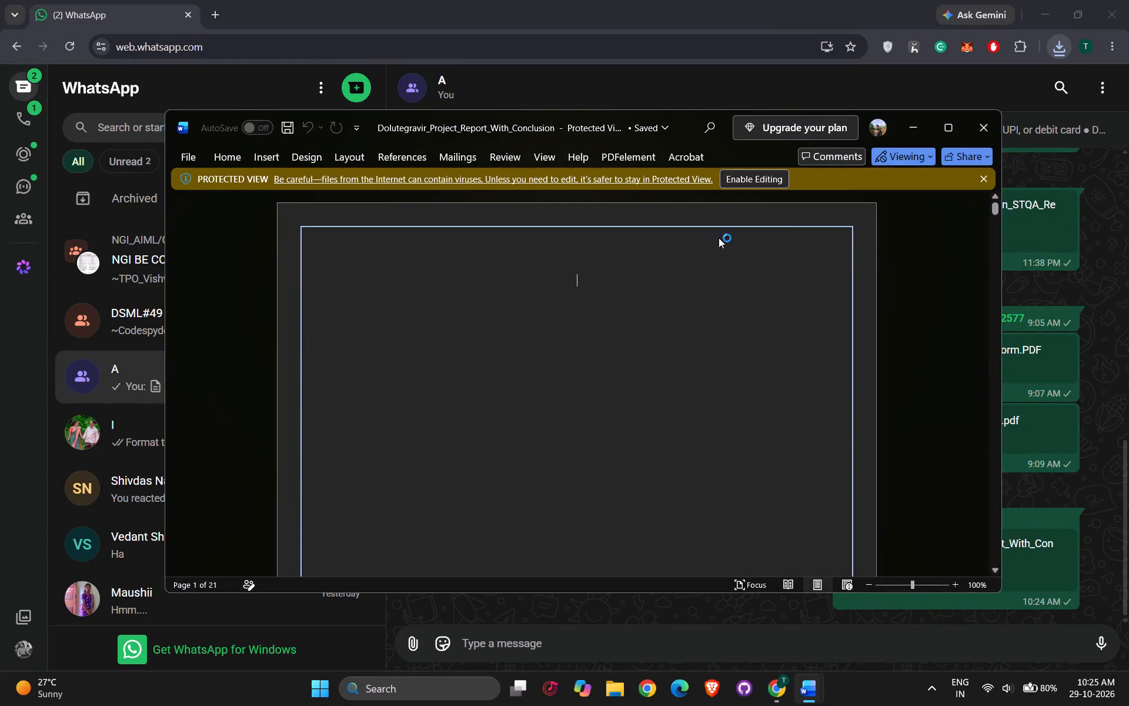
Enable editing of the Dolutegravir project report that is open in Protected View.
{"action": "left_click", "coordinate": [741, 176]}
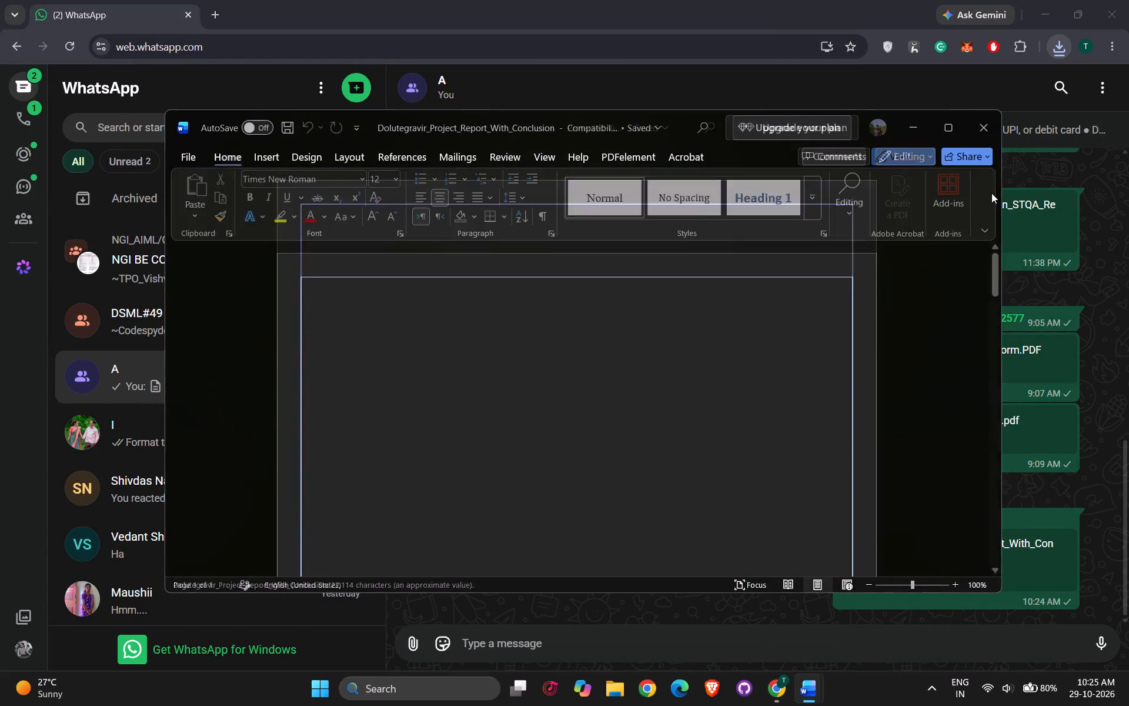
Look through the report's pages as far as the in-situ advantages section on page 8.
{"action": "left_click", "coordinate": [997, 287]}
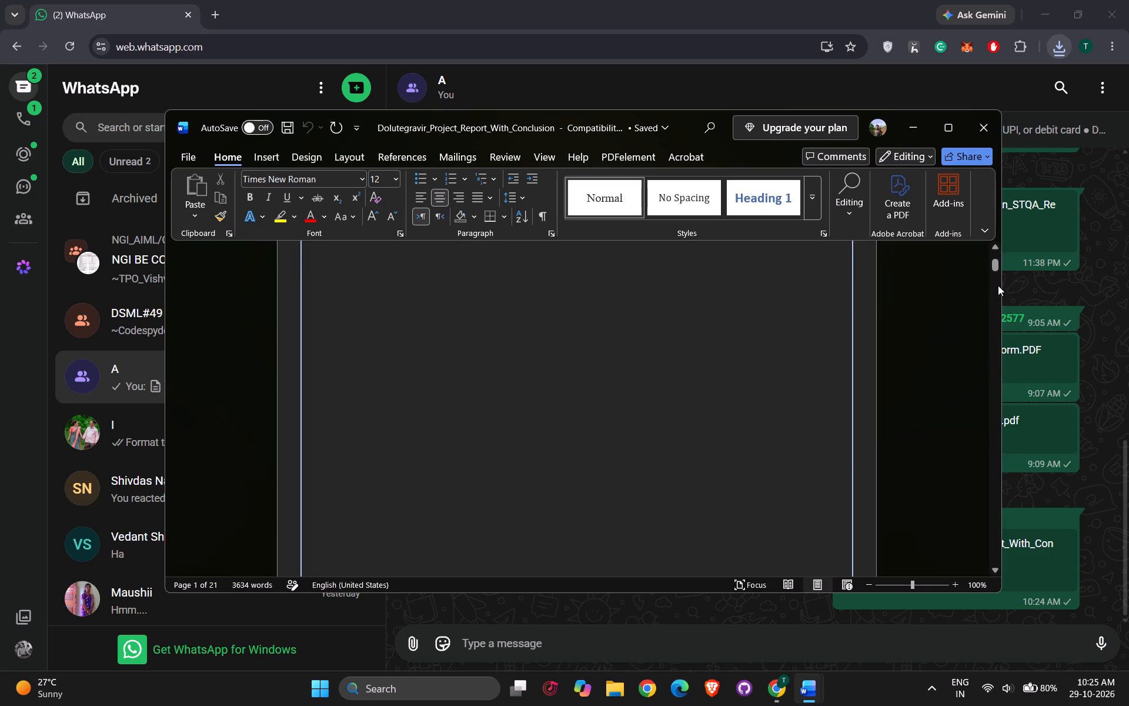
{"action": "left_click_drag", "start_coordinate": [999, 269], "coordinate": [987, 366]}
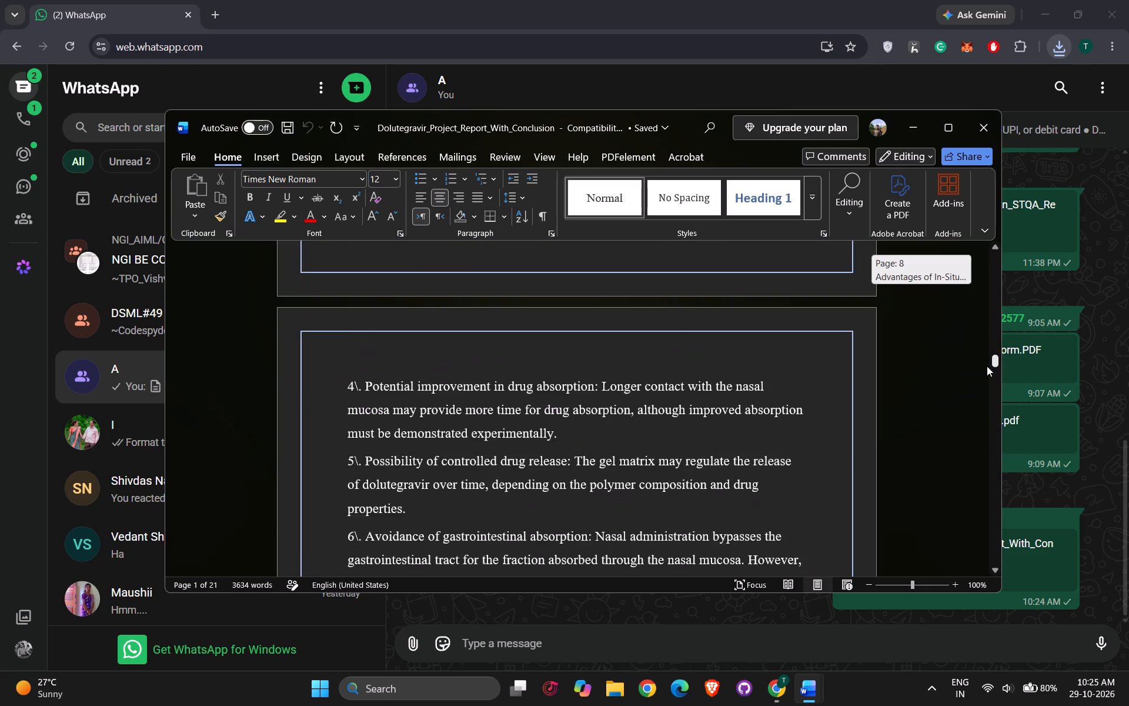
Look through the Dolutegravir project report from the opening pages to the References section.
{"action": "left_click_drag", "start_coordinate": [987, 366], "coordinate": [967, 478]}
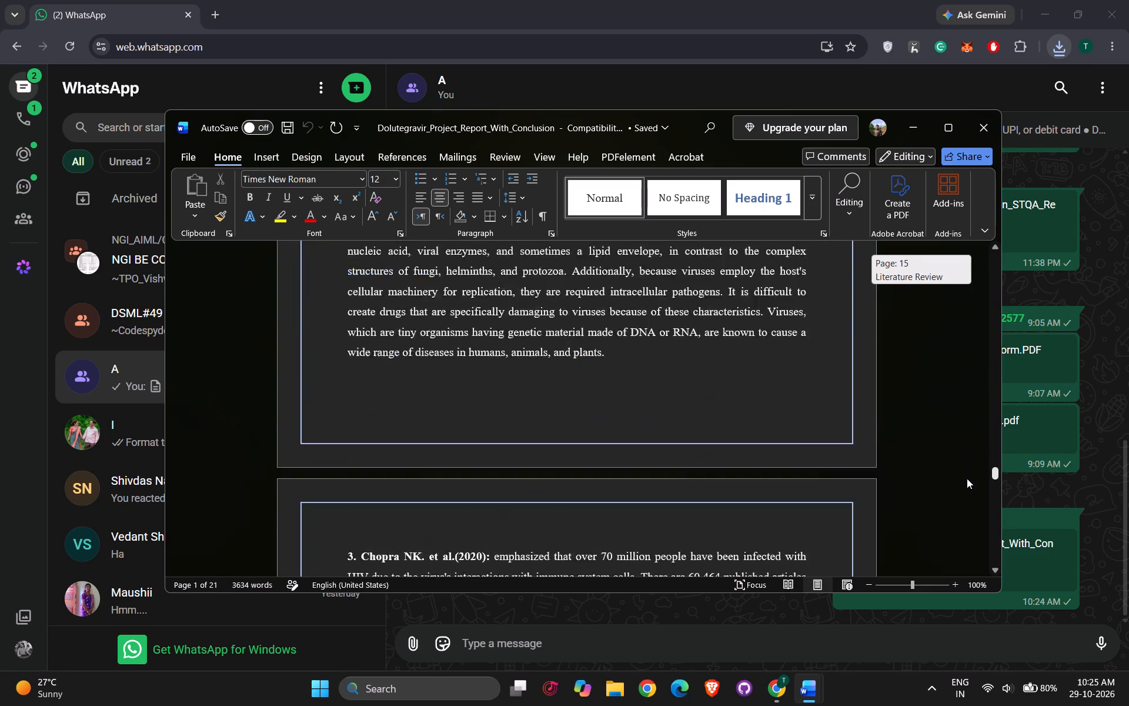
{"action": "left_click_drag", "start_coordinate": [967, 478], "coordinate": [952, 570]}
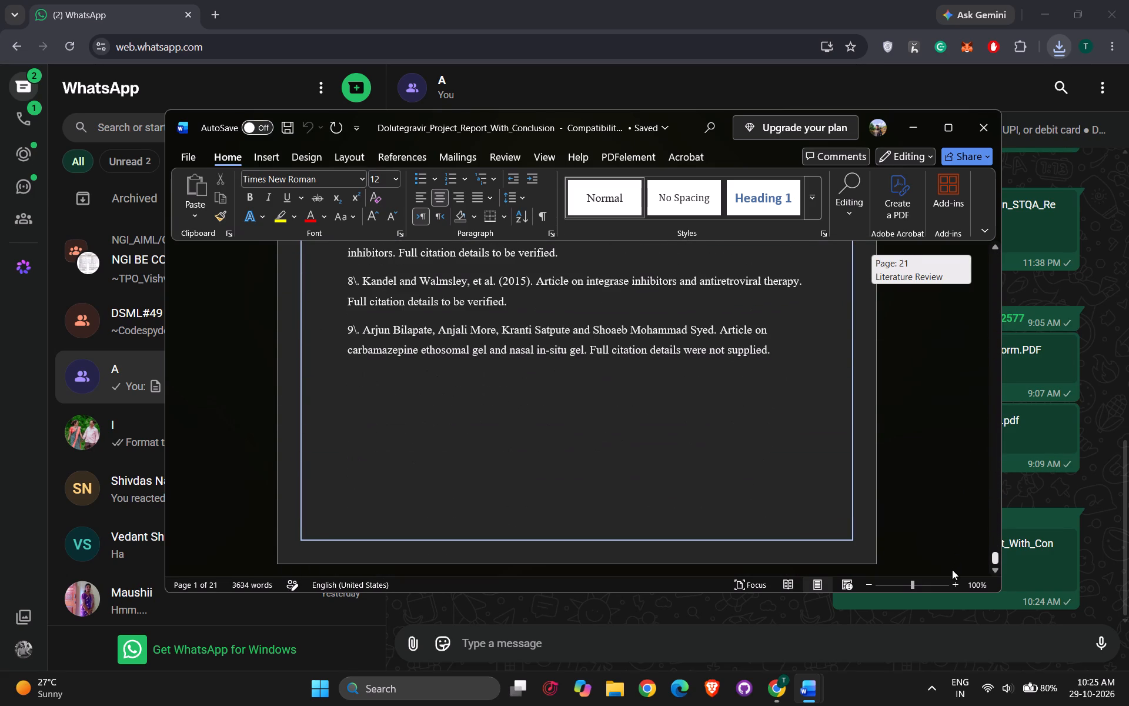
{"action": "left_click_drag", "start_coordinate": [952, 570], "coordinate": [946, 575]}
{"action": "scroll", "coordinate": [793, 403], "scroll_direction": "up", "scroll_amount": 15}
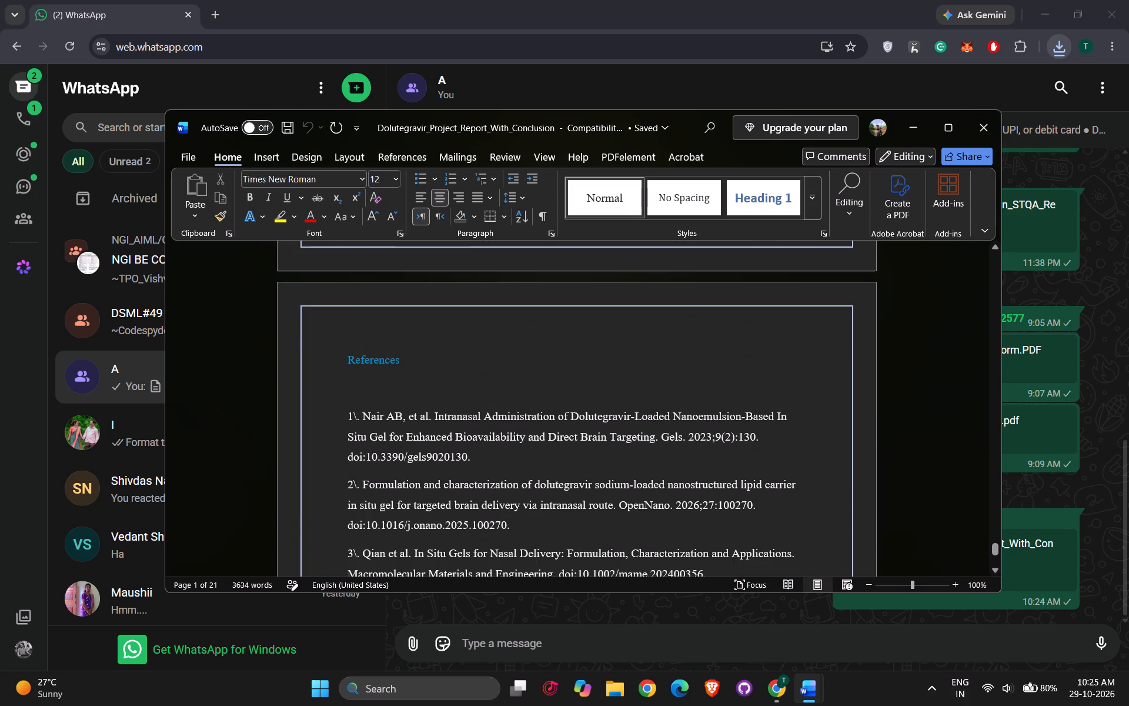
{"action": "left_click_drag", "start_coordinate": [994, 553], "coordinate": [995, 525]}
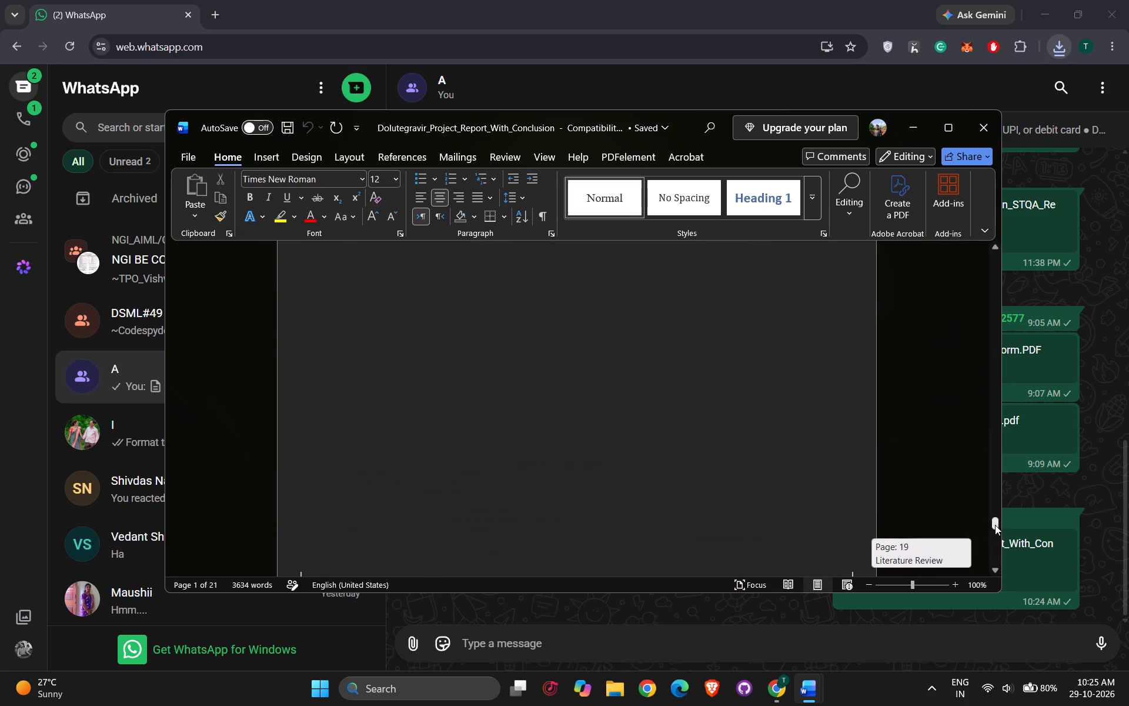
{"action": "left_click_drag", "start_coordinate": [995, 525], "coordinate": [1006, 225]}
{"action": "left_click", "coordinate": [497, 432]}
{"action": "scroll", "coordinate": [497, 437], "scroll_direction": "down", "scroll_amount": 4}
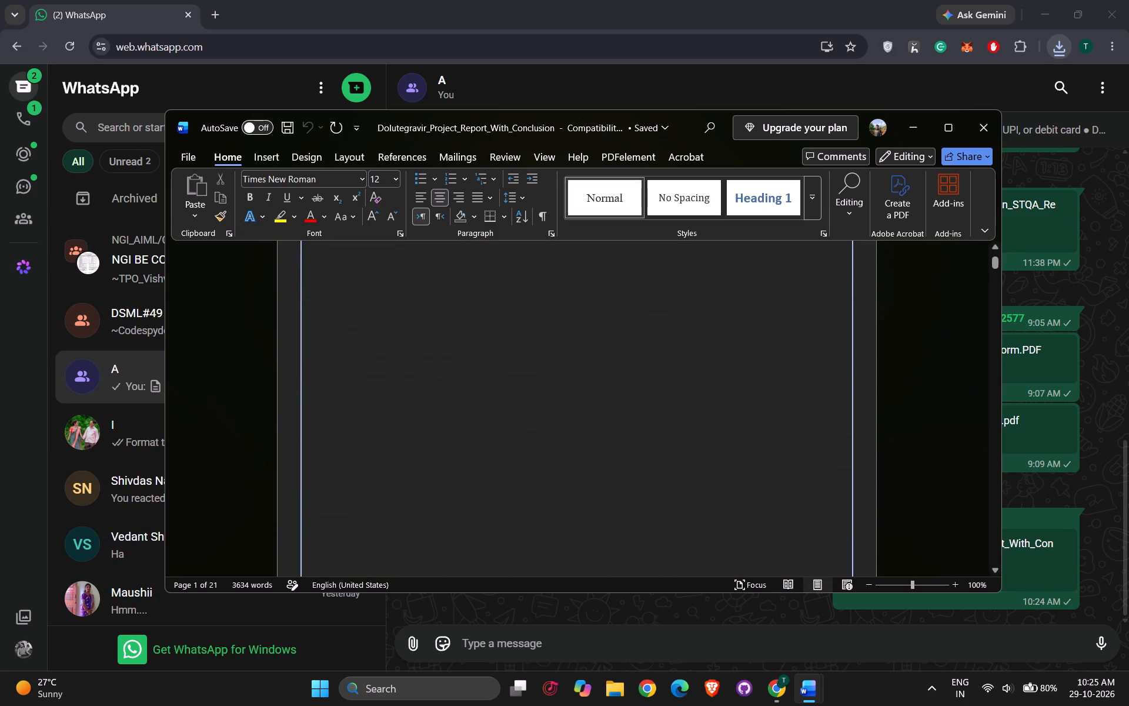
{"action": "scroll", "coordinate": [516, 416], "scroll_direction": "down", "scroll_amount": 20}
{"action": "scroll", "coordinate": [516, 416], "scroll_direction": "down", "scroll_amount": 18}
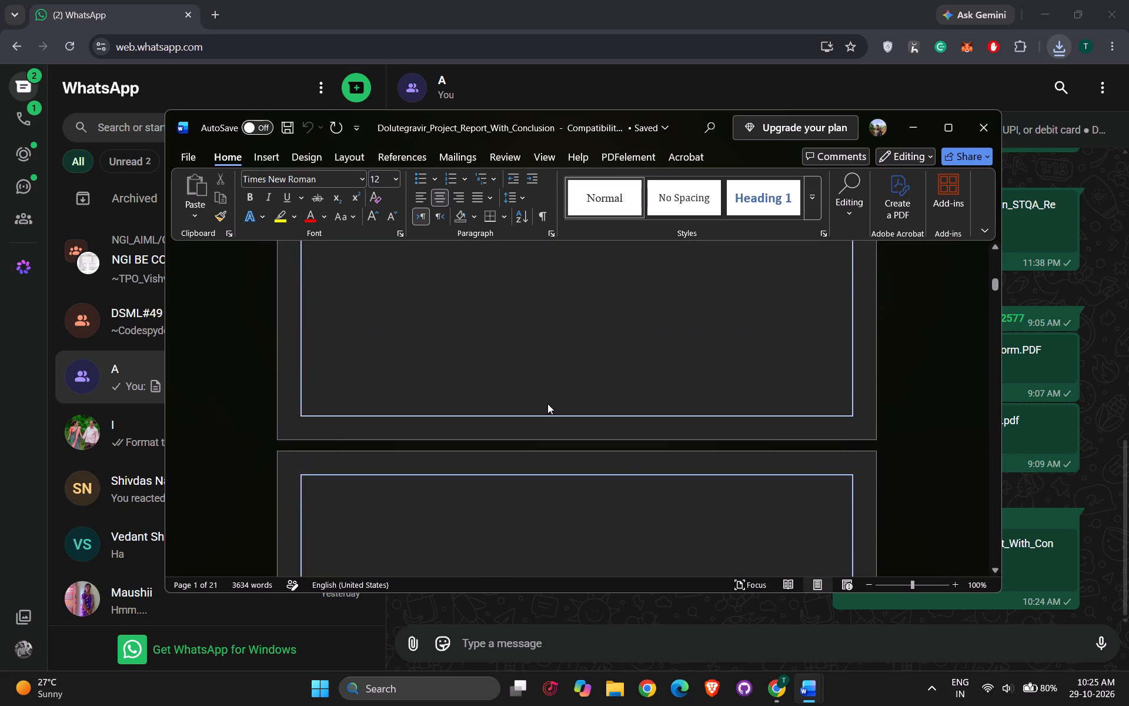
{"action": "scroll", "coordinate": [547, 404], "scroll_direction": "down", "scroll_amount": 20}
{"action": "scroll", "coordinate": [547, 404], "scroll_direction": "down", "scroll_amount": 3}
{"action": "scroll", "coordinate": [568, 402], "scroll_direction": "up", "scroll_amount": 3}
Delete the empty paragraphs that fill the blank pages before the Introduction section.
{"action": "left_click", "coordinate": [566, 374]}
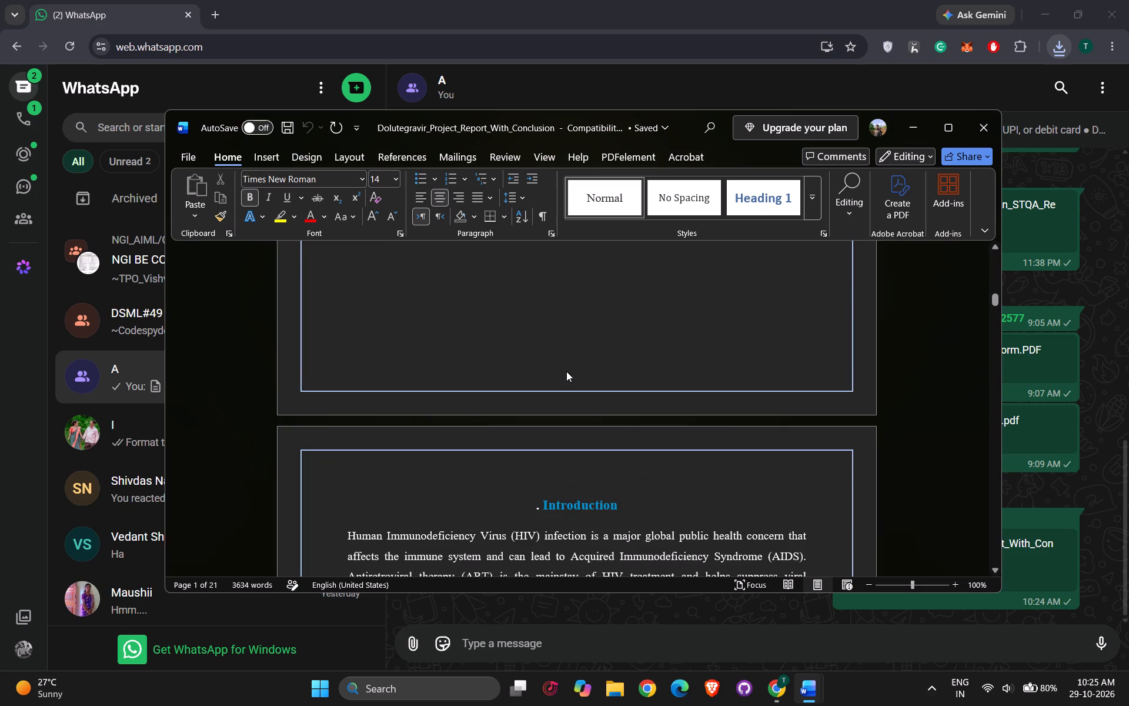
{"action": "left_click", "coordinate": [584, 339]}
{"action": "scroll", "coordinate": [584, 339], "scroll_direction": "up", "scroll_amount": 13}
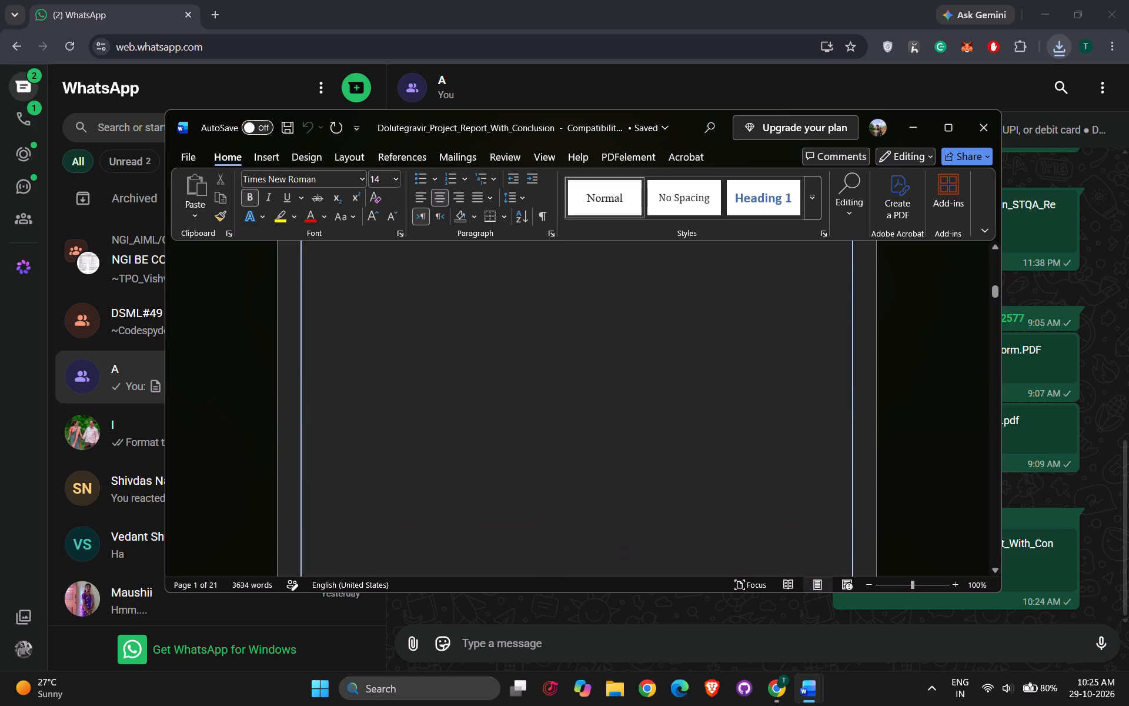
{"action": "scroll", "coordinate": [572, 380], "scroll_direction": "up", "scroll_amount": 4}
{"action": "left_click", "coordinate": [566, 381]}
{"action": "left_click", "coordinate": [555, 368]}
{"action": "double_click", "coordinate": [513, 347]}
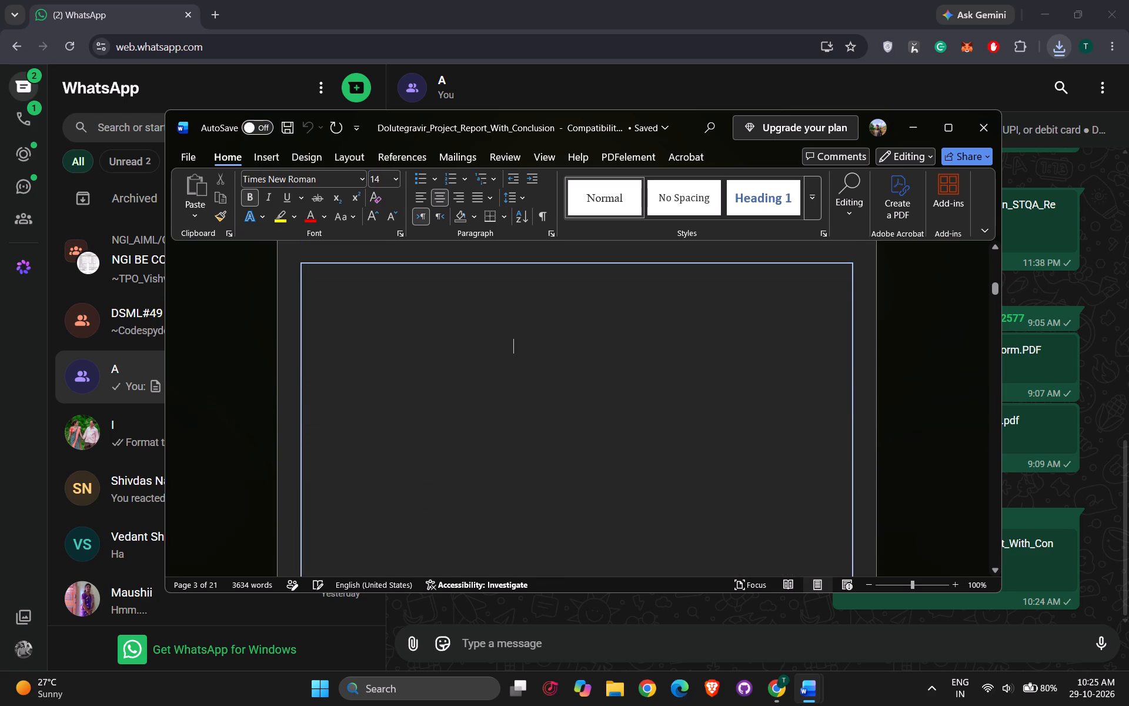
{"action": "key", "text": "BackSpace"}
{"action": "key", "text": "BackSpace"}
{"action": "key", "text": "BackSpace"}
{"action": "key", "text": "BackSpace"}
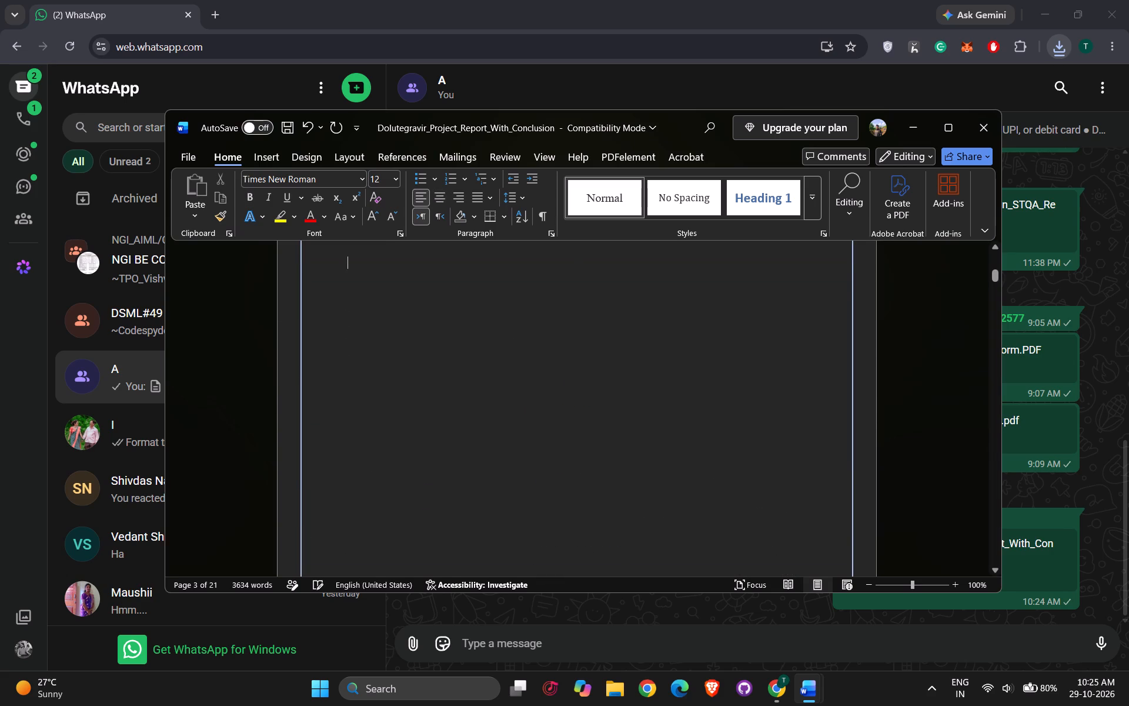
{"action": "key", "text": "BackSpace"}
{"action": "key", "text": "BackSpace"}
{"action": "key", "text": "BackSpace"}
{"action": "key", "text": "BackSpace"}
{"action": "key", "text": "BackSpace"}
{"action": "key", "text": "BackSpace"}
Delete the stray period before the Introduction heading and the remaining blank page breaks, bringing the section to the first page.
{"action": "scroll", "coordinate": [992, 331], "scroll_direction": "down", "scroll_amount": 19}
{"action": "scroll", "coordinate": [836, 365], "scroll_direction": "up", "scroll_amount": 6}
{"action": "left_click", "coordinate": [493, 424]}
{"action": "scroll", "coordinate": [482, 476], "scroll_direction": "down", "scroll_amount": 14}
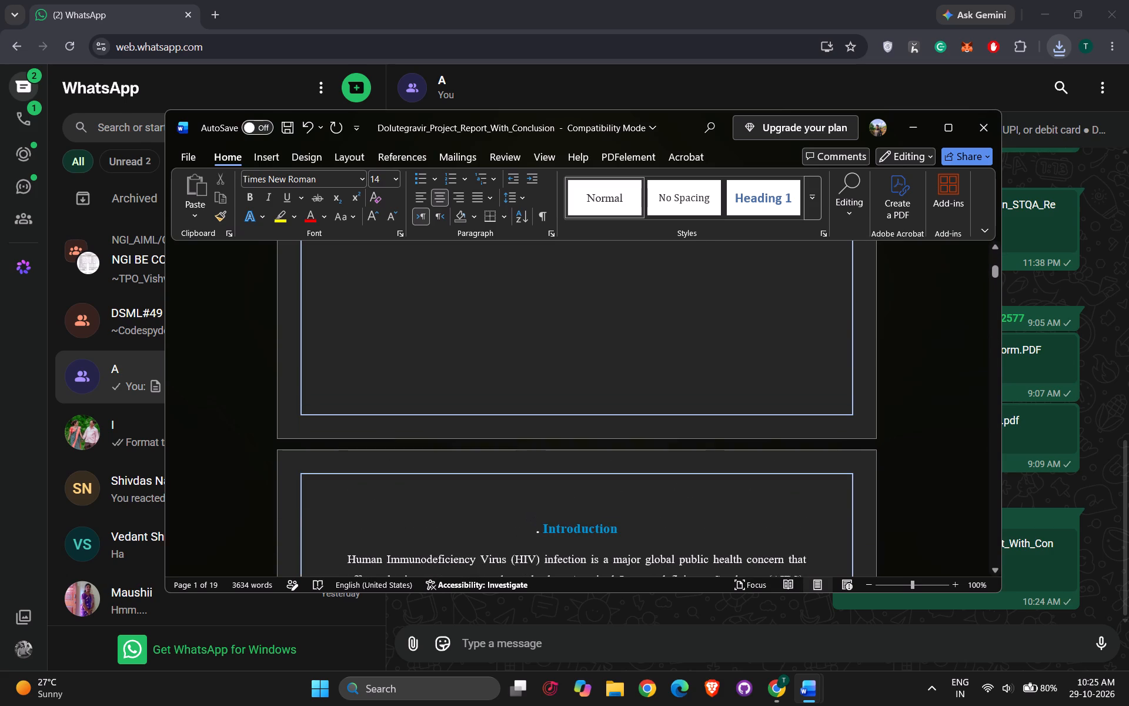
{"action": "left_click", "coordinate": [539, 520]}
{"action": "key", "text": "BackSpace"}
{"action": "key", "text": "BackSpace"}
{"action": "key", "text": "BackSpace"}
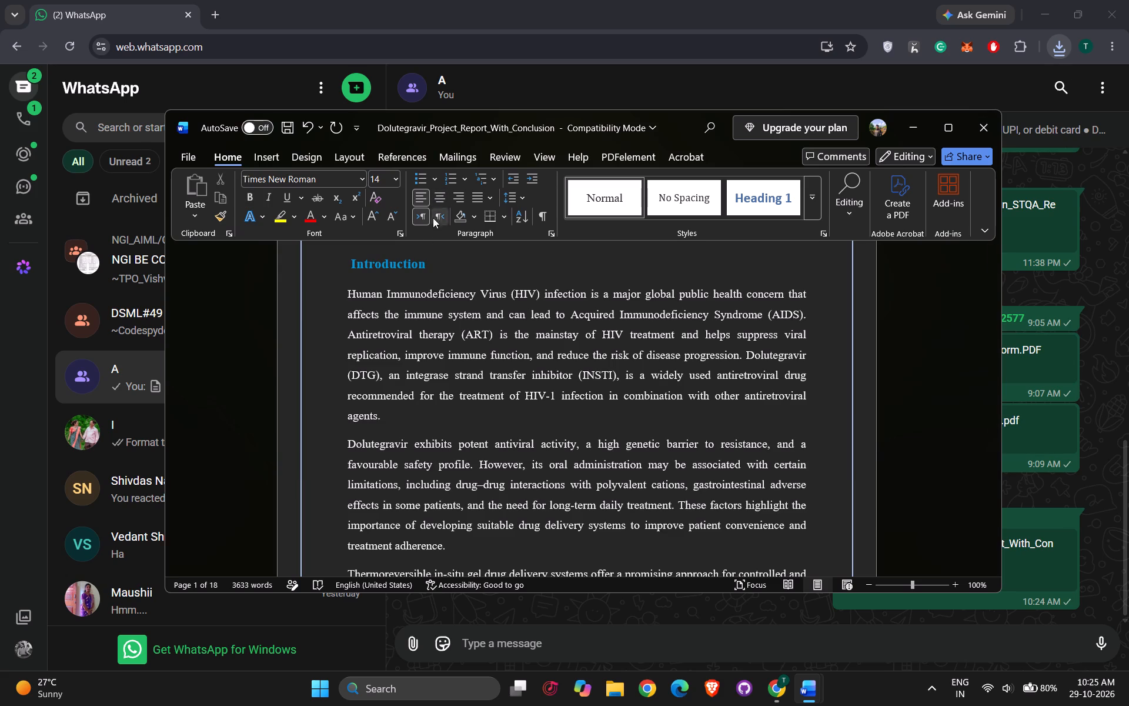
Remove the blank line above the Introduction heading so it starts at the top of page 1.
{"action": "left_click_drag", "start_coordinate": [435, 259], "coordinate": [365, 259], "text": "ctrl"}
{"action": "left_click", "coordinate": [437, 254]}
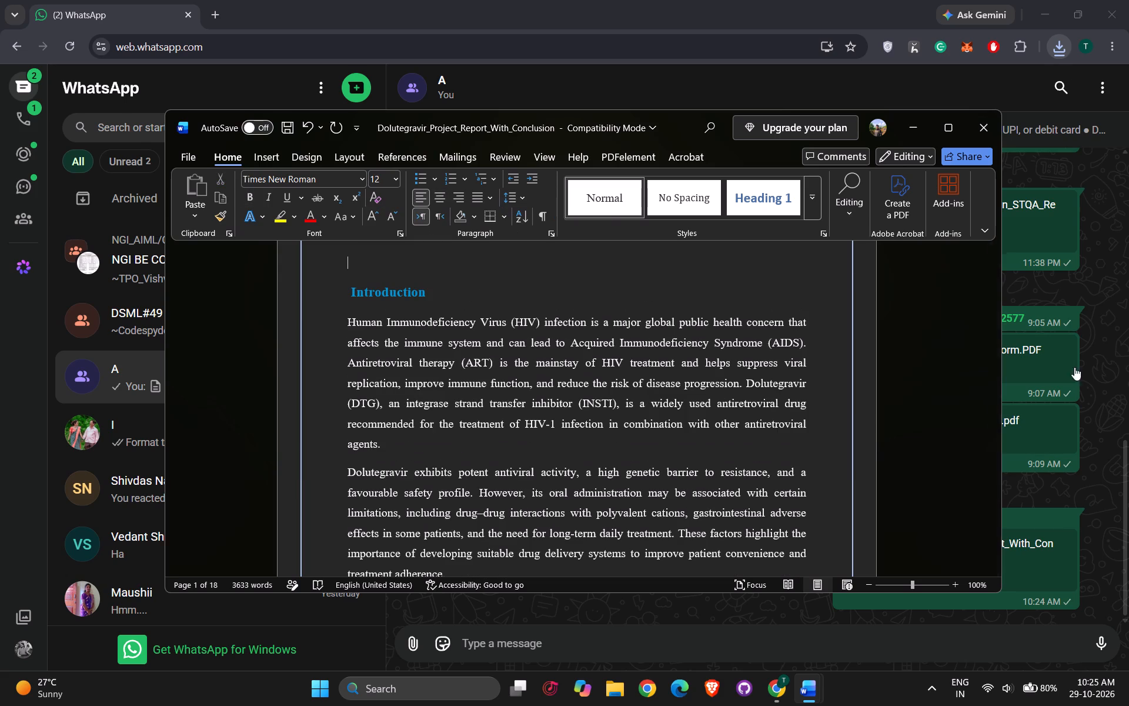
{"action": "scroll", "coordinate": [1034, 373], "scroll_direction": "down", "scroll_amount": 3}
{"action": "scroll", "coordinate": [768, 348], "scroll_direction": "down", "scroll_amount": 3}
{"action": "scroll", "coordinate": [734, 340], "scroll_direction": "up", "scroll_amount": 8}
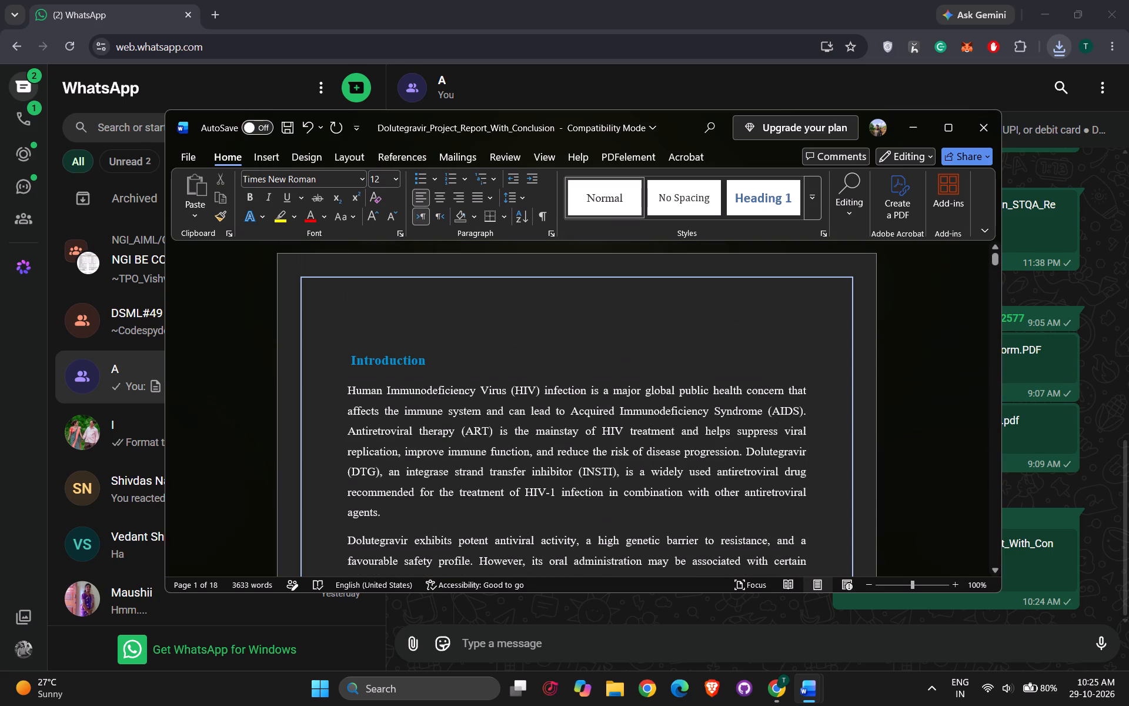
{"action": "key", "text": "BackSpace"}
{"action": "key", "text": "BackSpace"}
{"action": "key", "text": "Down"}
{"action": "key", "text": "BackSpace"}
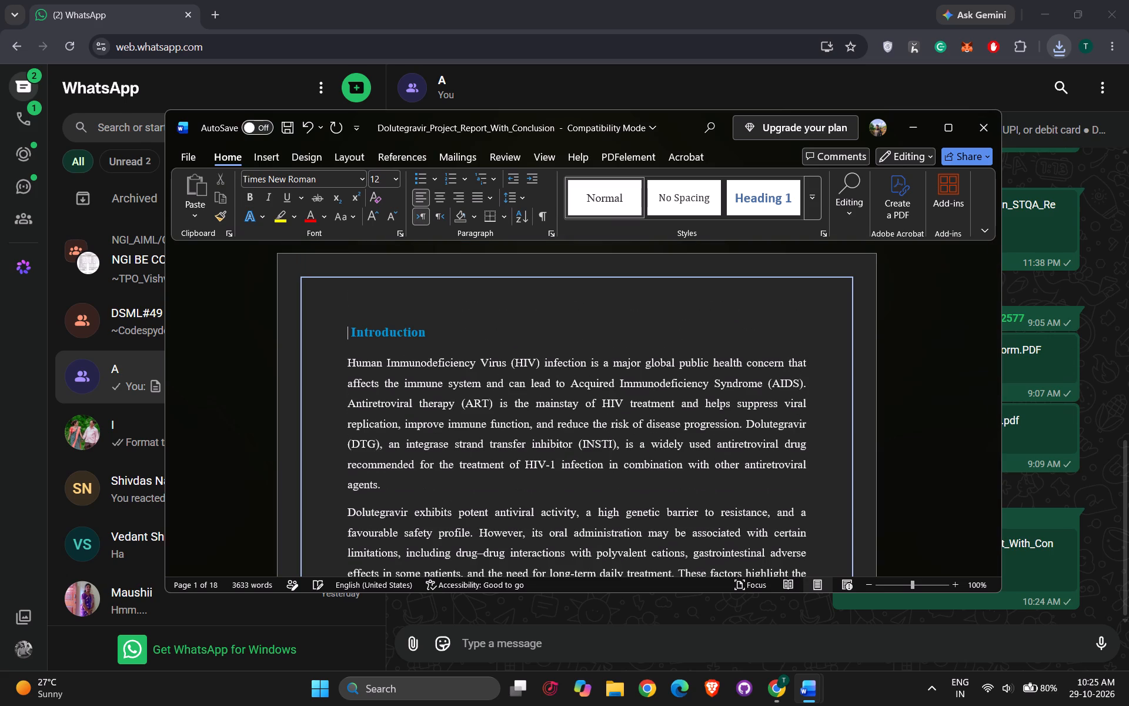
{"action": "key", "text": "BackSpace"}
Insert four blank lines above the Significance of In Situ Gelling Systems heading to move it onto the next page.
{"action": "left_click_drag", "start_coordinate": [994, 259], "coordinate": [995, 274]}
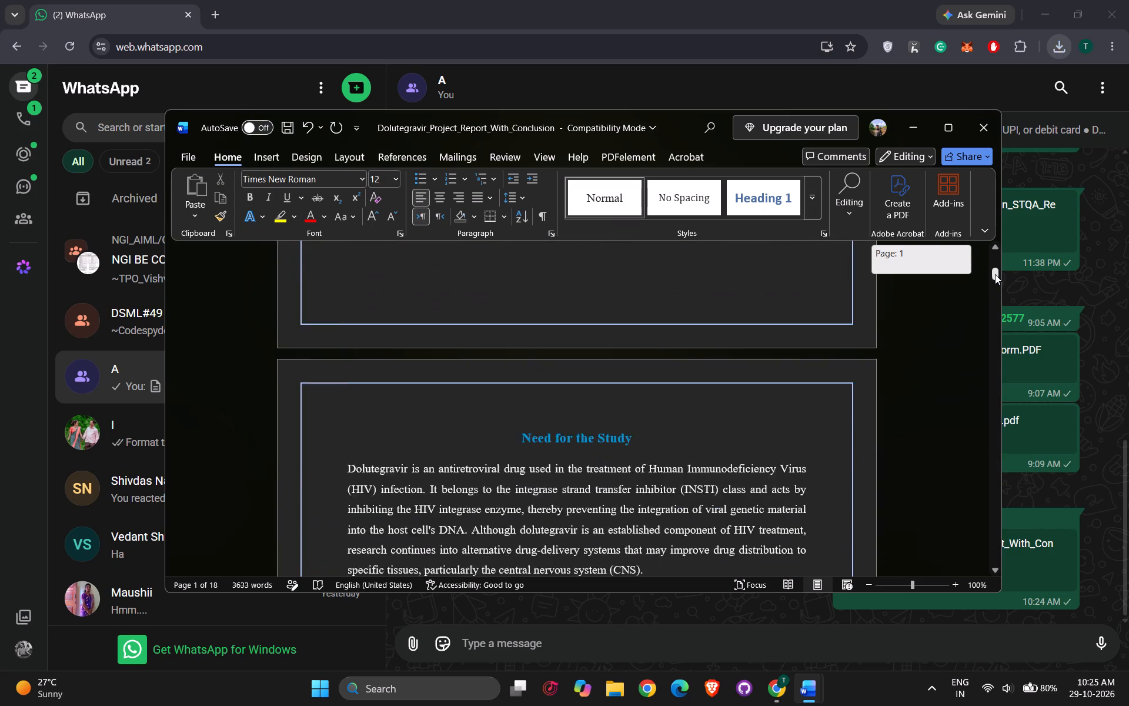
{"action": "left_click_drag", "start_coordinate": [995, 274], "coordinate": [995, 277]}
{"action": "scroll", "coordinate": [949, 317], "scroll_direction": "down", "scroll_amount": 18}
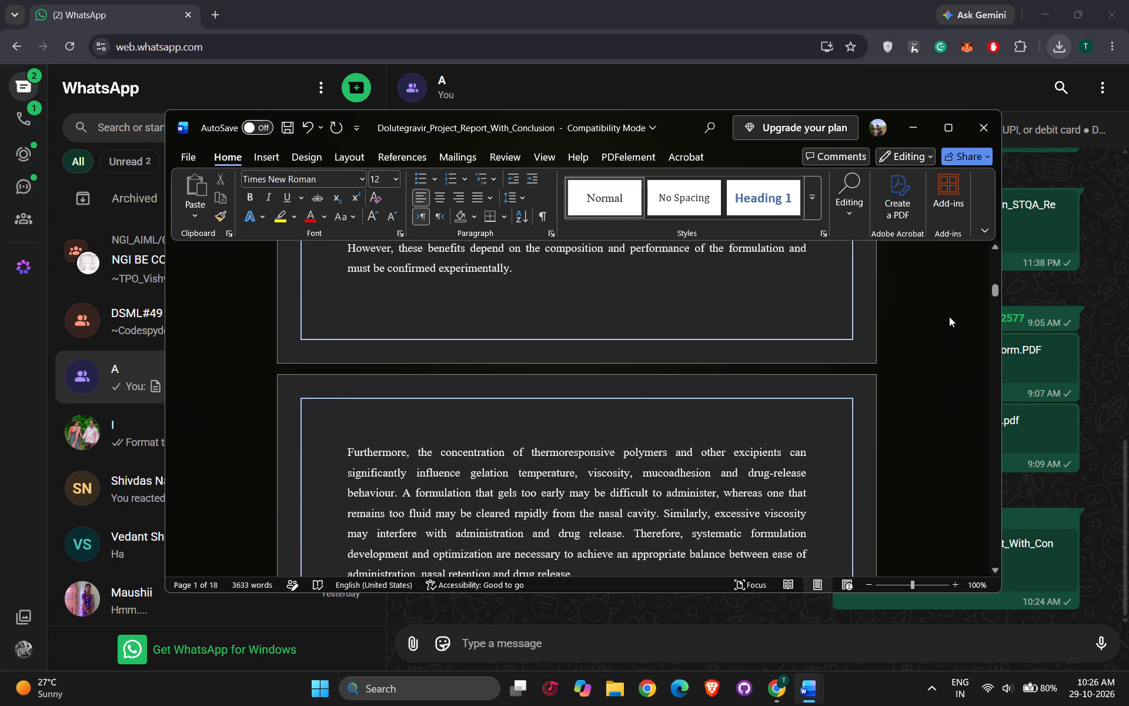
{"action": "scroll", "coordinate": [949, 317], "scroll_direction": "down", "scroll_amount": 5}
{"action": "scroll", "coordinate": [949, 317], "scroll_direction": "down", "scroll_amount": 17}
{"action": "scroll", "coordinate": [949, 317], "scroll_direction": "up", "scroll_amount": 4}
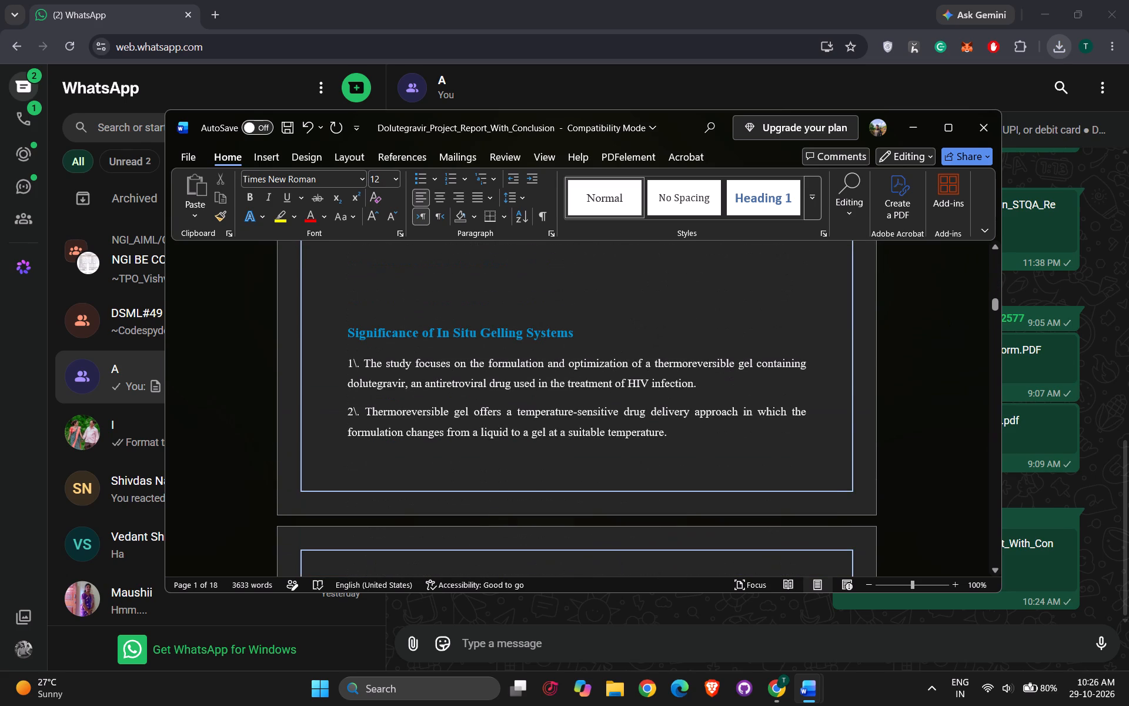
{"action": "left_click", "coordinate": [447, 307]}
{"action": "key", "text": "Return"}
{"action": "key", "text": "Return"}
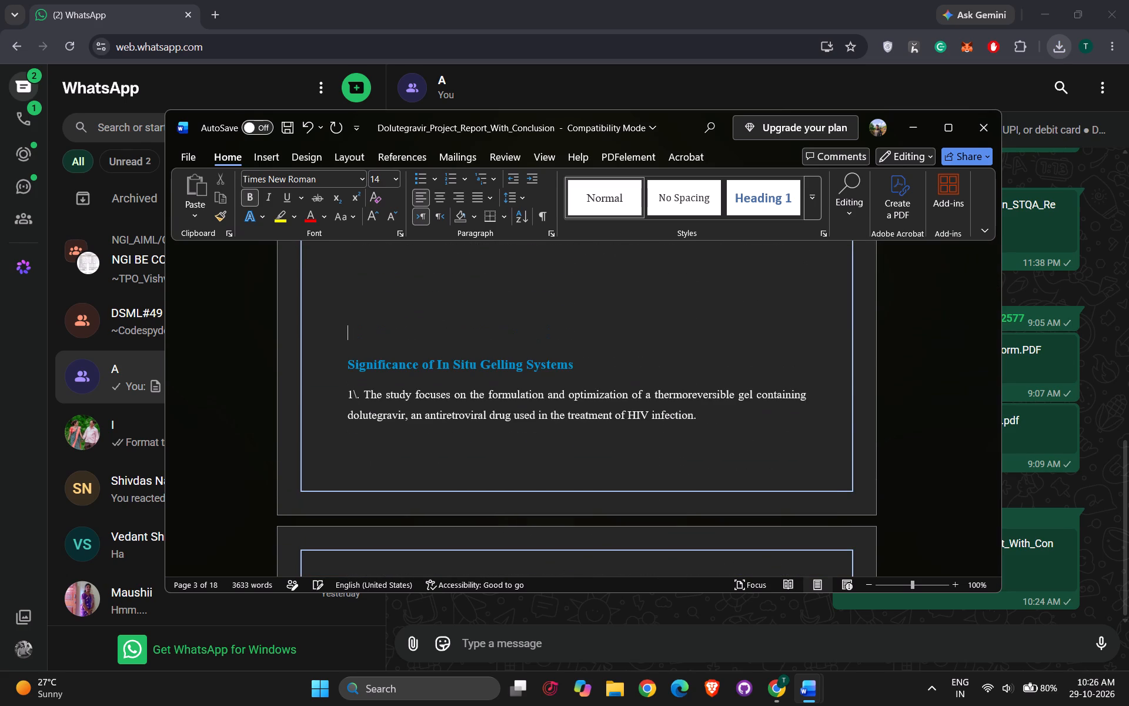
{"action": "key", "text": "Return"}
{"action": "key", "text": "Return"}
Insert two blank lines between the Significance of In Situ Gelling Systems list and the Advantages of In-Situ Gel heading.
{"action": "scroll", "coordinate": [369, 287], "scroll_direction": "down", "scroll_amount": 15}
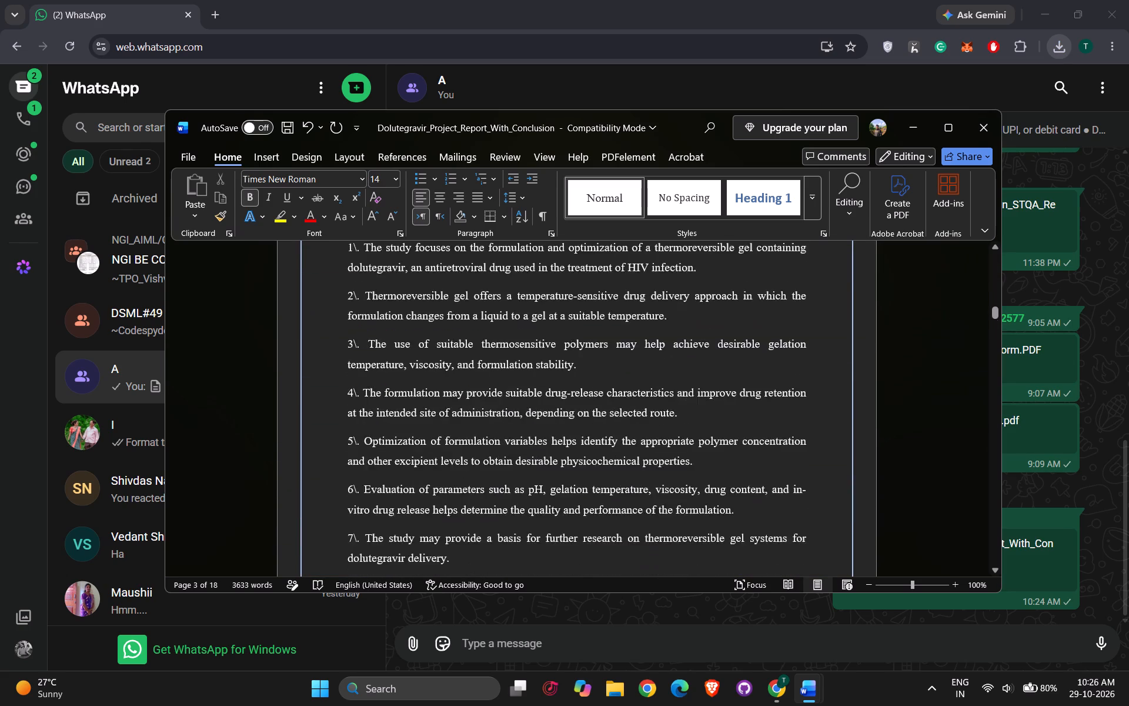
{"action": "scroll", "coordinate": [336, 259], "scroll_direction": "down", "scroll_amount": 7}
{"action": "left_click", "coordinate": [439, 294]}
{"action": "key", "text": "Return"}
{"action": "key", "text": "Return"}
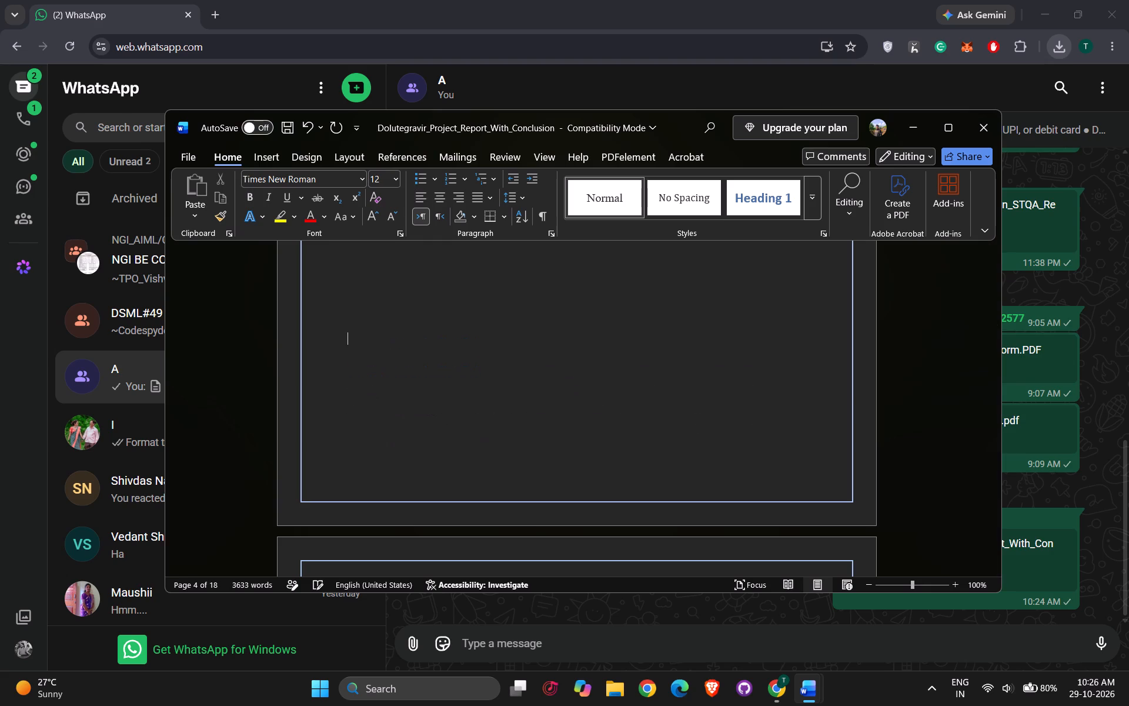
Insert a blank line above the Background/rationale heading to move it onto the same page as its text.
{"action": "scroll", "coordinate": [446, 279], "scroll_direction": "down", "scroll_amount": 10}
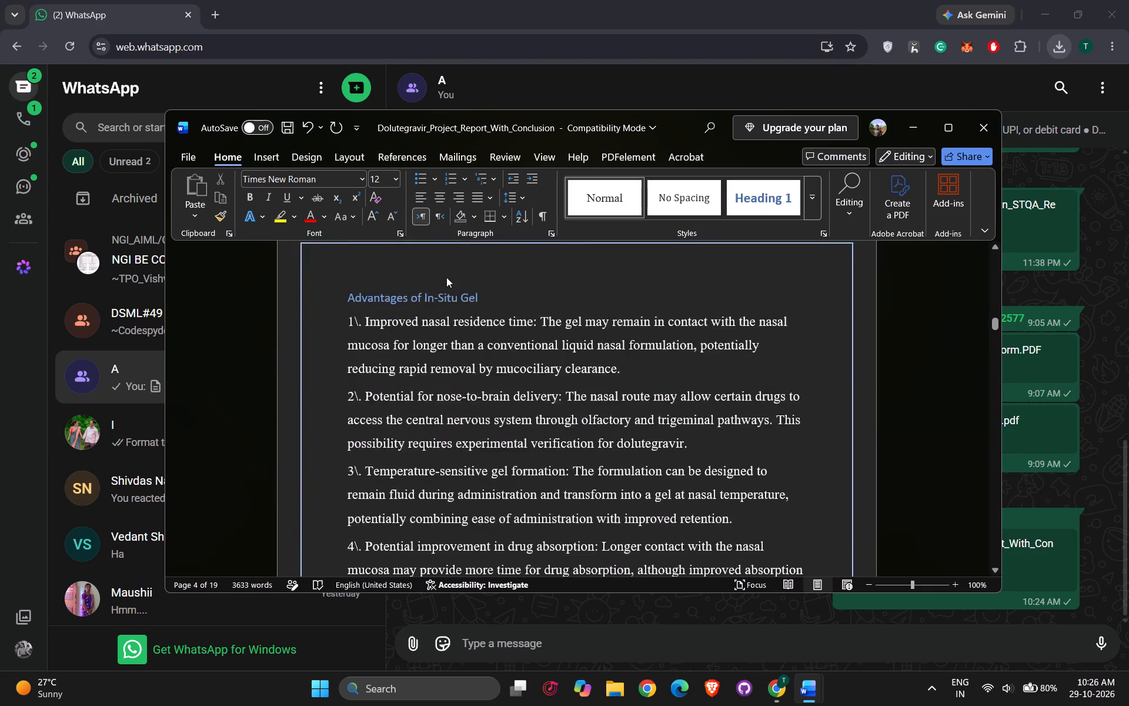
{"action": "scroll", "coordinate": [446, 277], "scroll_direction": "down", "scroll_amount": 4}
{"action": "scroll", "coordinate": [446, 277], "scroll_direction": "down", "scroll_amount": 17}
{"action": "scroll", "coordinate": [446, 277], "scroll_direction": "down", "scroll_amount": 7}
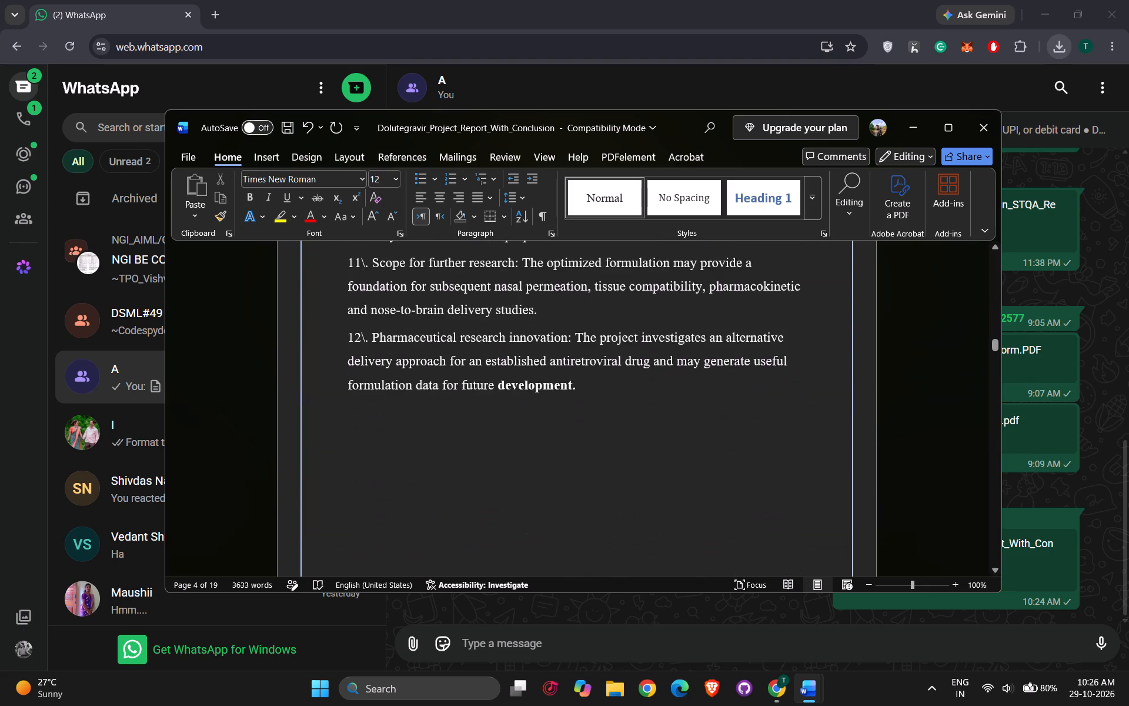
{"action": "scroll", "coordinate": [446, 277], "scroll_direction": "down", "scroll_amount": 9}
{"action": "left_click", "coordinate": [409, 290]}
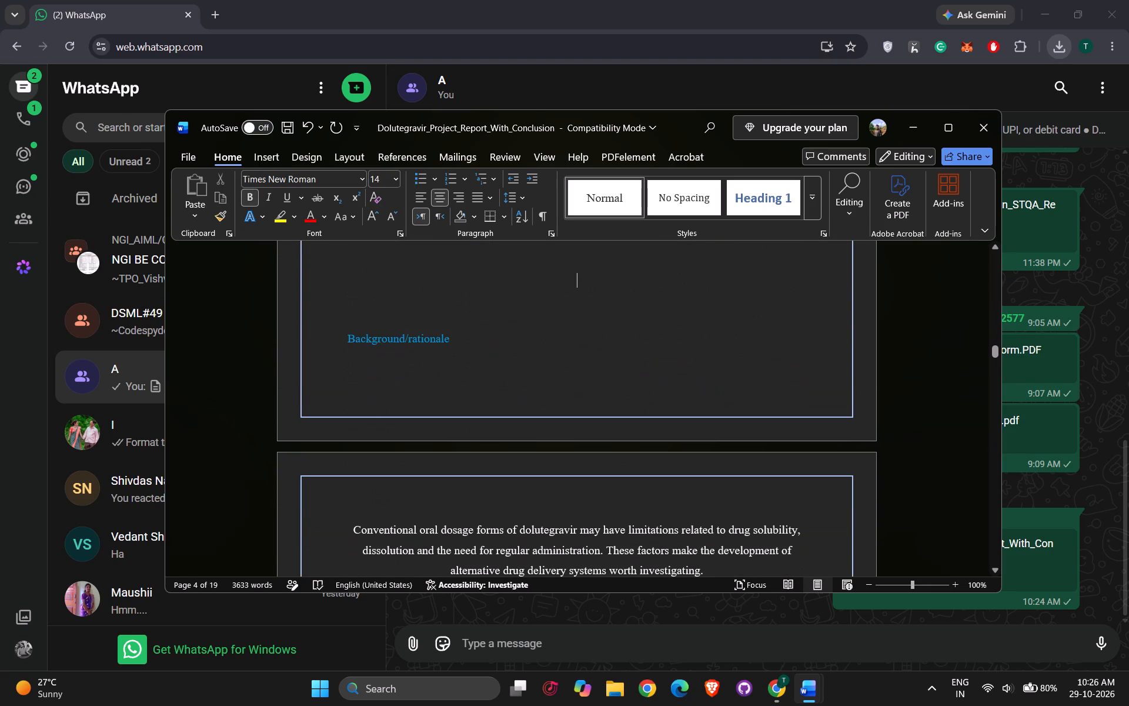
{"action": "key", "text": "Return"}
Left-align all text in the document and check the Background/rationale section.
{"action": "scroll", "coordinate": [384, 219], "scroll_direction": "down", "scroll_amount": 17}
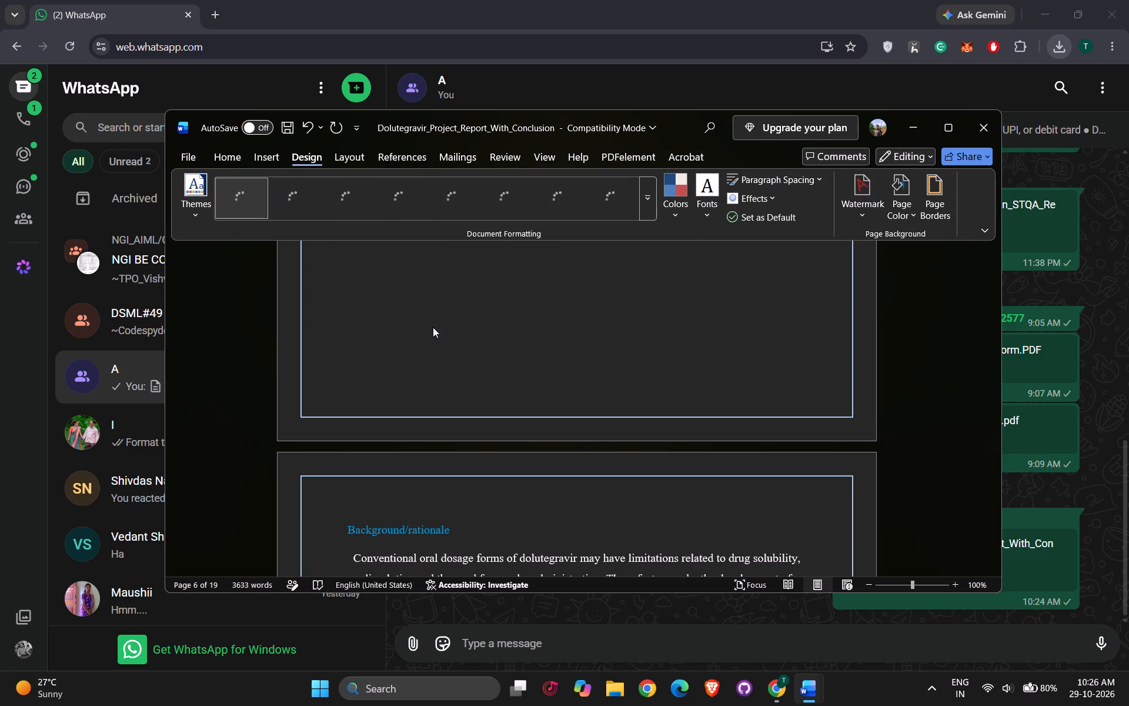
{"action": "scroll", "coordinate": [480, 382], "scroll_direction": "down", "scroll_amount": 14}
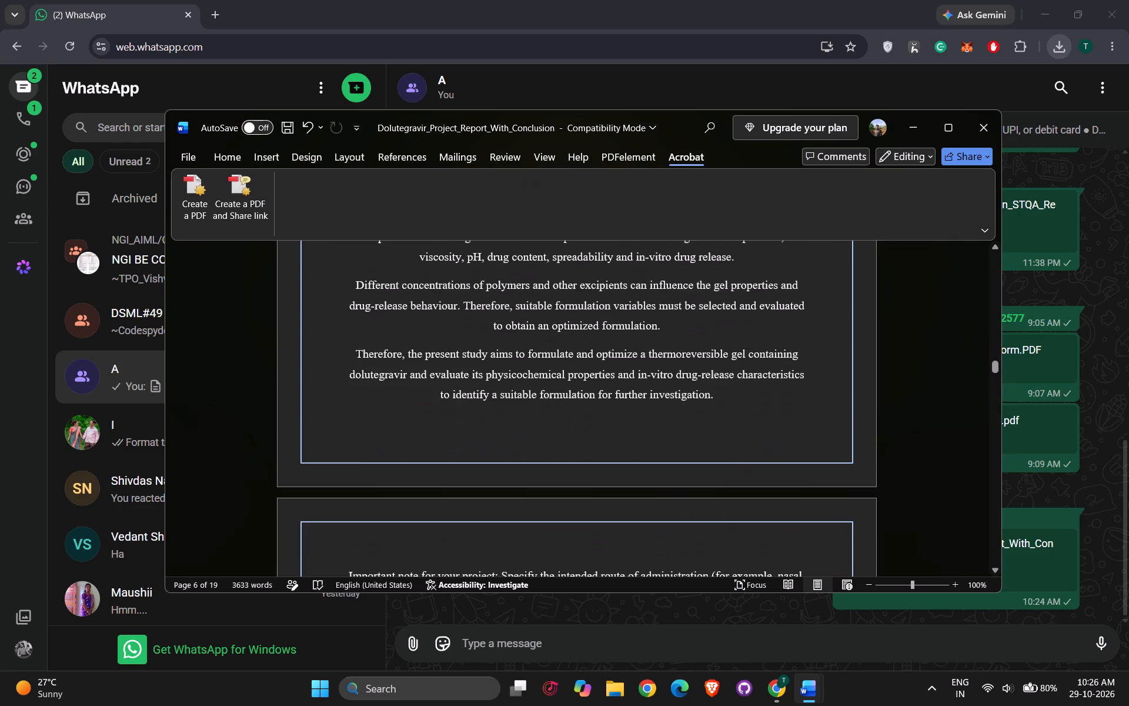
{"action": "scroll", "coordinate": [490, 386], "scroll_direction": "up", "scroll_amount": 2}
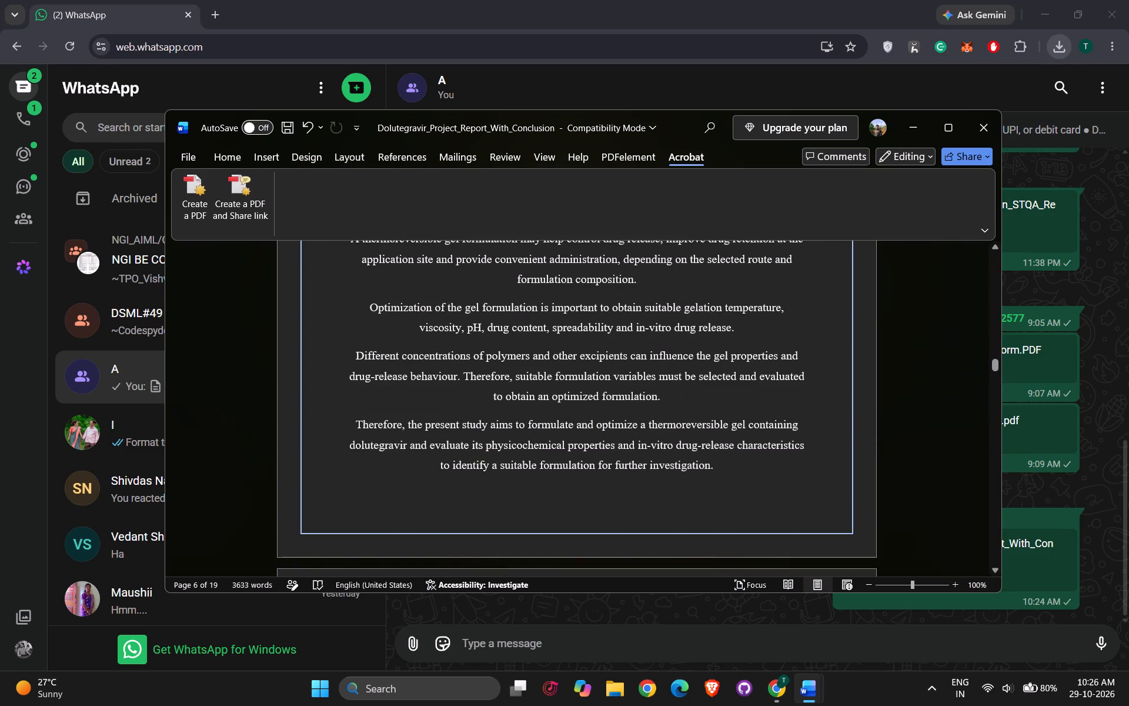
{"action": "key", "text": "ctrl+a"}
{"action": "left_click", "coordinate": [239, 159]}
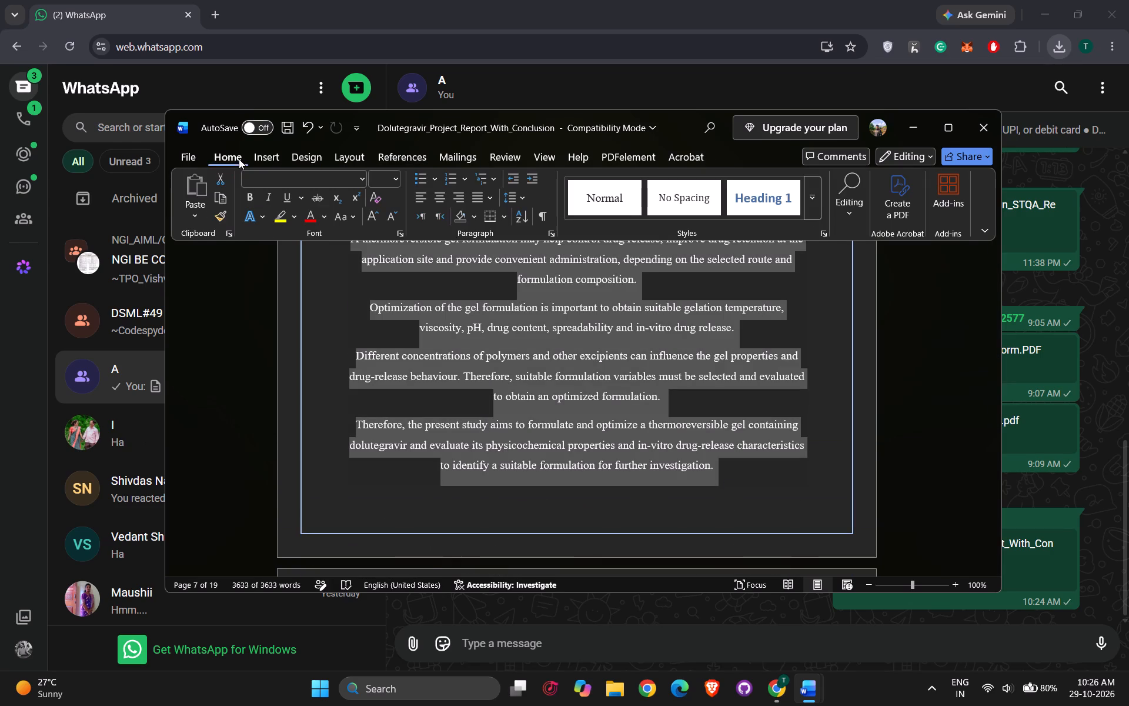
{"action": "left_click", "coordinate": [426, 205]}
{"action": "left_click", "coordinate": [426, 205]}
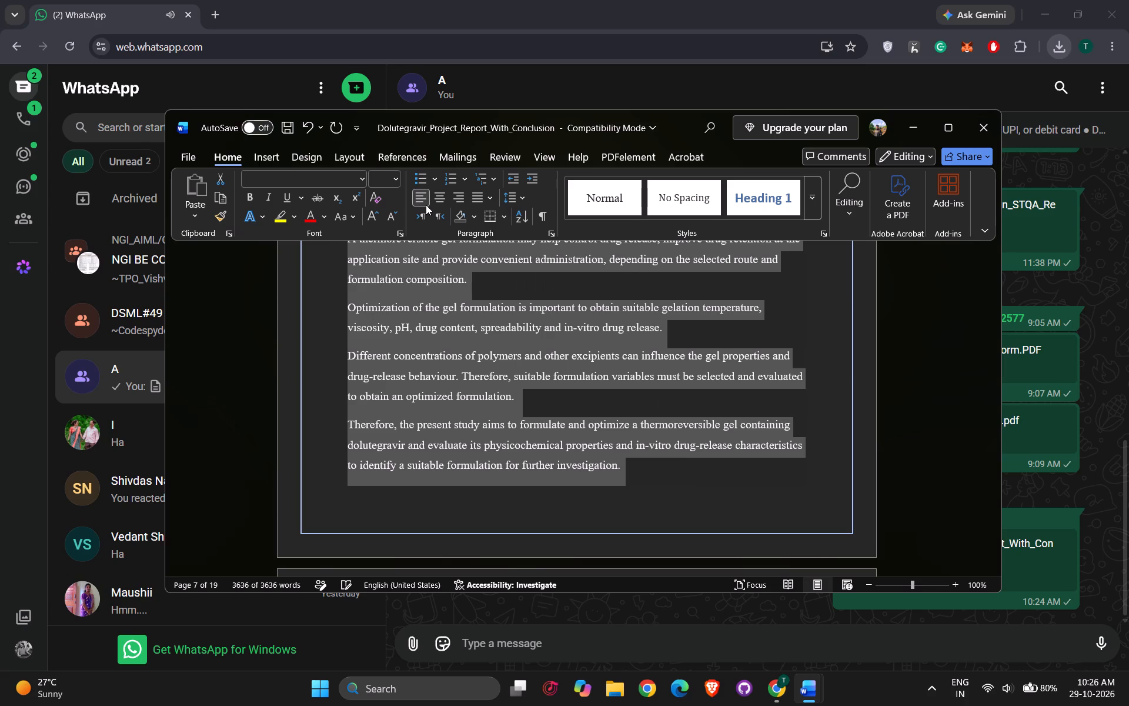
{"action": "left_click", "coordinate": [701, 482]}
{"action": "scroll", "coordinate": [734, 478], "scroll_direction": "up", "scroll_amount": 4}
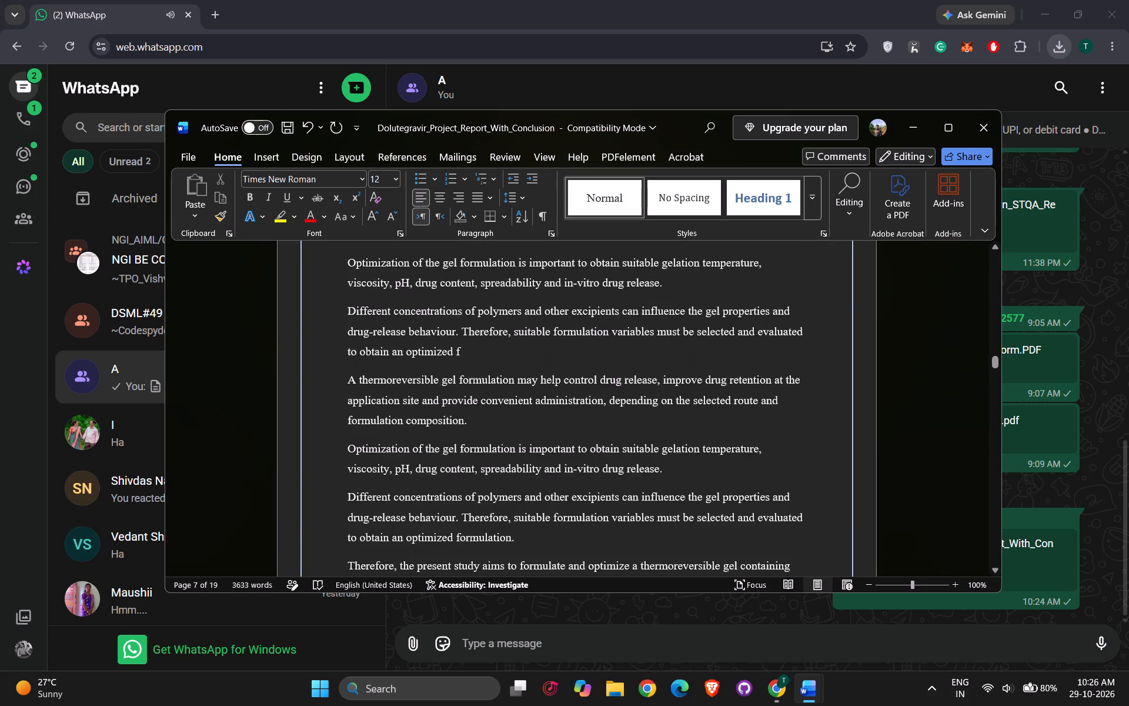
{"action": "scroll", "coordinate": [734, 478], "scroll_direction": "up", "scroll_amount": 11}
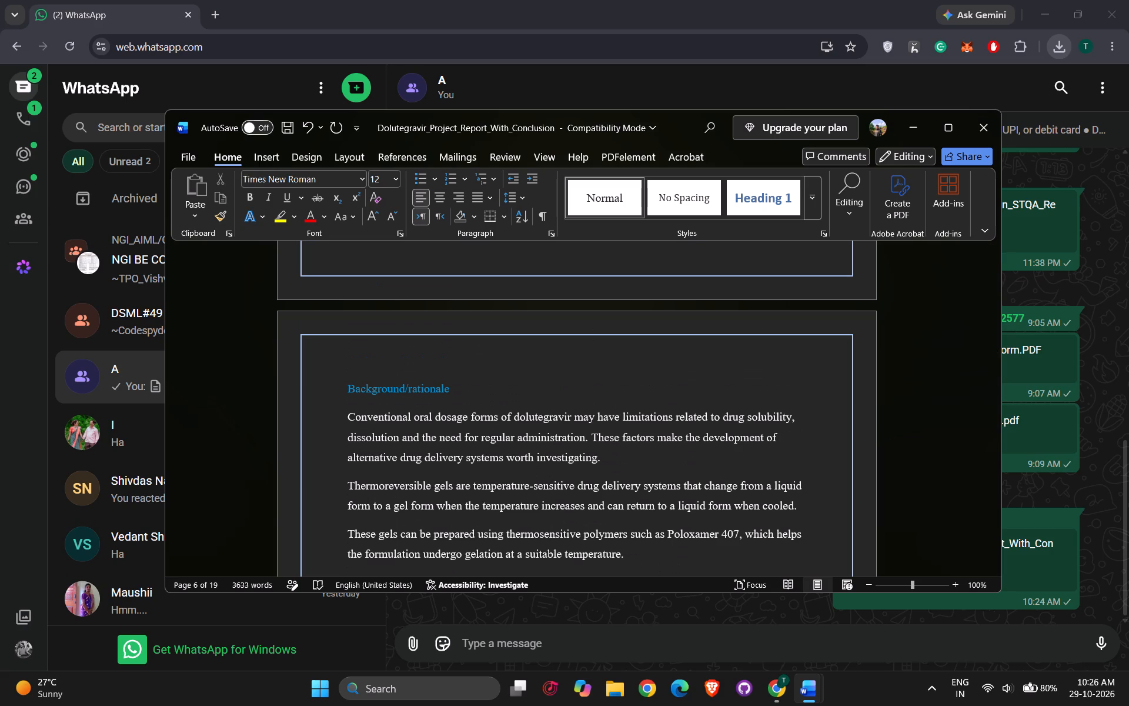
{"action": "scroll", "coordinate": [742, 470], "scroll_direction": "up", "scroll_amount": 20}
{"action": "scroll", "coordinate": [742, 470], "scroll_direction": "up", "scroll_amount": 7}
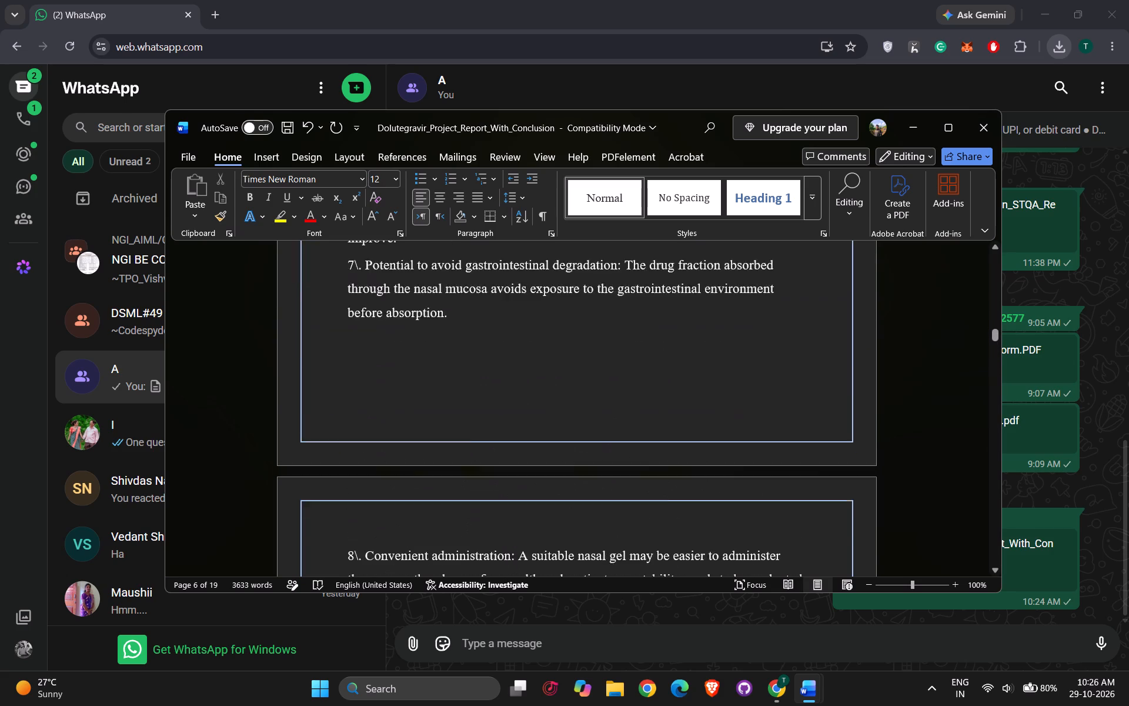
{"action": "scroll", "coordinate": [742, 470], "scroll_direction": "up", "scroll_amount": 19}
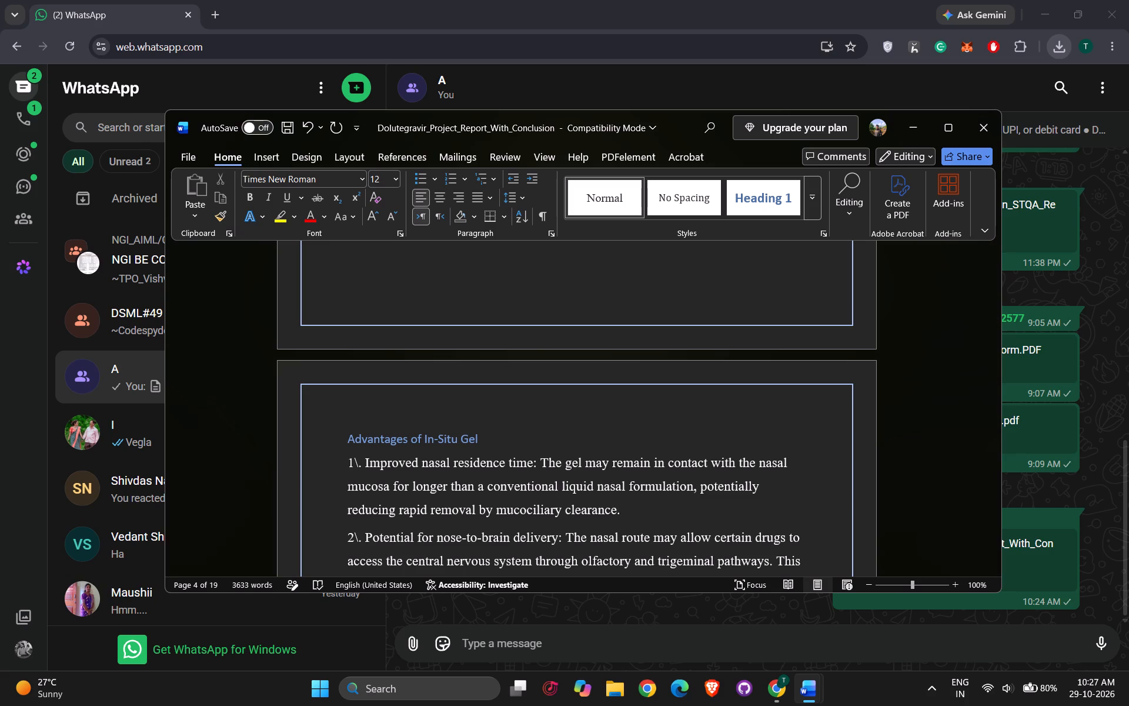
Check the pages through the Problem Statement section, select all text in the document and open its font size choices.
{"action": "scroll", "coordinate": [702, 514], "scroll_direction": "down", "scroll_amount": 8}
{"action": "left_click_drag", "start_coordinate": [997, 327], "coordinate": [991, 395]}
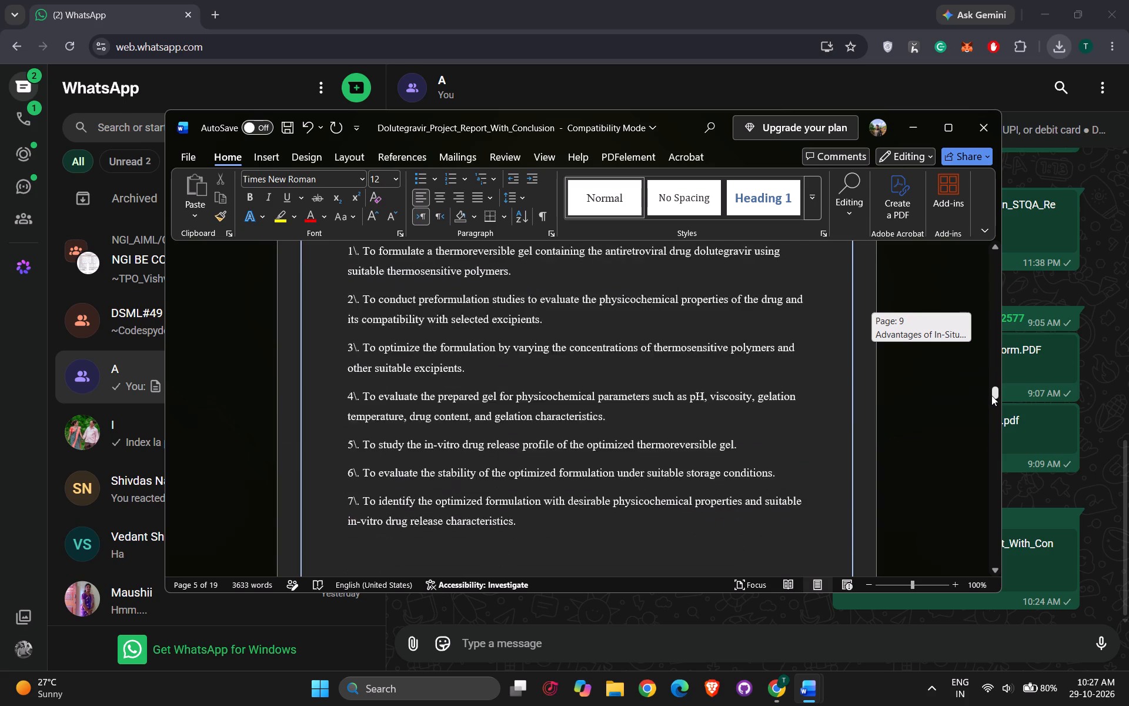
{"action": "left_click_drag", "start_coordinate": [991, 395], "coordinate": [982, 419]}
{"action": "scroll", "coordinate": [654, 428], "scroll_direction": "down", "scroll_amount": 19}
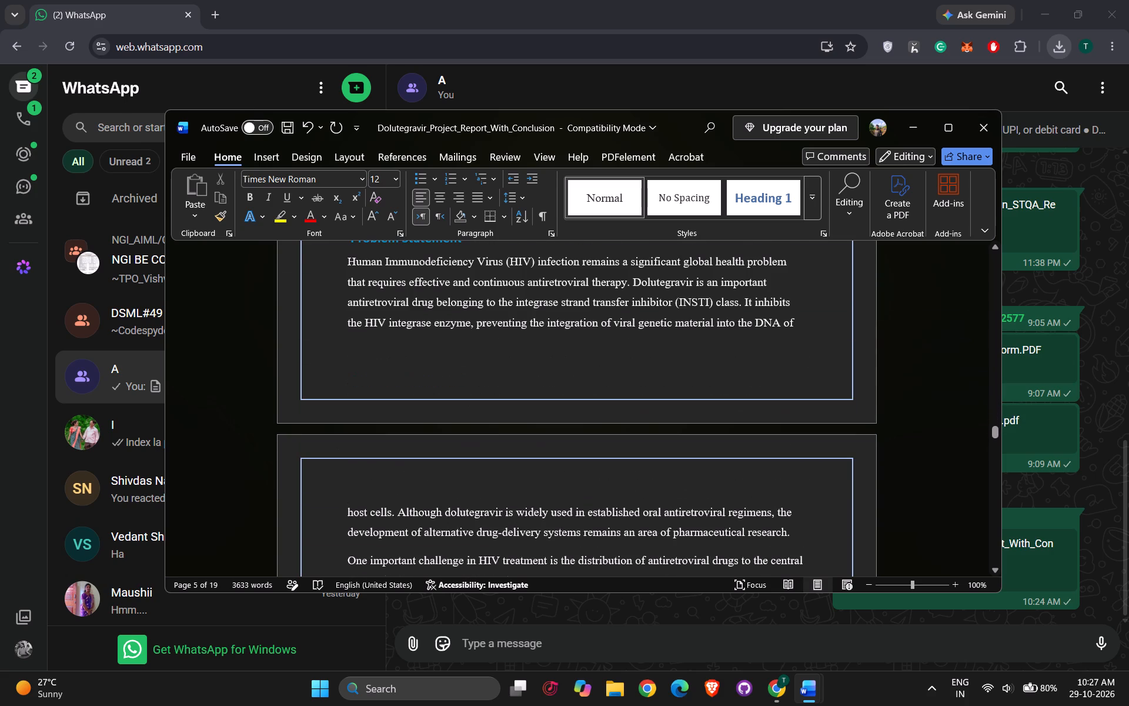
{"action": "scroll", "coordinate": [648, 432], "scroll_direction": "down", "scroll_amount": 4}
{"action": "scroll", "coordinate": [596, 533], "scroll_direction": "down", "scroll_amount": 3}
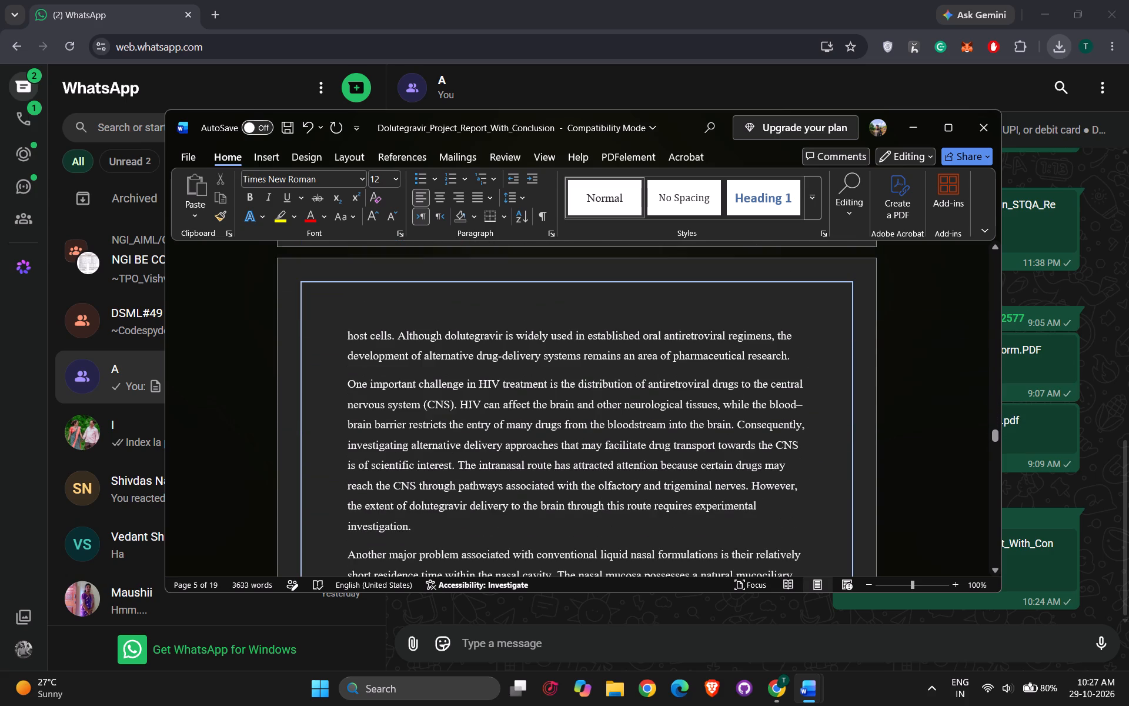
{"action": "left_click", "coordinate": [585, 458]}
{"action": "key", "text": "ctrl+a"}
{"action": "left_click", "coordinate": [393, 181]}
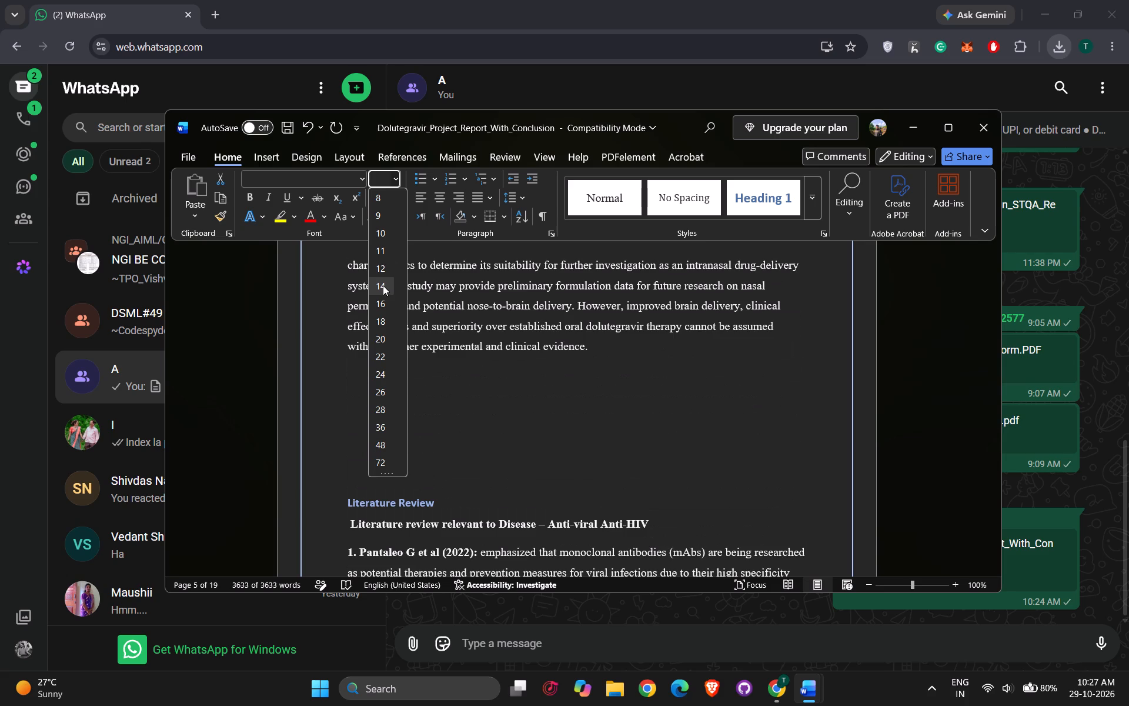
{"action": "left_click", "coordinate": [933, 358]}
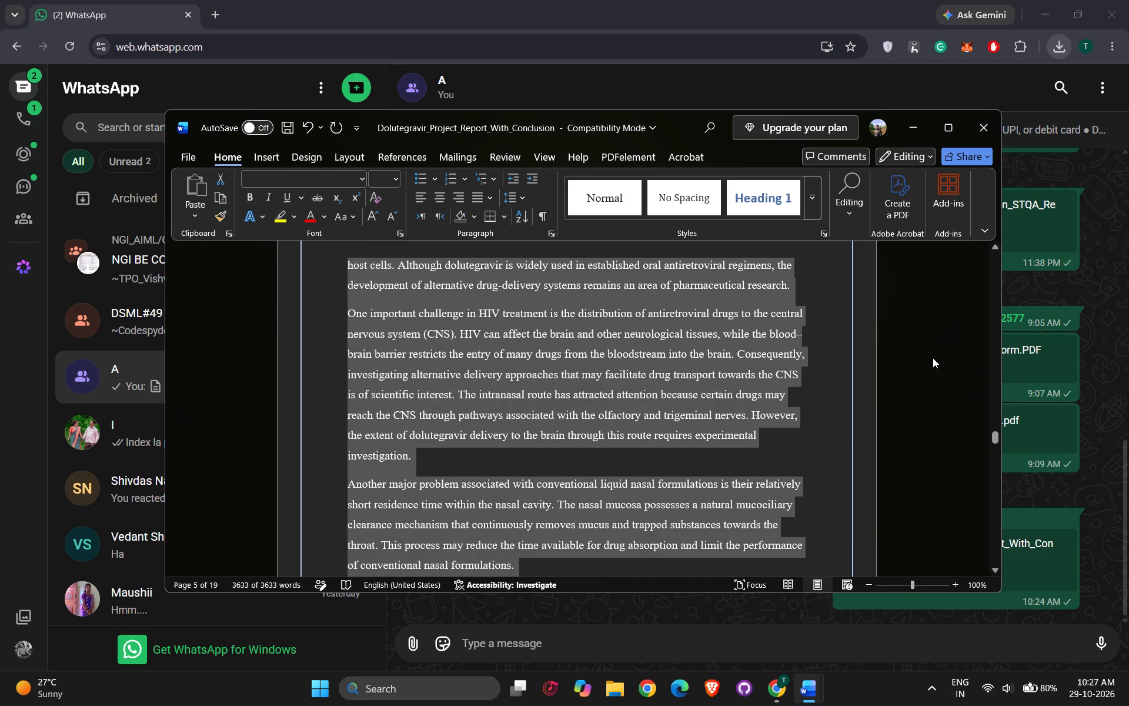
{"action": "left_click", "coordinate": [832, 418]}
Insert 13 blank lines above the Literature Review heading to move it onto the next page.
{"action": "scroll", "coordinate": [798, 438], "scroll_direction": "down", "scroll_amount": 16}
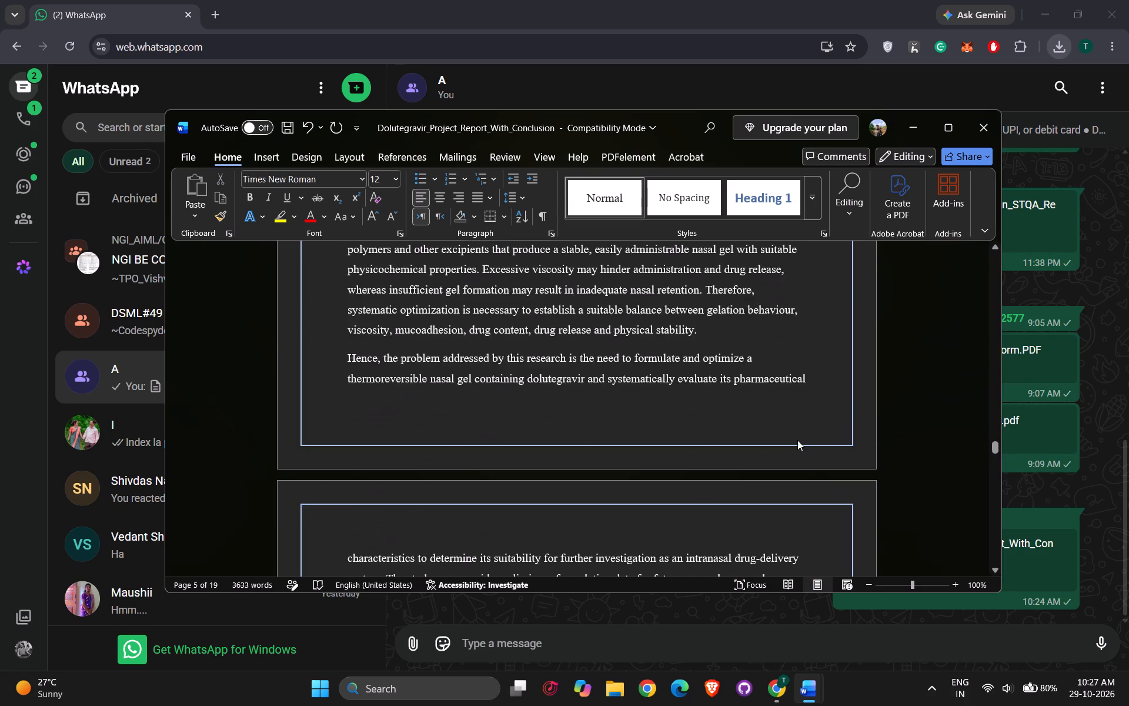
{"action": "scroll", "coordinate": [797, 440], "scroll_direction": "down", "scroll_amount": 11}
{"action": "left_click", "coordinate": [388, 317]}
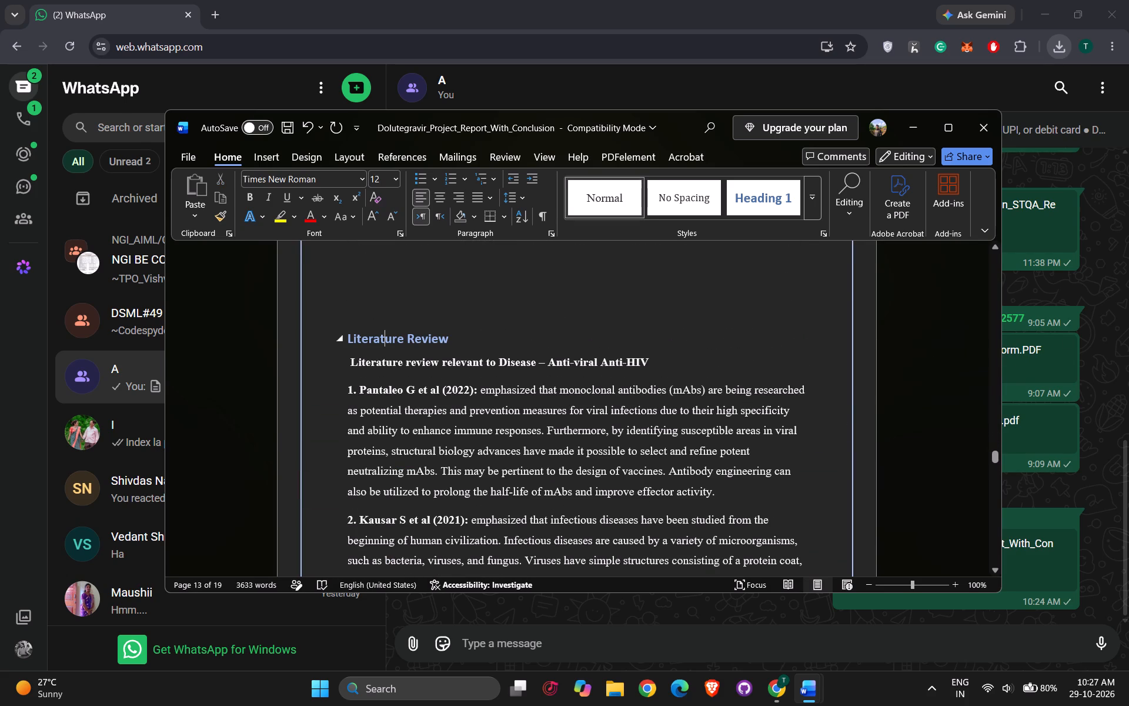
{"action": "left_click", "coordinate": [347, 302]}
{"action": "key", "text": "Return"}
{"action": "key", "text": "Return"}
{"action": "key", "text": "Return"}
{"action": "key", "text": "Return"}
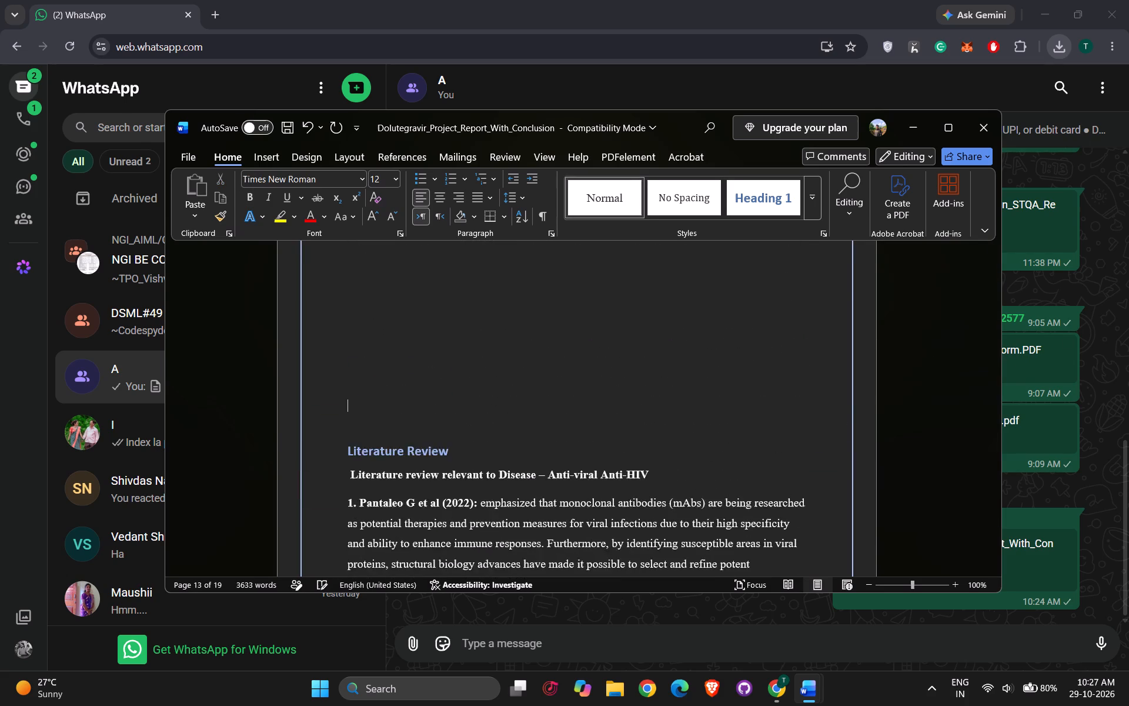
{"action": "key", "text": "Return"}
{"action": "key", "text": "Return"}
{"action": "key", "text": "Return"}
{"action": "key", "text": "Return"}
{"action": "scroll", "coordinate": [672, 280], "scroll_direction": "down", "scroll_amount": 6}
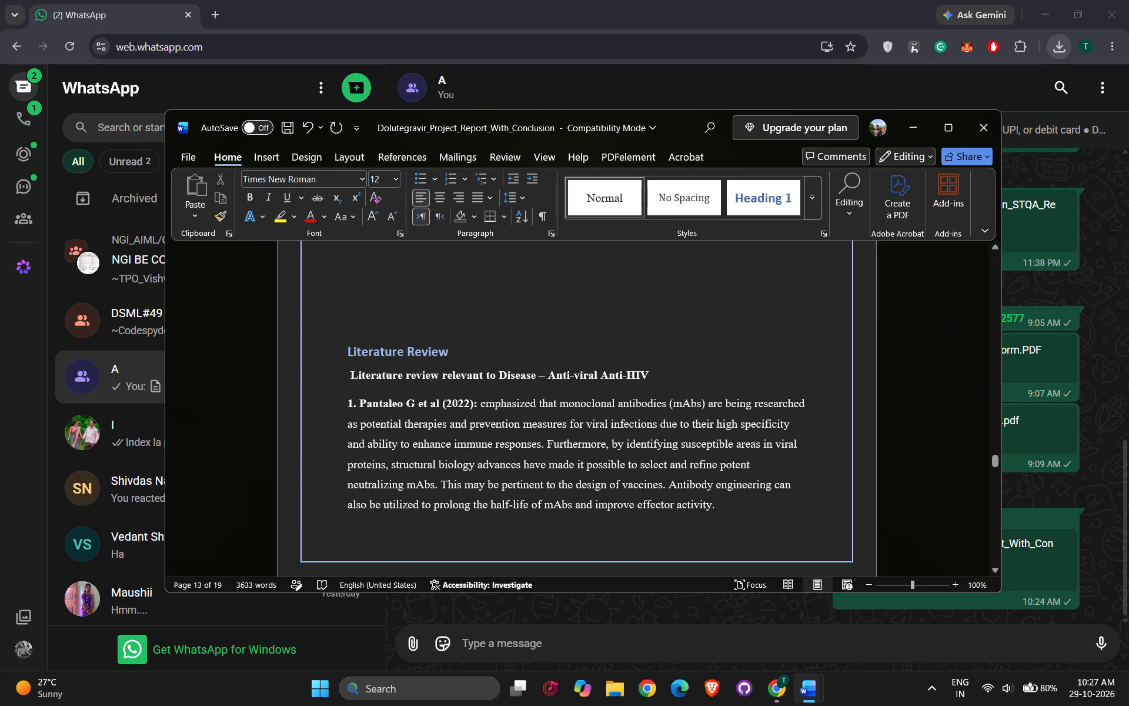
{"action": "key", "text": "Return"}
{"action": "key", "text": "Return"}
{"action": "key", "text": "Return"}
{"action": "key", "text": "Return"}
{"action": "key", "text": "Return"}
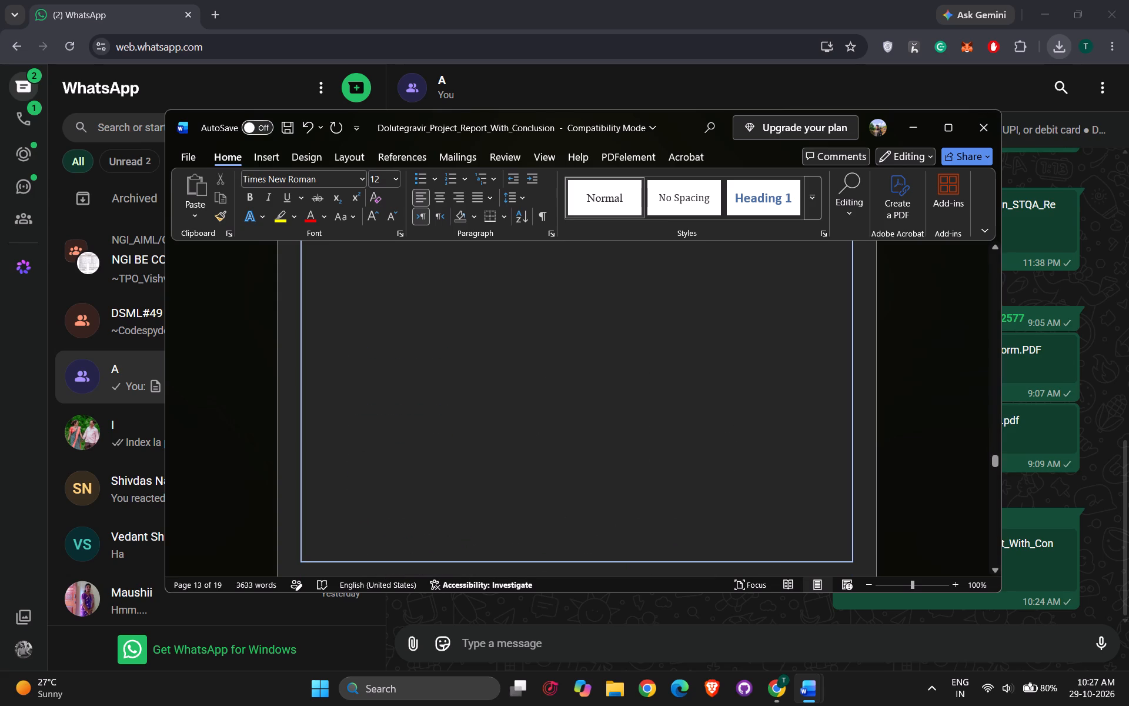
Set the font size of the Future Scope of the Project heading to 14.
{"action": "scroll", "coordinate": [693, 301], "scroll_direction": "down", "scroll_amount": 7}
{"action": "scroll", "coordinate": [436, 367], "scroll_direction": "down", "scroll_amount": 20}
{"action": "scroll", "coordinate": [436, 367], "scroll_direction": "down", "scroll_amount": 2}
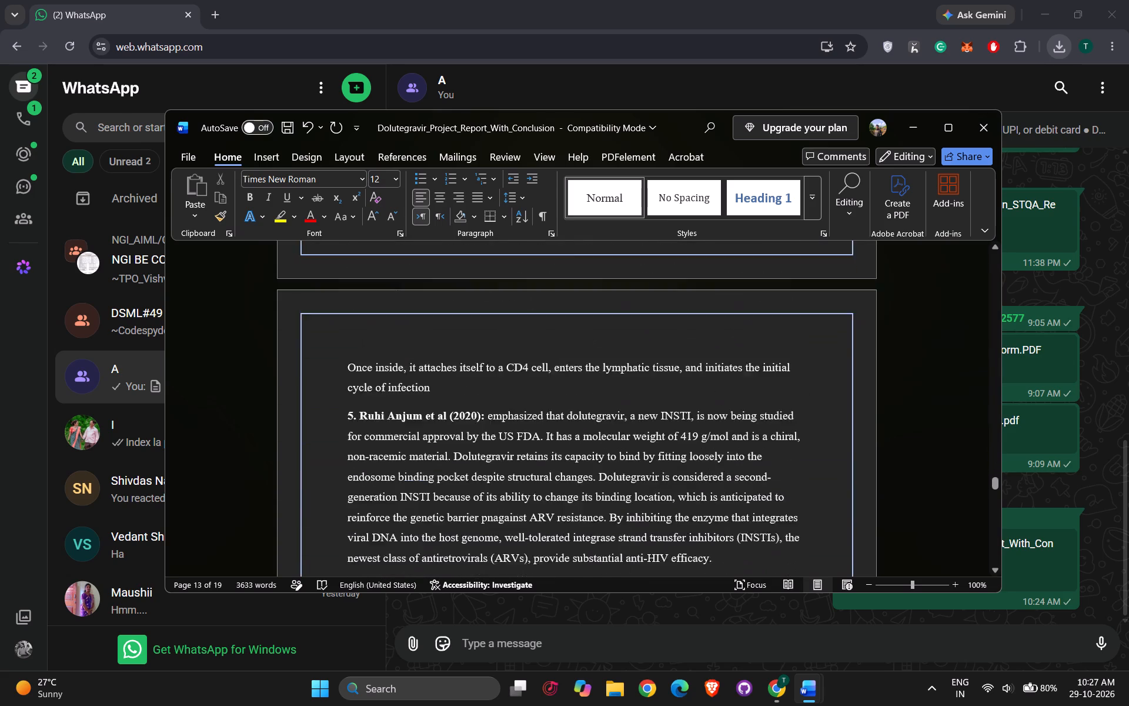
{"action": "scroll", "coordinate": [446, 369], "scroll_direction": "down", "scroll_amount": 5}
{"action": "scroll", "coordinate": [446, 369], "scroll_direction": "down", "scroll_amount": 19}
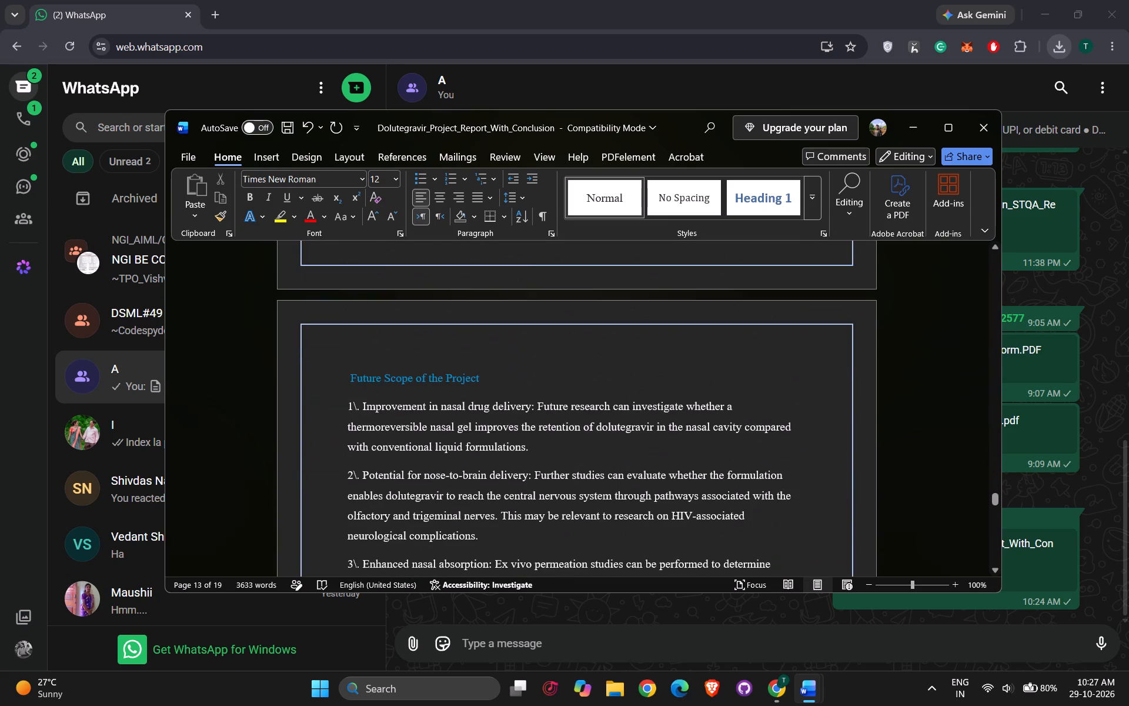
{"action": "scroll", "coordinate": [446, 371], "scroll_direction": "down", "scroll_amount": 4}
{"action": "scroll", "coordinate": [446, 371], "scroll_direction": "up", "scroll_amount": 4}
{"action": "left_click_drag", "start_coordinate": [495, 371], "coordinate": [343, 368]}
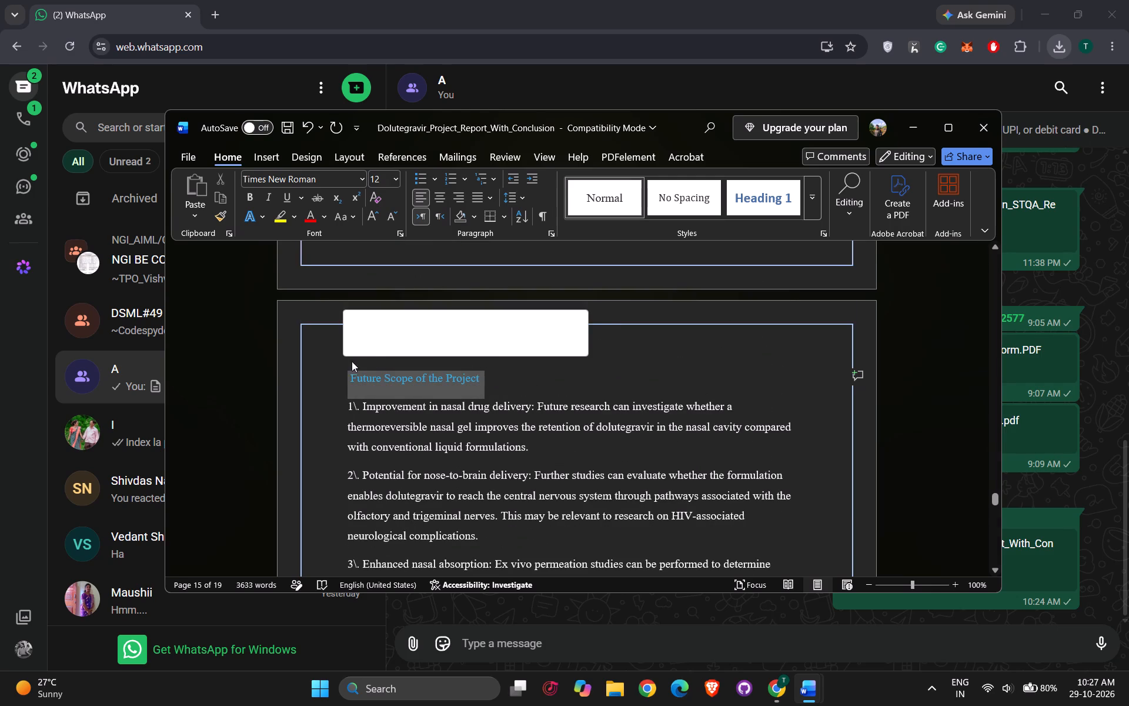
{"action": "left_click", "coordinate": [460, 327]}
{"action": "left_click", "coordinate": [447, 431]}
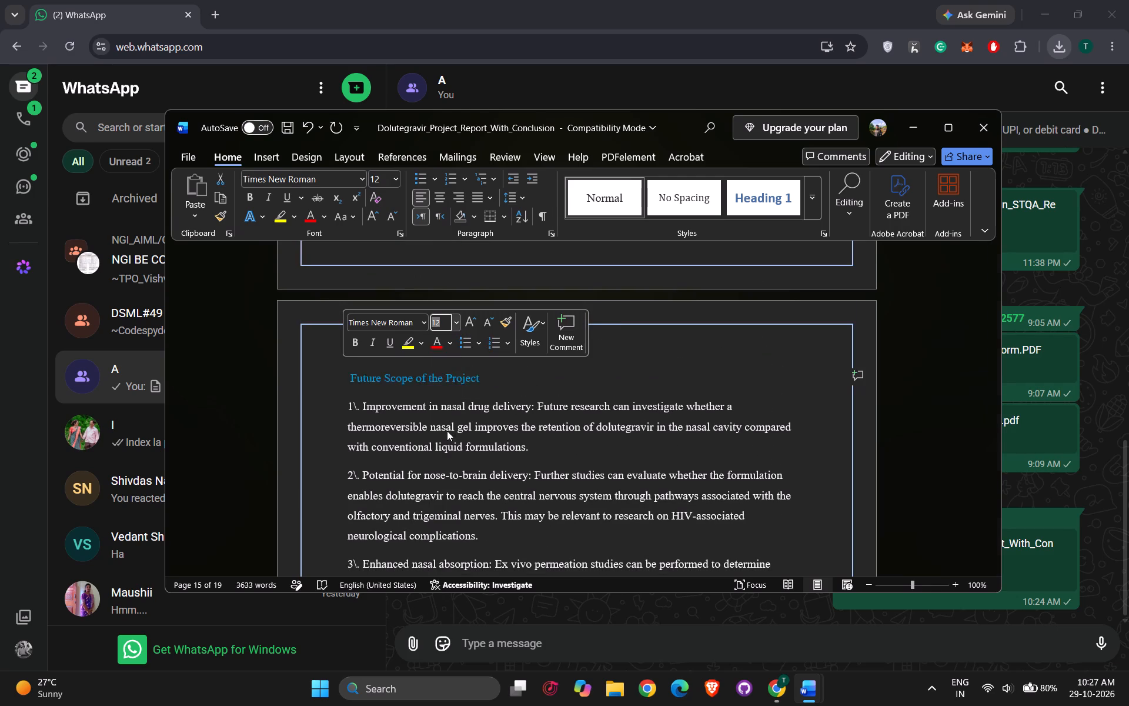
{"action": "left_click", "coordinate": [569, 381]}
Insert two blank lines above the Hypothesis heading to move it onto the same page as its text.
{"action": "scroll", "coordinate": [569, 381], "scroll_direction": "down", "scroll_amount": 19}
{"action": "scroll", "coordinate": [542, 377], "scroll_direction": "up", "scroll_amount": 2}
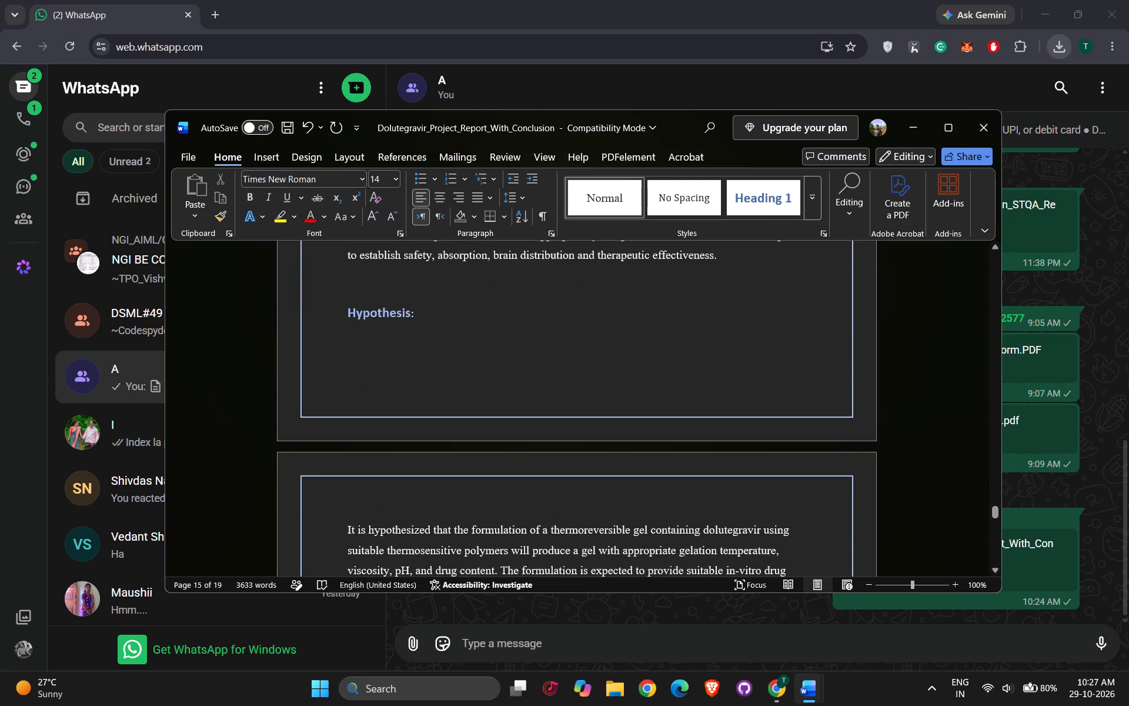
{"action": "left_click", "coordinate": [422, 320]}
{"action": "key", "text": "Return"}
{"action": "key", "text": "Return"}
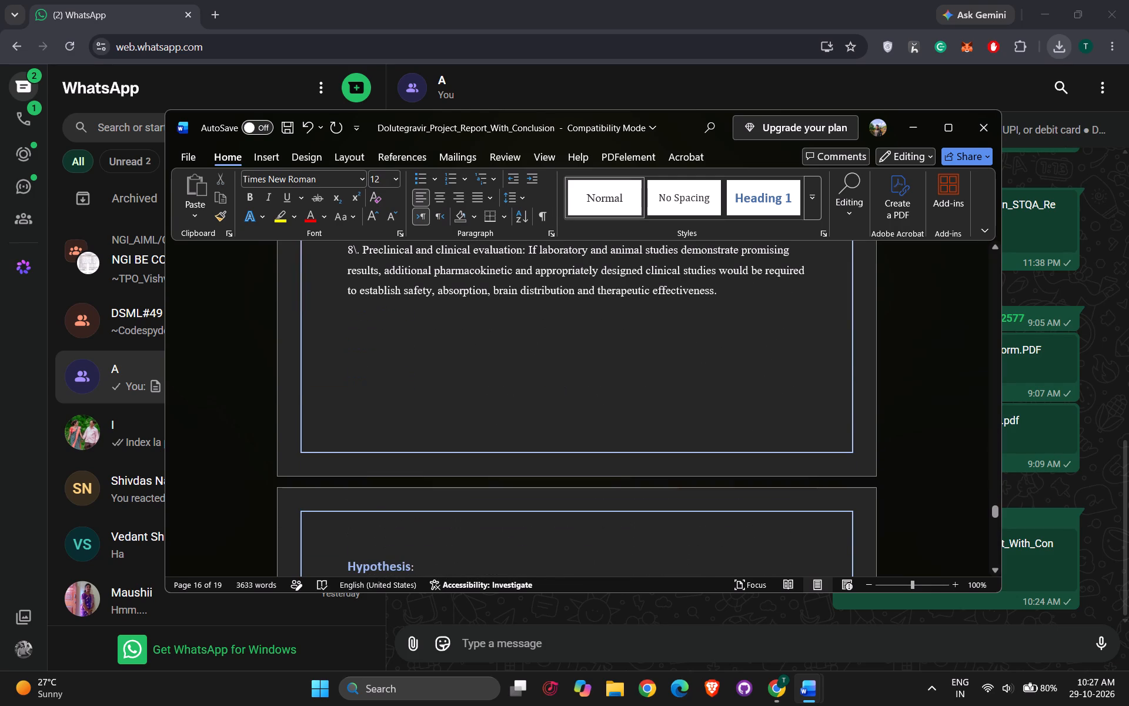
Set the font size of the Hypothesis heading to 14.
{"action": "scroll", "coordinate": [441, 269], "scroll_direction": "down", "scroll_amount": 5}
{"action": "left_click_drag", "start_coordinate": [430, 394], "coordinate": [341, 392]}
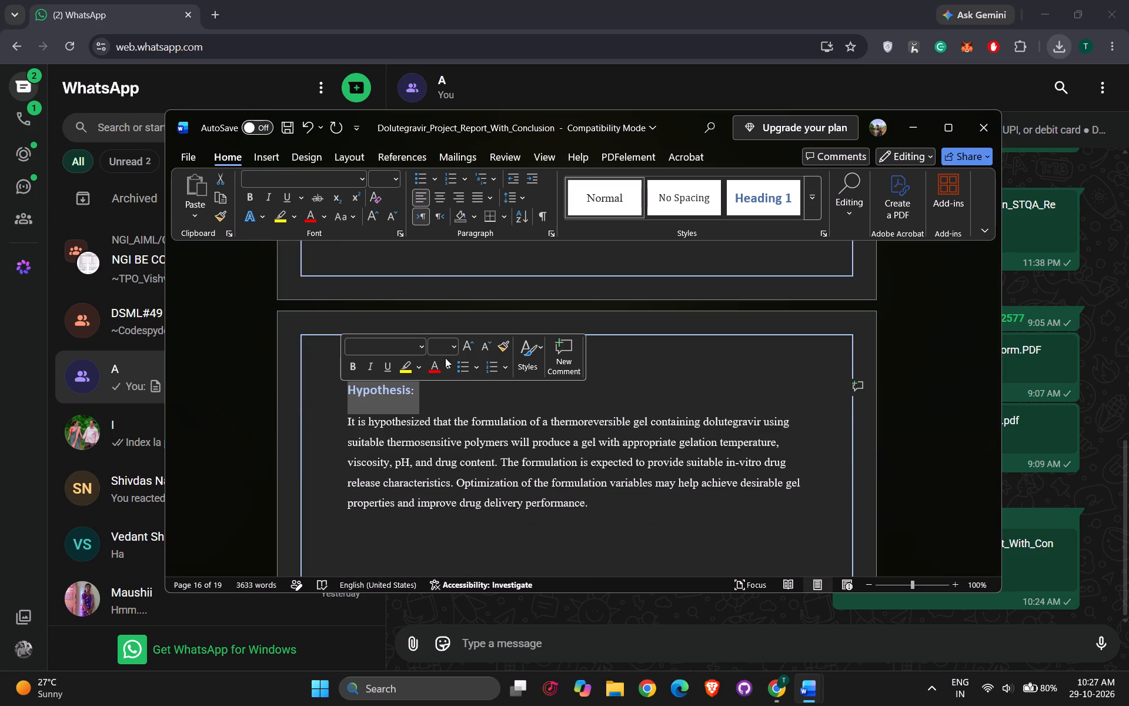
{"action": "left_click", "coordinate": [452, 348]}
{"action": "left_click", "coordinate": [448, 454]}
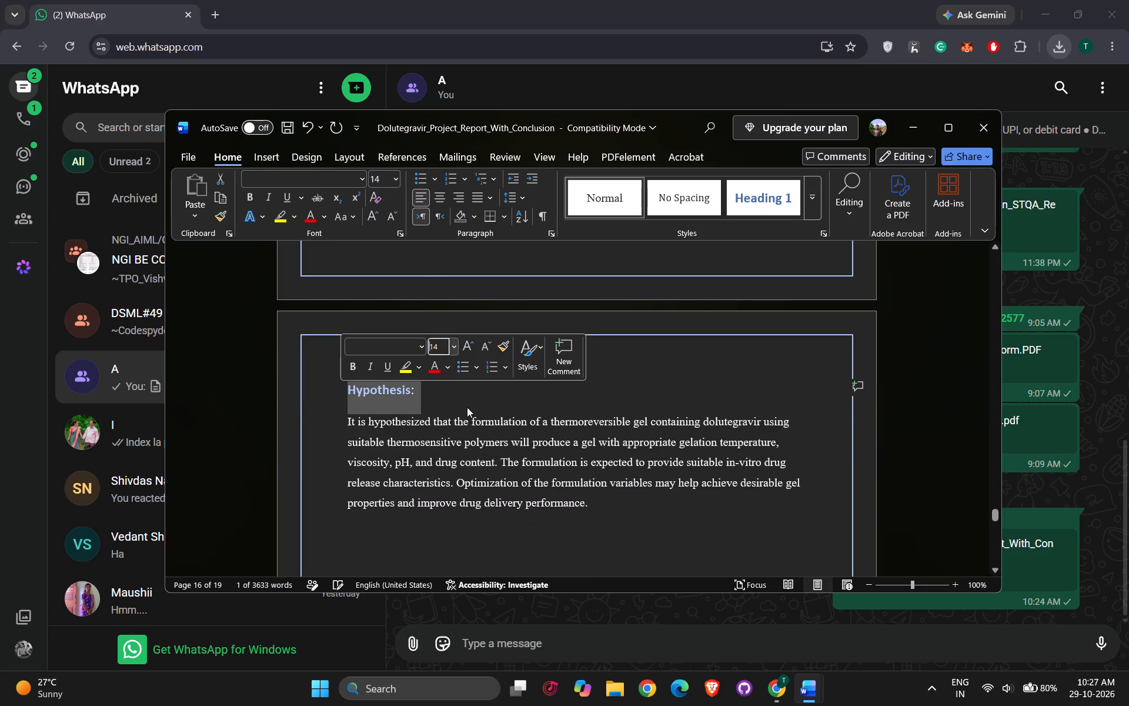
{"action": "left_click", "coordinate": [467, 407]}
Insert a blank line above the Conclusion heading to move it onto the same page as its text.
{"action": "scroll", "coordinate": [467, 401], "scroll_direction": "down", "scroll_amount": 19}
{"action": "left_click", "coordinate": [431, 309]}
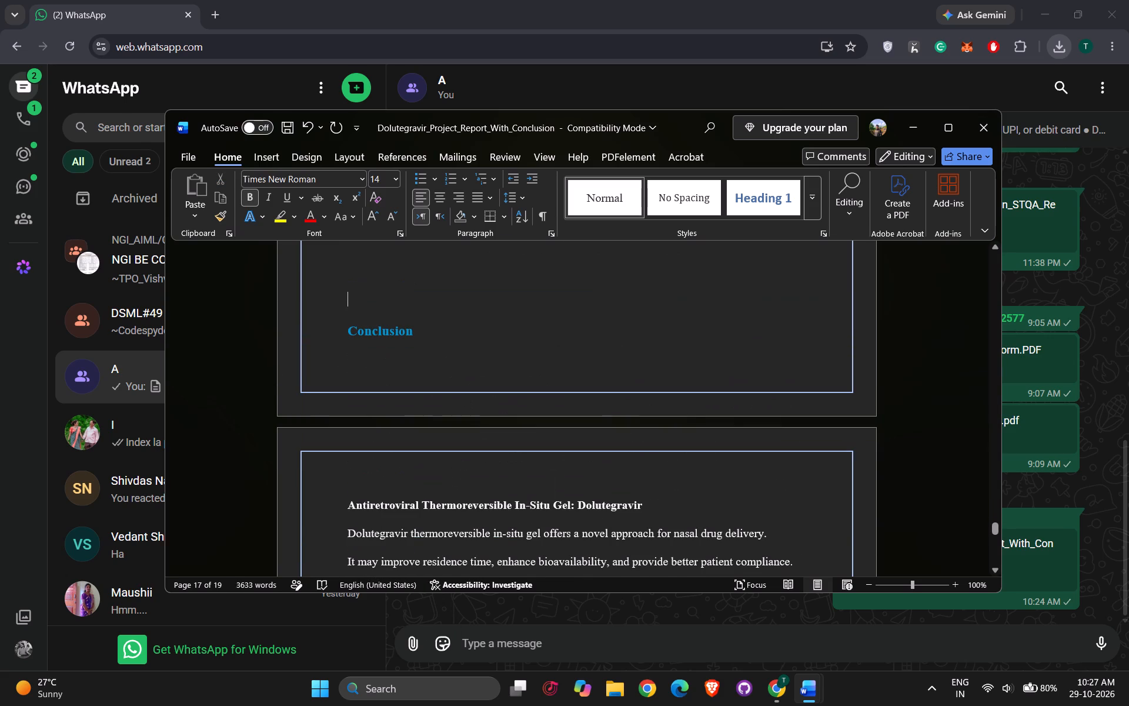
{"action": "key", "text": "Return"}
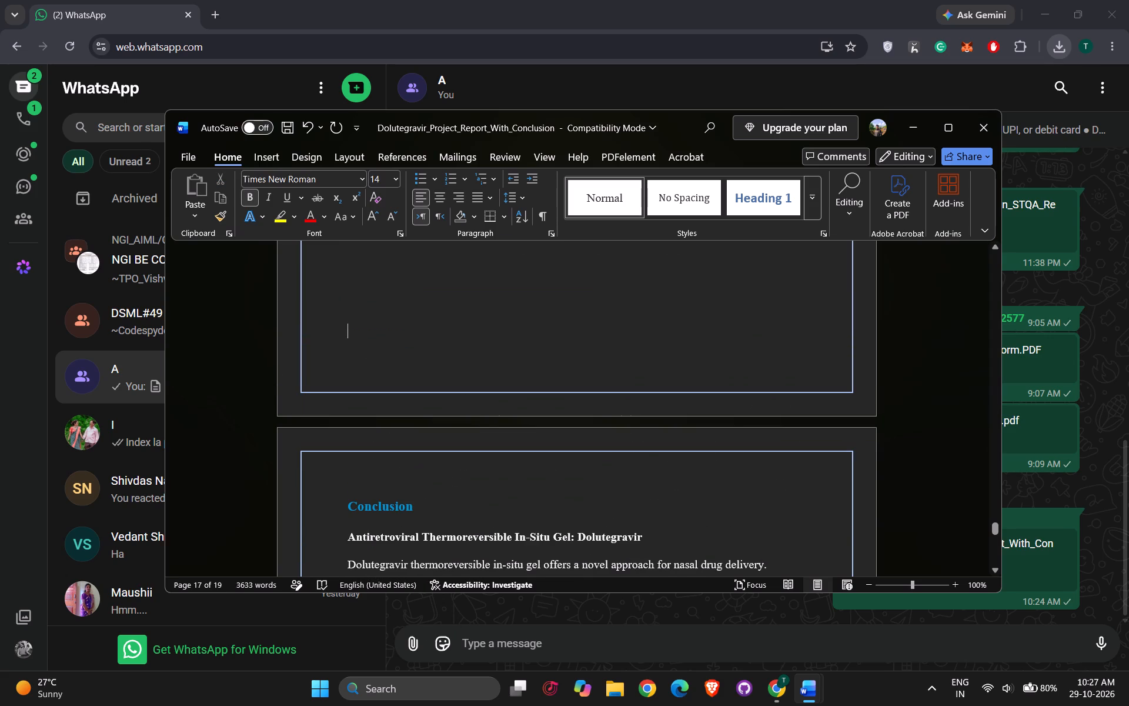
Set the font size of the References heading to 14.
{"action": "scroll", "coordinate": [388, 257], "scroll_direction": "down", "scroll_amount": 6}
{"action": "scroll", "coordinate": [387, 257], "scroll_direction": "down", "scroll_amount": 17}
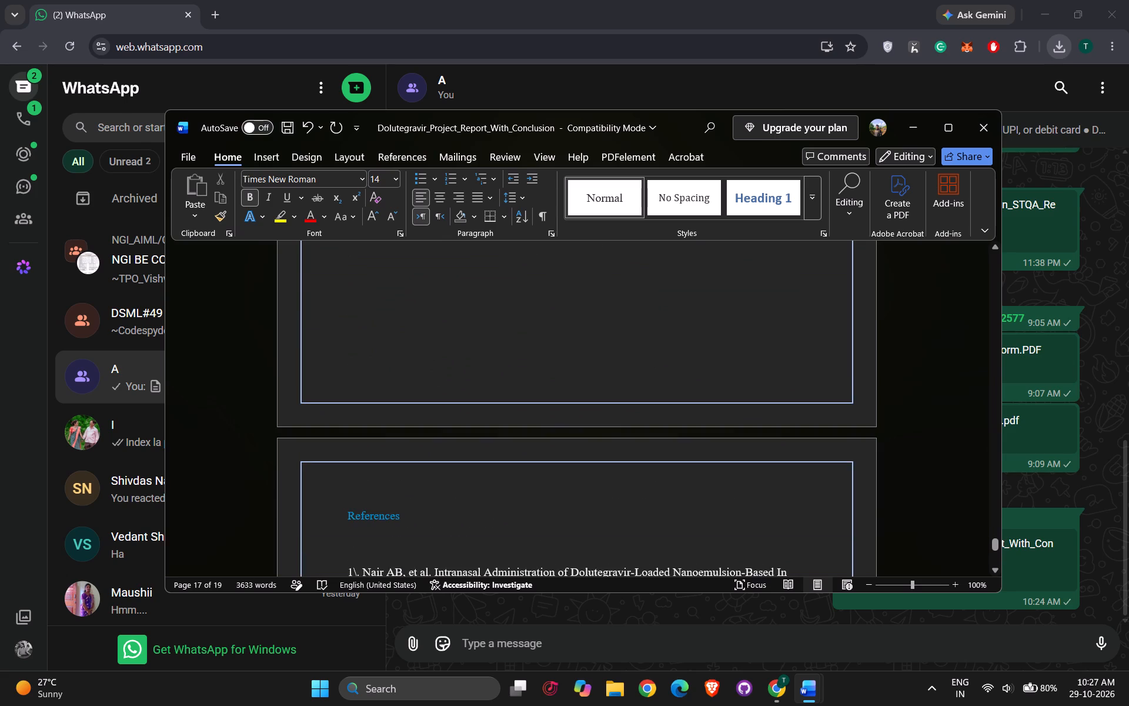
{"action": "scroll", "coordinate": [383, 258], "scroll_direction": "down", "scroll_amount": 4}
{"action": "left_click_drag", "start_coordinate": [411, 319], "coordinate": [350, 325]}
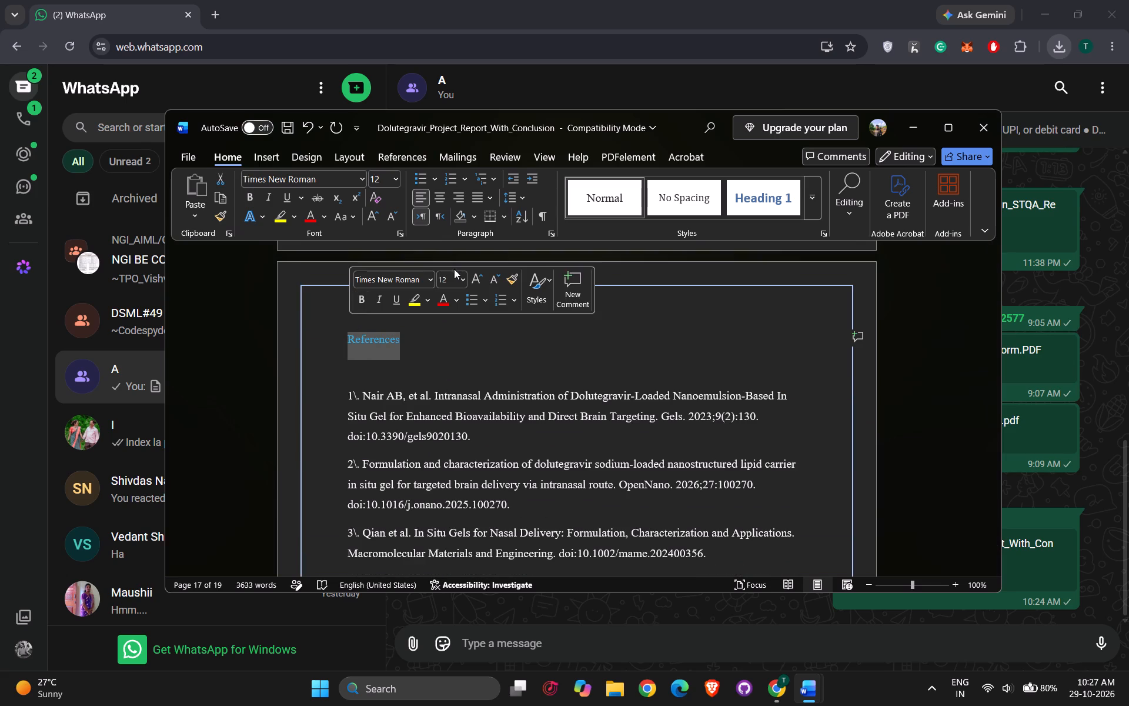
{"action": "left_click", "coordinate": [460, 276]}
{"action": "left_click", "coordinate": [457, 390]}
{"action": "left_click", "coordinate": [465, 363]}
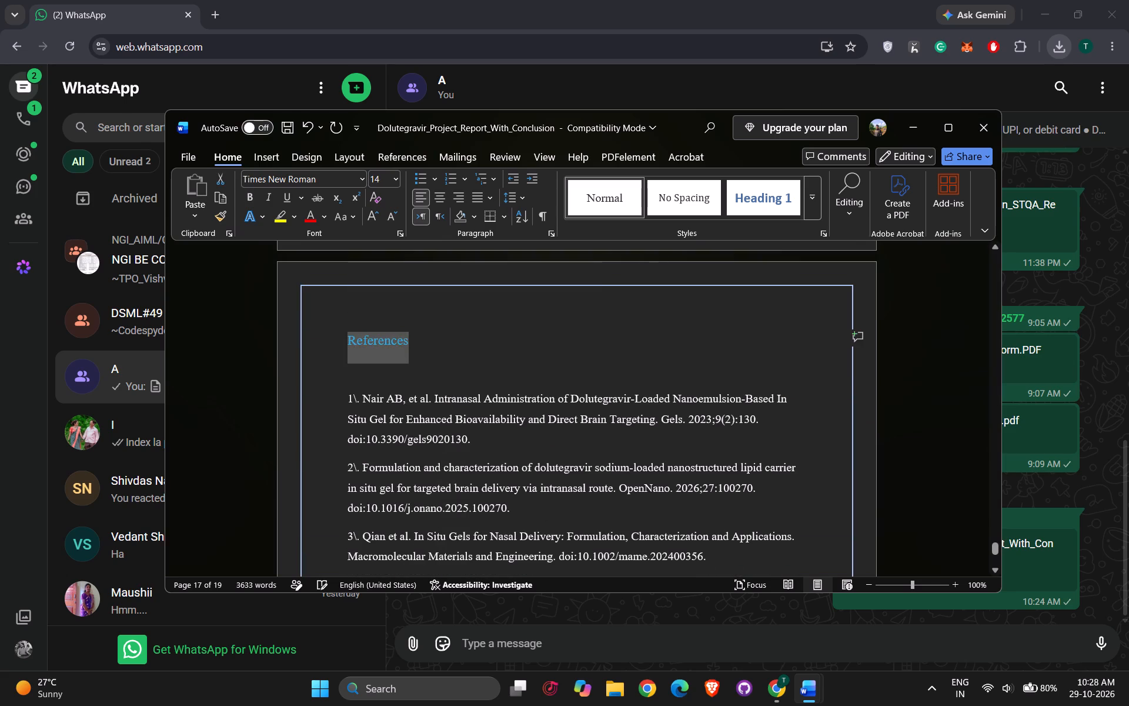
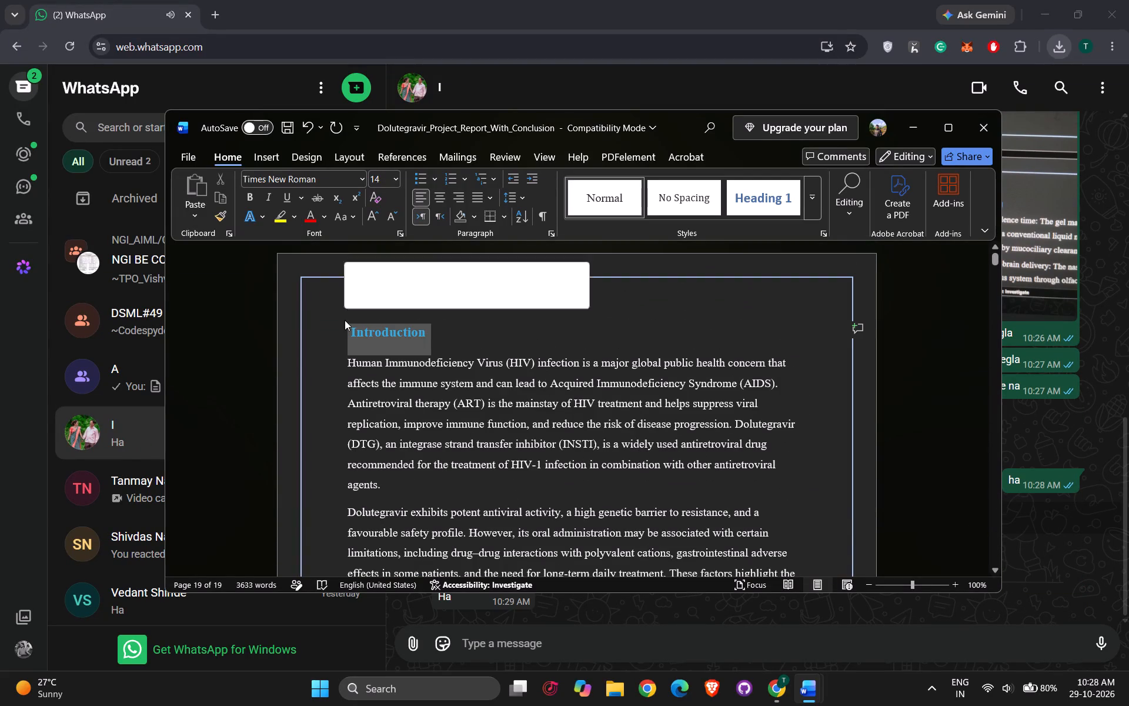
Set the font size of the Advantages of In-Situ Gel heading to 14.
{"action": "left_click", "coordinate": [469, 334]}
{"action": "scroll", "coordinate": [469, 347], "scroll_direction": "down", "scroll_amount": 20}
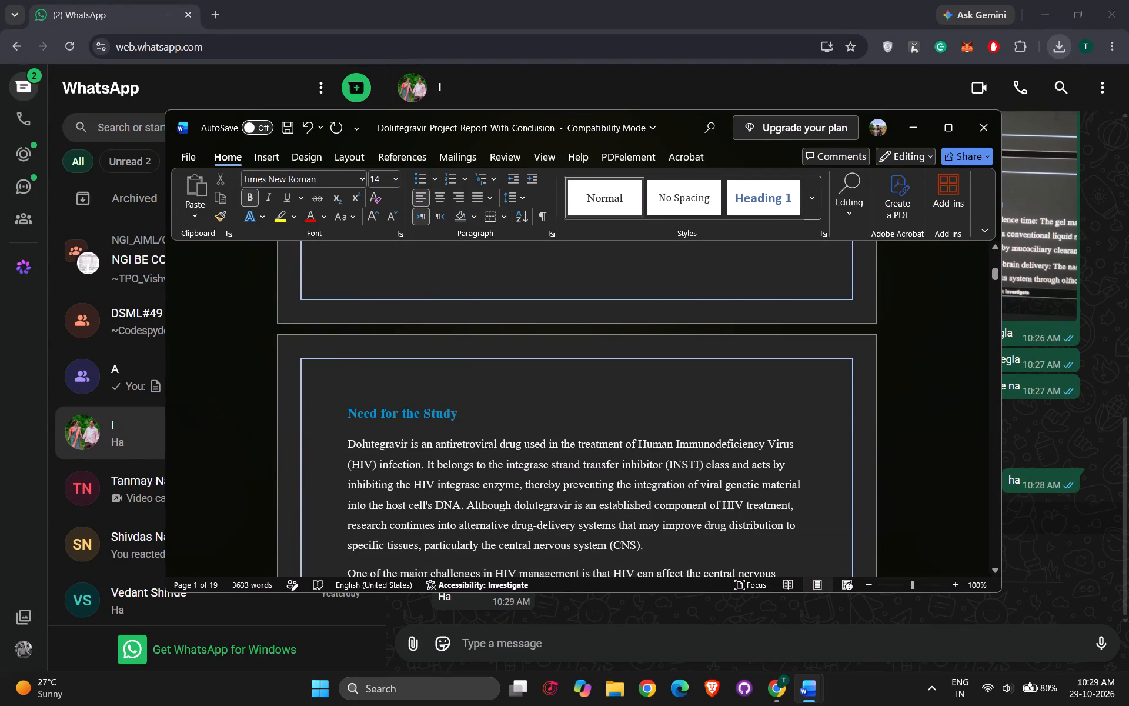
{"action": "scroll", "coordinate": [474, 428], "scroll_direction": "down", "scroll_amount": 17}
{"action": "scroll", "coordinate": [474, 428], "scroll_direction": "down", "scroll_amount": 10}
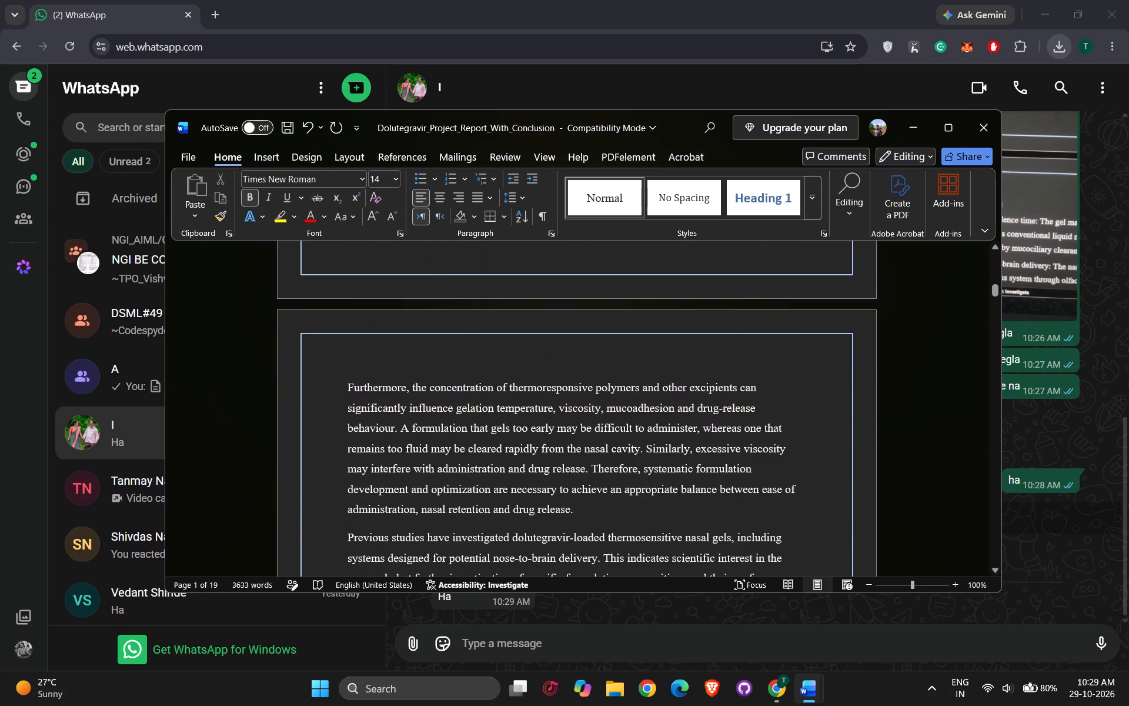
{"action": "scroll", "coordinate": [474, 428], "scroll_direction": "down", "scroll_amount": 17}
{"action": "scroll", "coordinate": [605, 438], "scroll_direction": "down", "scroll_amount": 3}
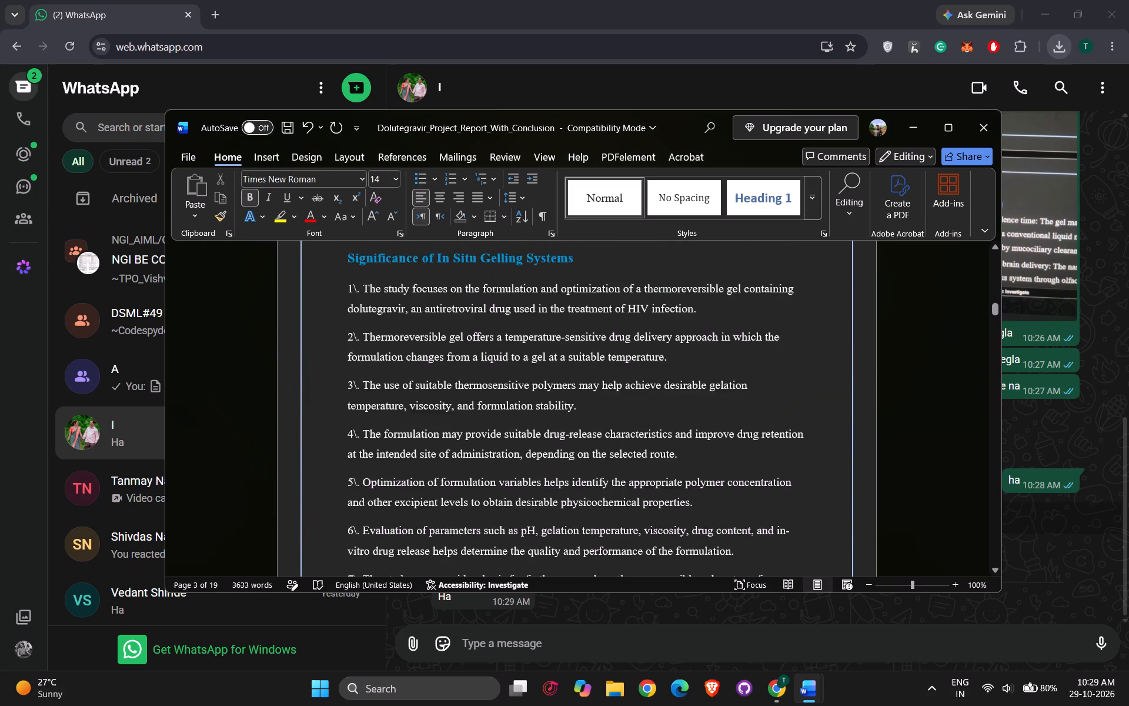
{"action": "scroll", "coordinate": [605, 438], "scroll_direction": "down", "scroll_amount": 18}
{"action": "left_click_drag", "start_coordinate": [519, 477], "coordinate": [517, 477]}
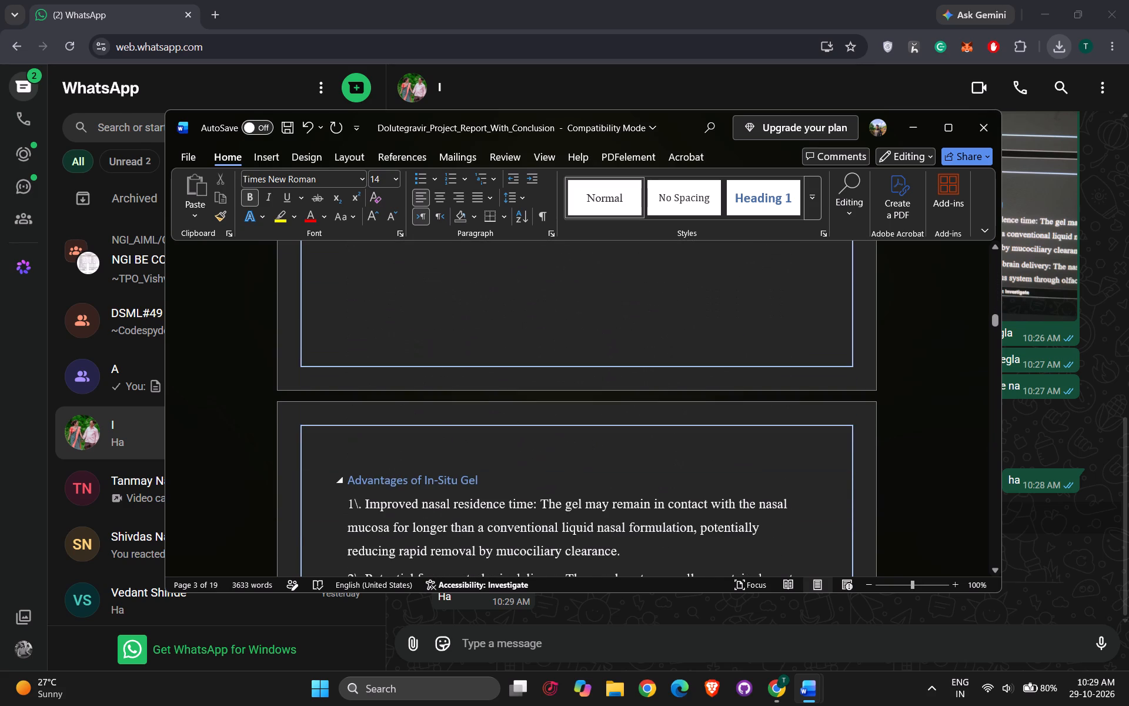
{"action": "left_click_drag", "start_coordinate": [517, 477], "coordinate": [321, 481]}
{"action": "left_click", "coordinate": [436, 434]}
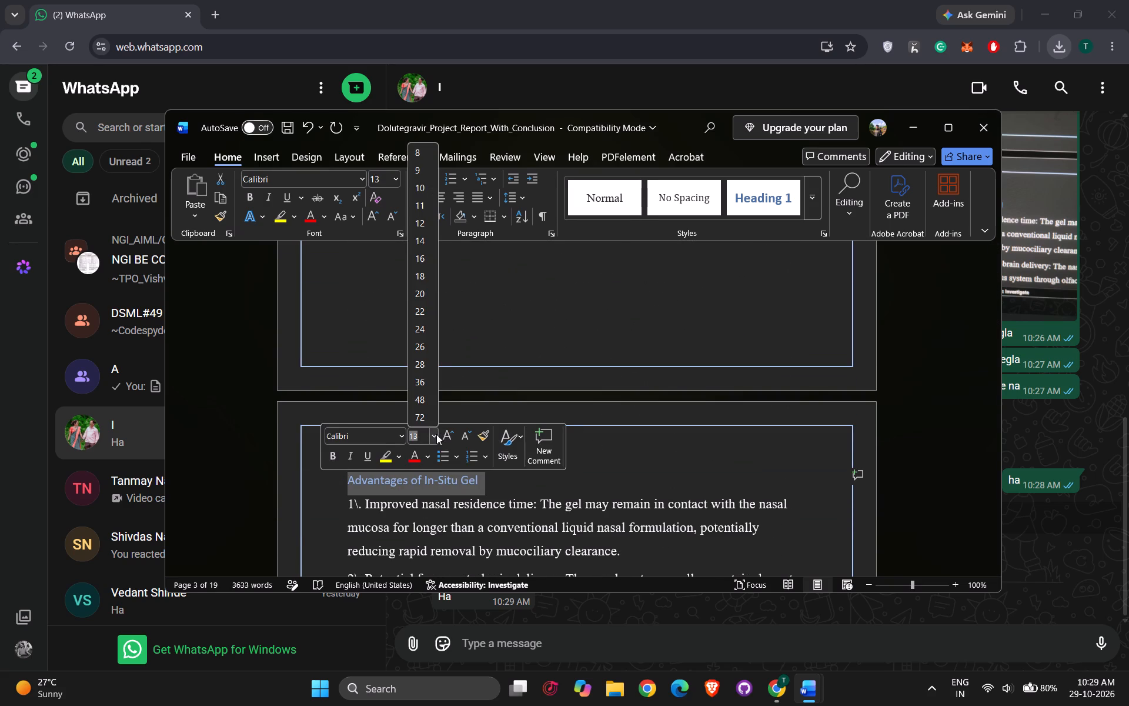
{"action": "left_click", "coordinate": [426, 245]}
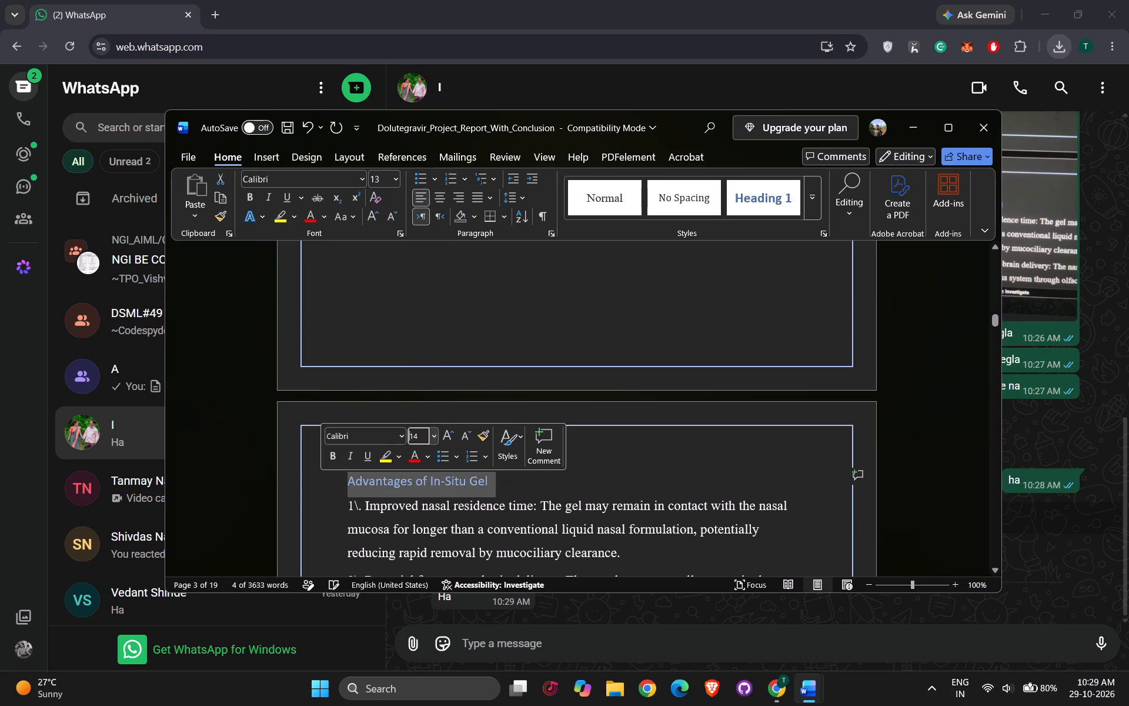
{"action": "left_click", "coordinate": [593, 379]}
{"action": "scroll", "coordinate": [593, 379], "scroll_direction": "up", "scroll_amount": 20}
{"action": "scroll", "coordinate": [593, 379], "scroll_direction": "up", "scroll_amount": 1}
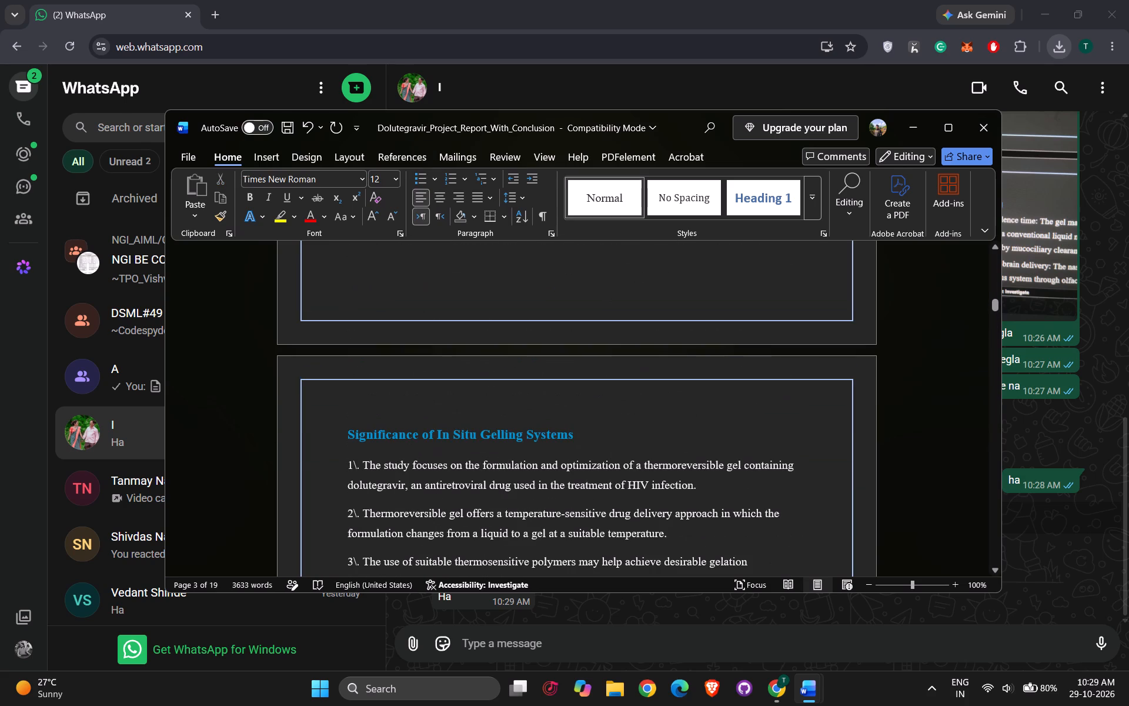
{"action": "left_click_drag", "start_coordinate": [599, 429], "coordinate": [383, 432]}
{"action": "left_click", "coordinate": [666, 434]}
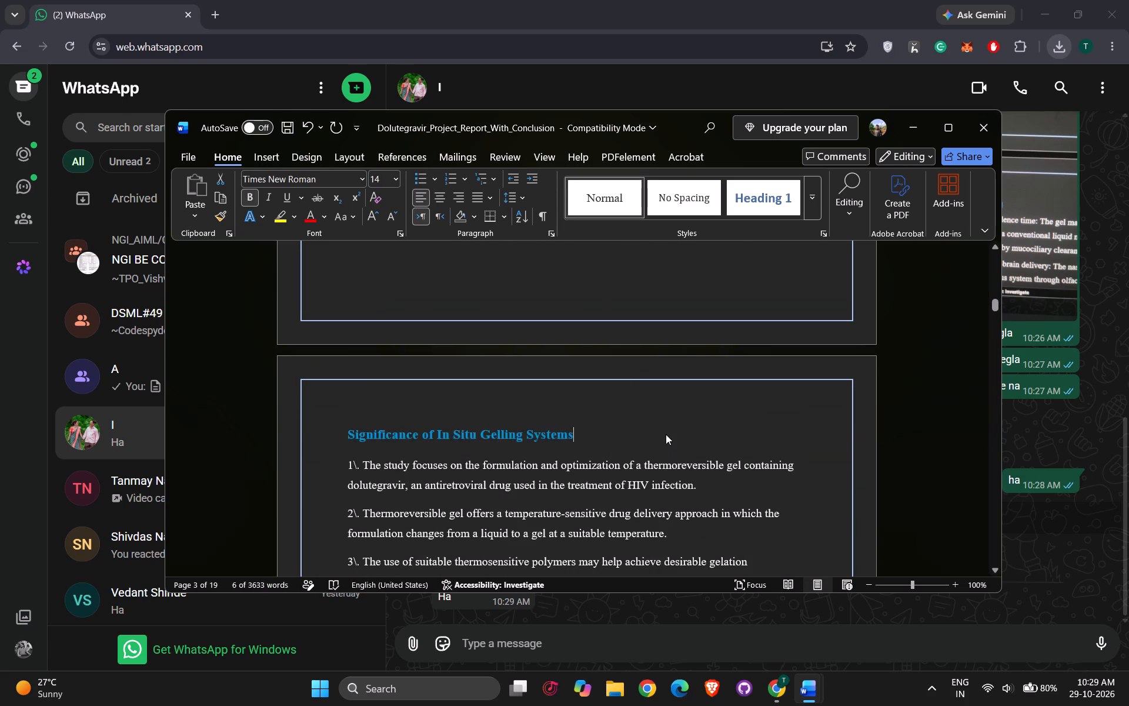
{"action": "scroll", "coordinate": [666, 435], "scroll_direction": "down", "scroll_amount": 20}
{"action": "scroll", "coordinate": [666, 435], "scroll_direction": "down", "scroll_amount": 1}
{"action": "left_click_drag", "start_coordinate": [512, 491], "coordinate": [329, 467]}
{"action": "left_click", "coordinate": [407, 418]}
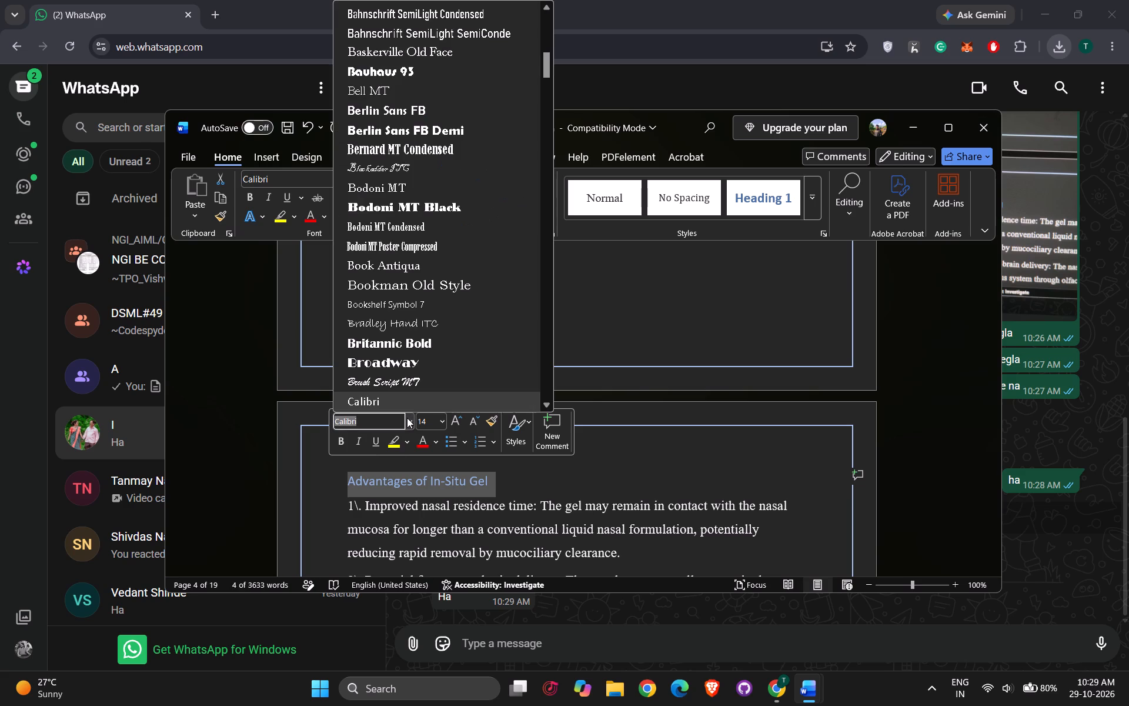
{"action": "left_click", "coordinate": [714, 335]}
Copy the font name Times New Roman from the Significance of In Situ Gelling Systems heading's formatting.
{"action": "scroll", "coordinate": [656, 328], "scroll_direction": "up", "scroll_amount": 10}
{"action": "scroll", "coordinate": [589, 348], "scroll_direction": "up", "scroll_amount": 5}
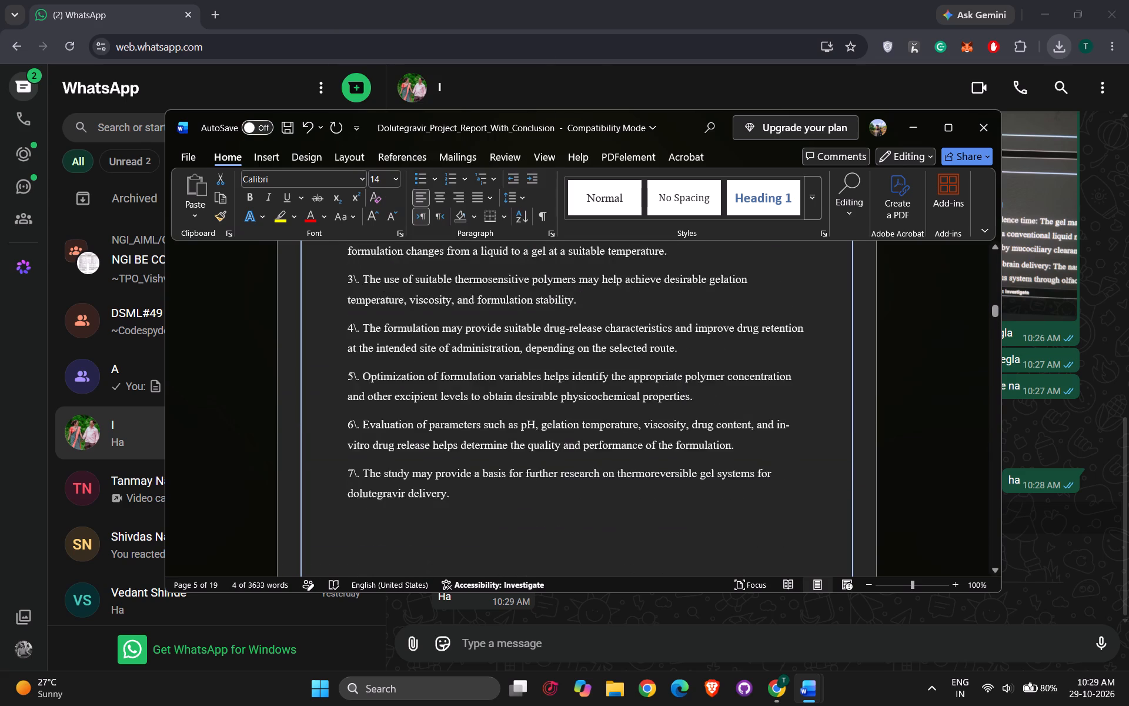
{"action": "scroll", "coordinate": [589, 348], "scroll_direction": "up", "scroll_amount": 2}
{"action": "left_click_drag", "start_coordinate": [586, 304], "coordinate": [386, 289]}
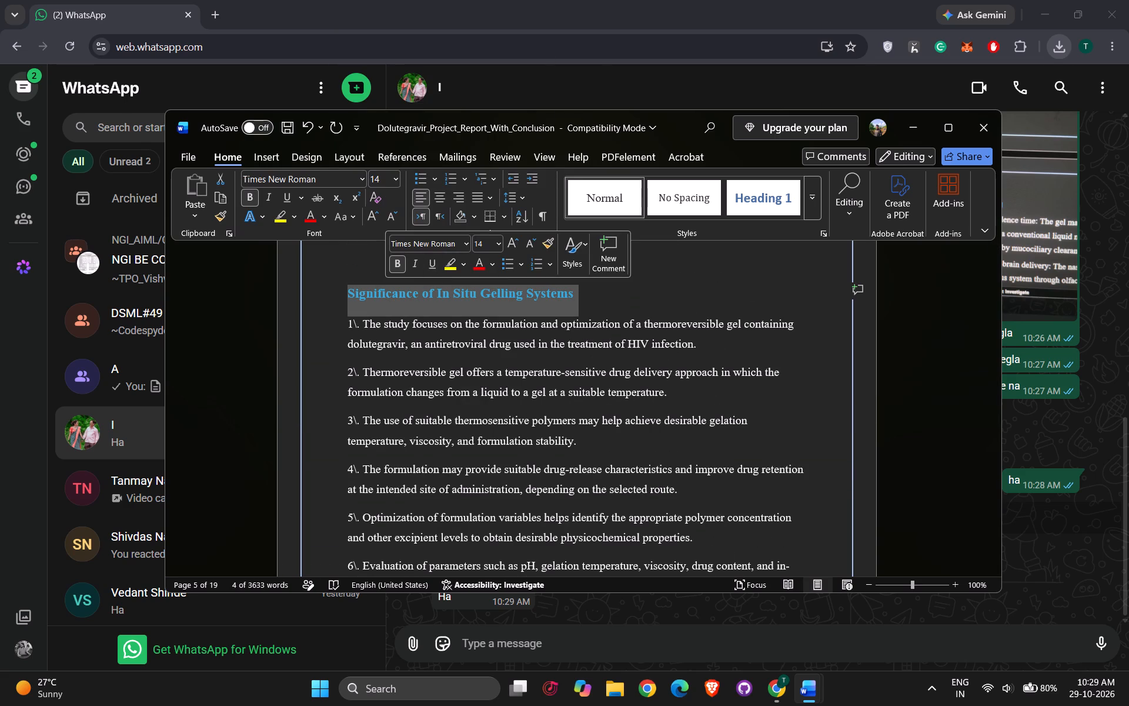
{"action": "left_click", "coordinate": [451, 241]}
{"action": "left_click_drag", "start_coordinate": [455, 242], "coordinate": [400, 243]}
{"action": "left_click_drag", "start_coordinate": [400, 243], "coordinate": [383, 244]}
{"action": "key", "text": "ctrl+c"}
{"action": "left_click", "coordinate": [697, 282]}
Select the Advantages of In-Situ Gel heading and open its font name for editing.
{"action": "scroll", "coordinate": [642, 348], "scroll_direction": "down", "scroll_amount": 4}
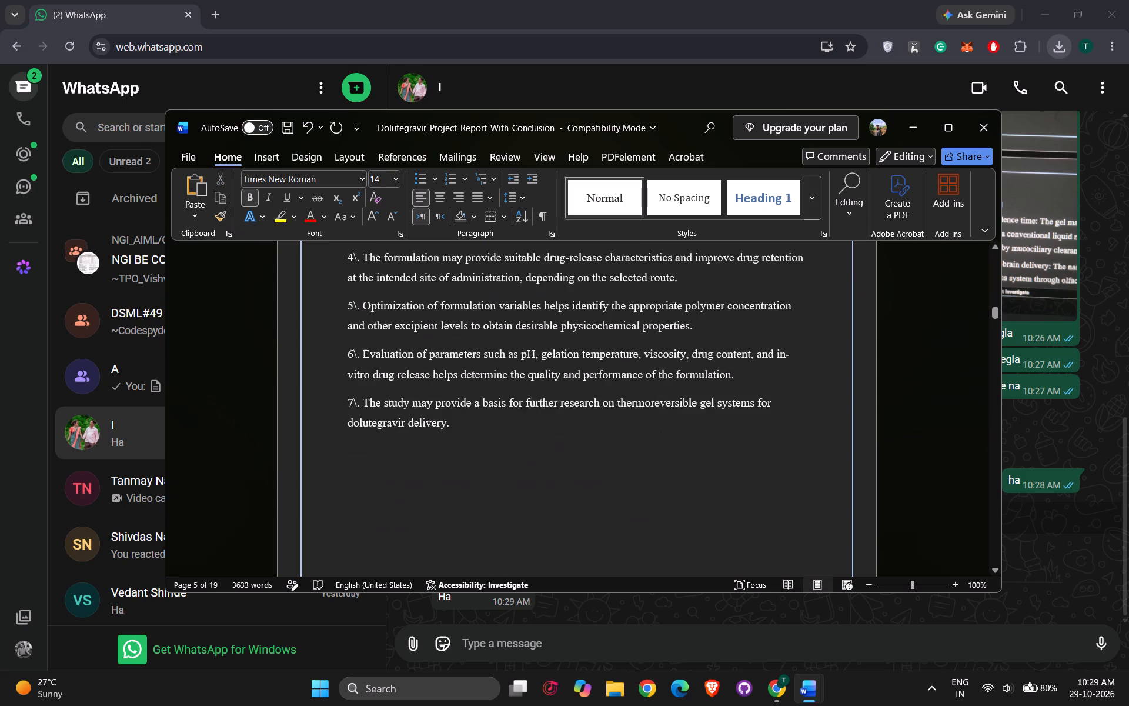
{"action": "scroll", "coordinate": [632, 382], "scroll_direction": "down", "scroll_amount": 14}
{"action": "left_click", "coordinate": [523, 430]}
{"action": "left_click_drag", "start_coordinate": [515, 434], "coordinate": [280, 435]}
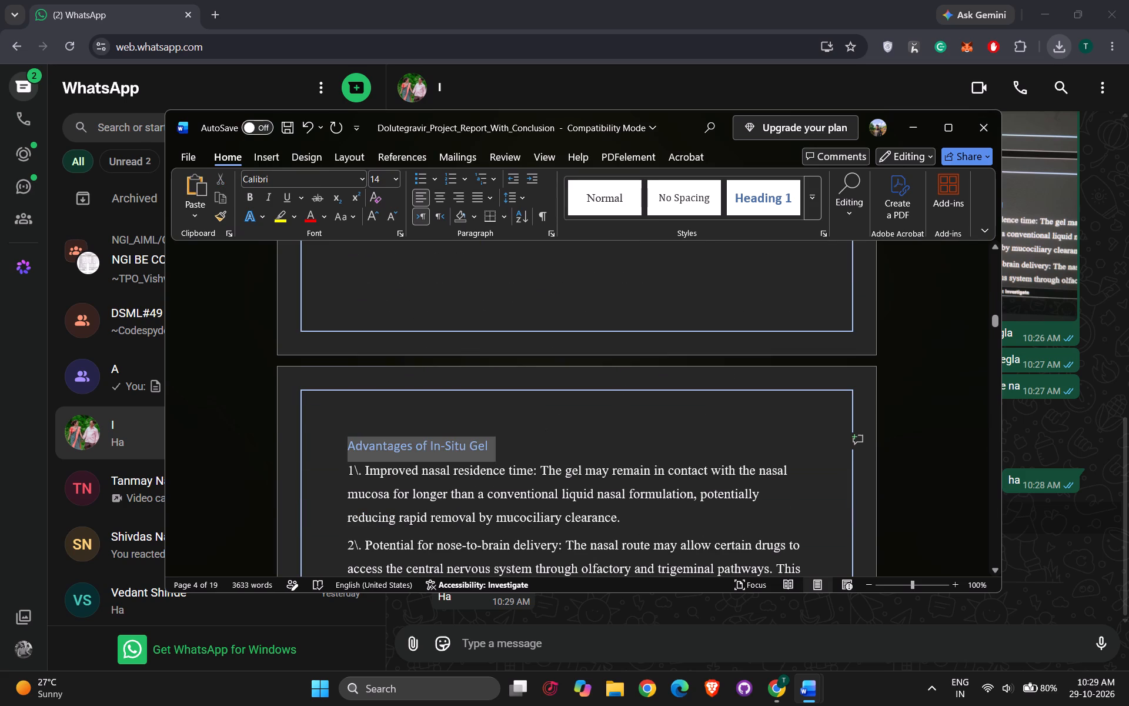
{"action": "left_click_drag", "start_coordinate": [280, 435], "coordinate": [278, 435]}
{"action": "left_click", "coordinate": [351, 388]}
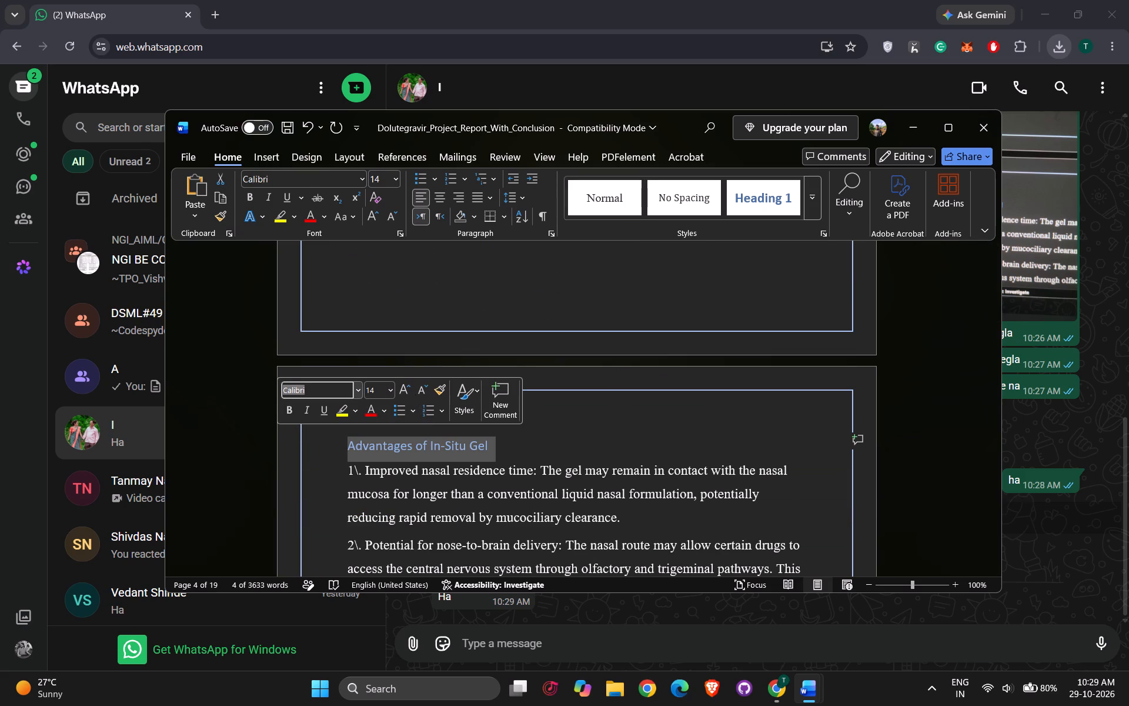
Set the font of the Advantages of In-Situ Gel heading to the copied Times New Roman font name.
{"action": "key", "text": "BackSpace"}
{"action": "key", "text": "ctrl+v"}
{"action": "key", "text": "Return"}
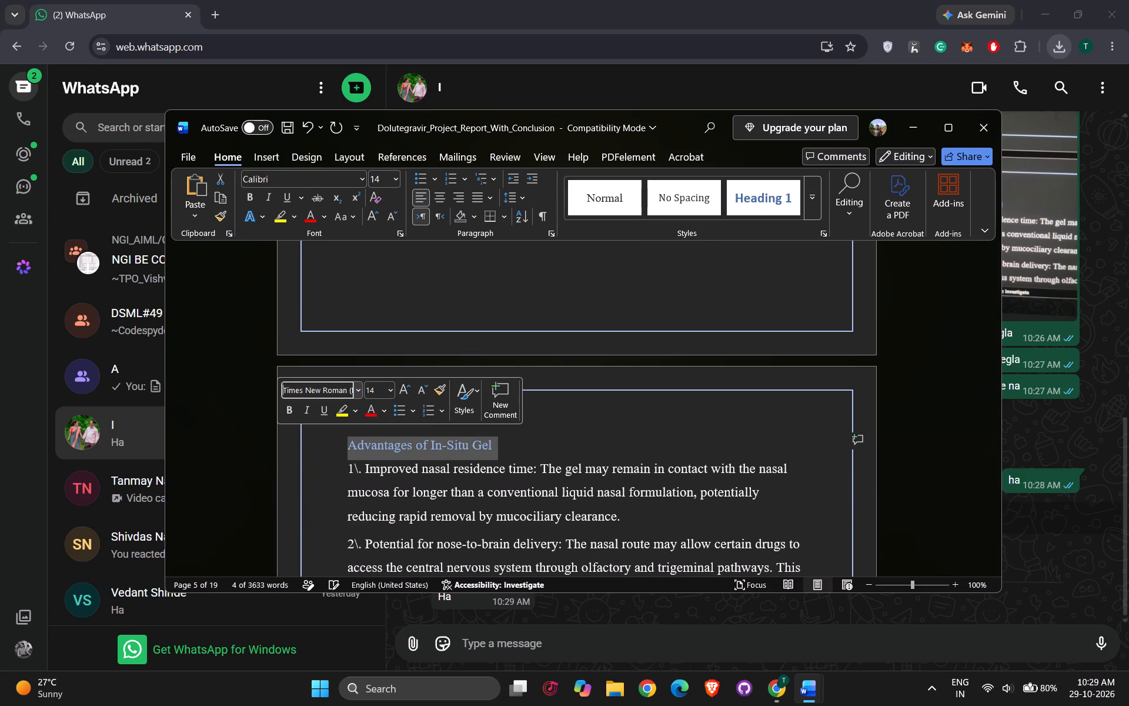
{"action": "left_click", "coordinate": [561, 428]}
Set the font size of the Background/rationale heading to 14.
{"action": "scroll", "coordinate": [561, 428], "scroll_direction": "up", "scroll_amount": 6}
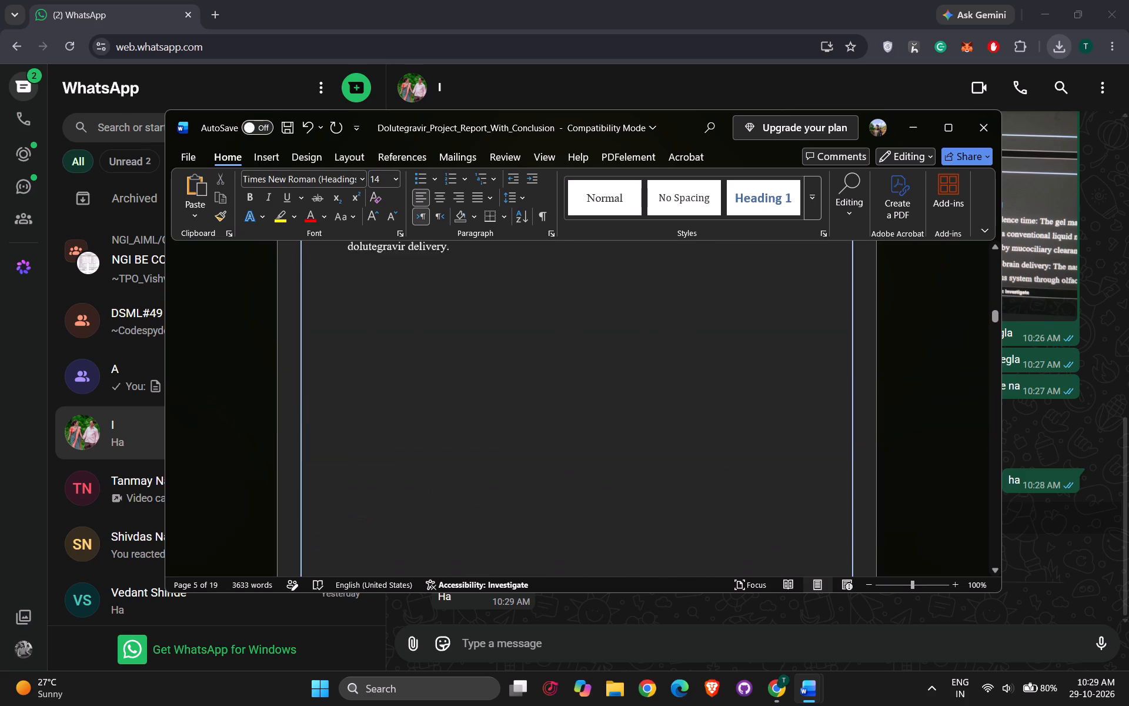
{"action": "scroll", "coordinate": [561, 428], "scroll_direction": "up", "scroll_amount": 14}
{"action": "scroll", "coordinate": [563, 429], "scroll_direction": "down", "scroll_amount": 20}
{"action": "scroll", "coordinate": [563, 429], "scroll_direction": "down", "scroll_amount": 7}
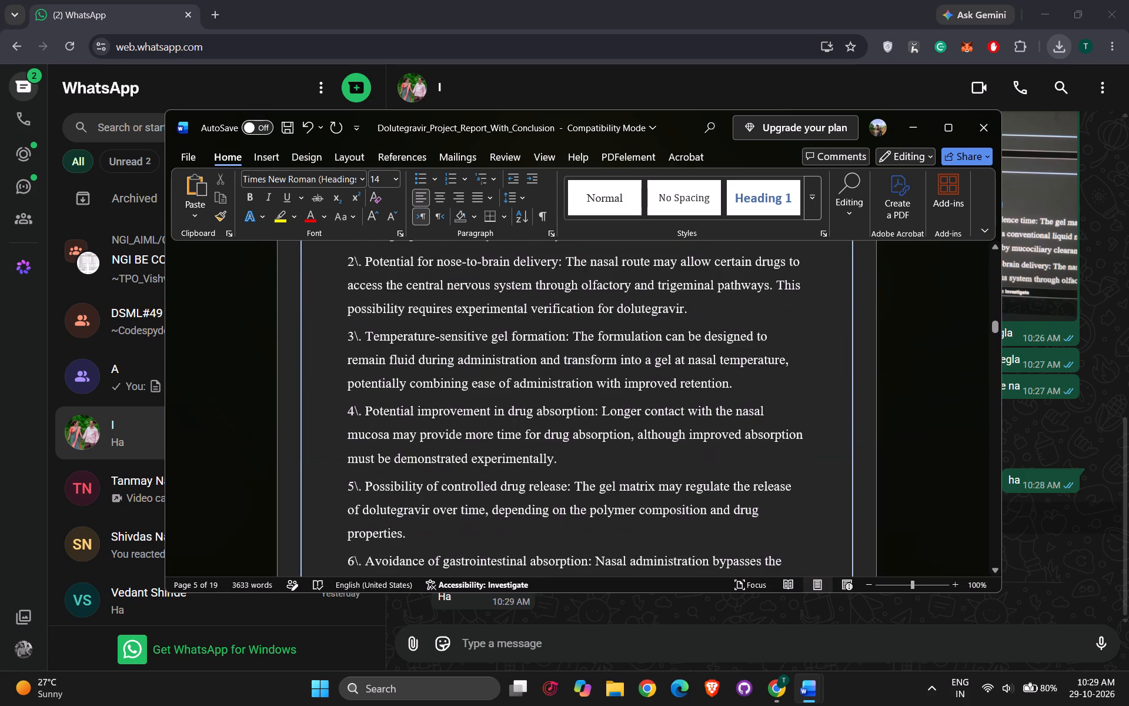
{"action": "scroll", "coordinate": [572, 398], "scroll_direction": "down", "scroll_amount": 18}
{"action": "scroll", "coordinate": [570, 398], "scroll_direction": "down", "scroll_amount": 17}
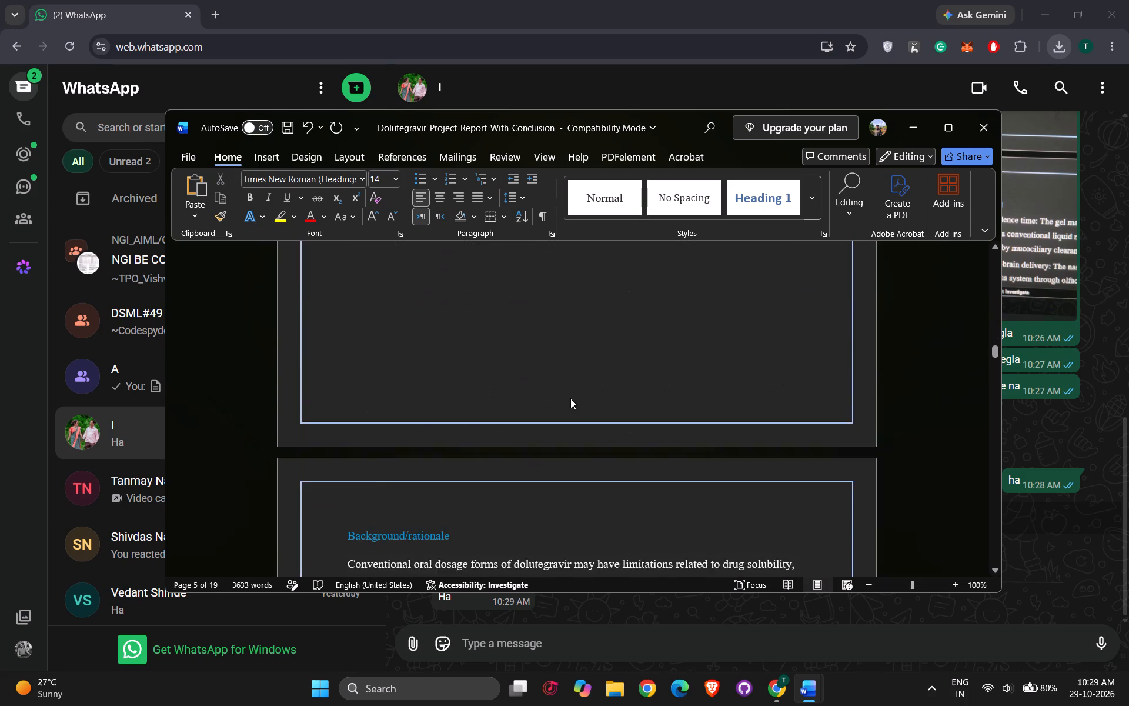
{"action": "scroll", "coordinate": [570, 398], "scroll_direction": "down", "scroll_amount": 5}
{"action": "left_click_drag", "start_coordinate": [459, 357], "coordinate": [321, 349]}
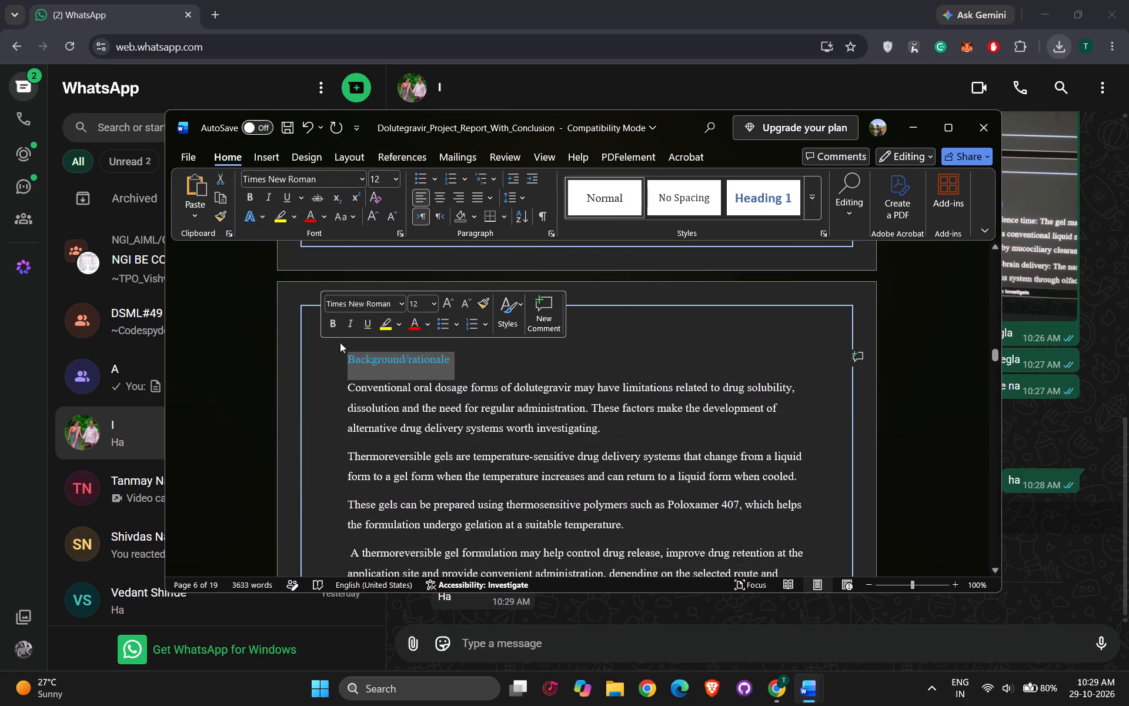
{"action": "left_click", "coordinate": [432, 304]}
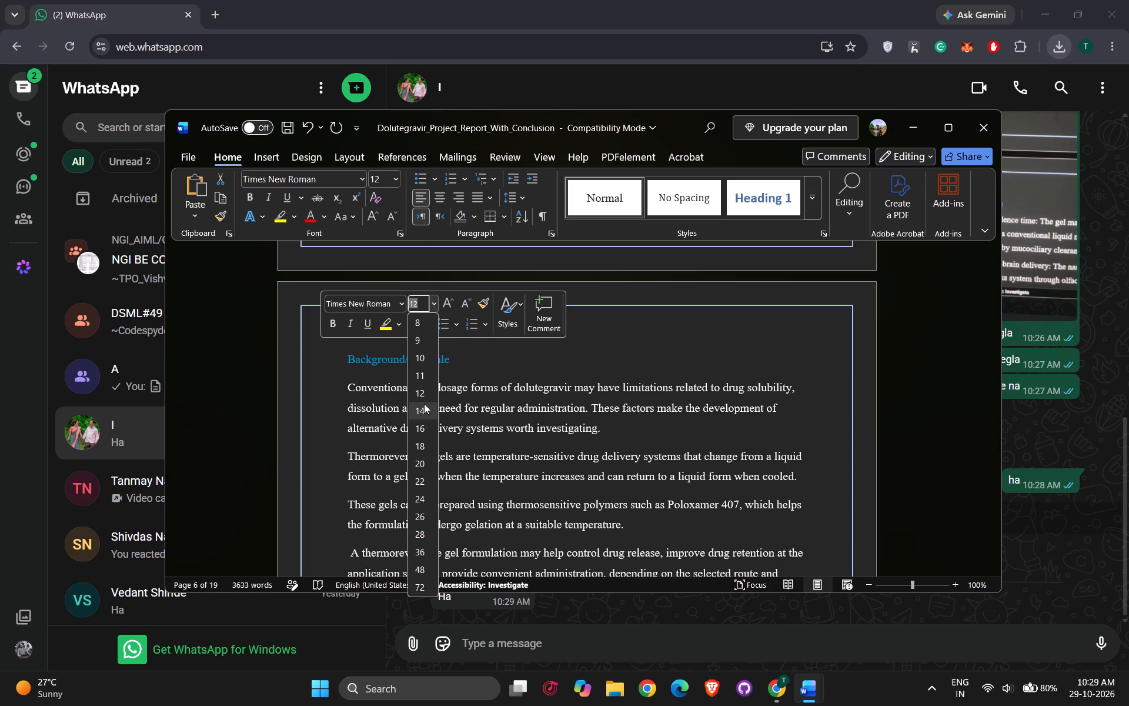
{"action": "left_click", "coordinate": [424, 404]}
{"action": "left_click", "coordinate": [520, 371]}
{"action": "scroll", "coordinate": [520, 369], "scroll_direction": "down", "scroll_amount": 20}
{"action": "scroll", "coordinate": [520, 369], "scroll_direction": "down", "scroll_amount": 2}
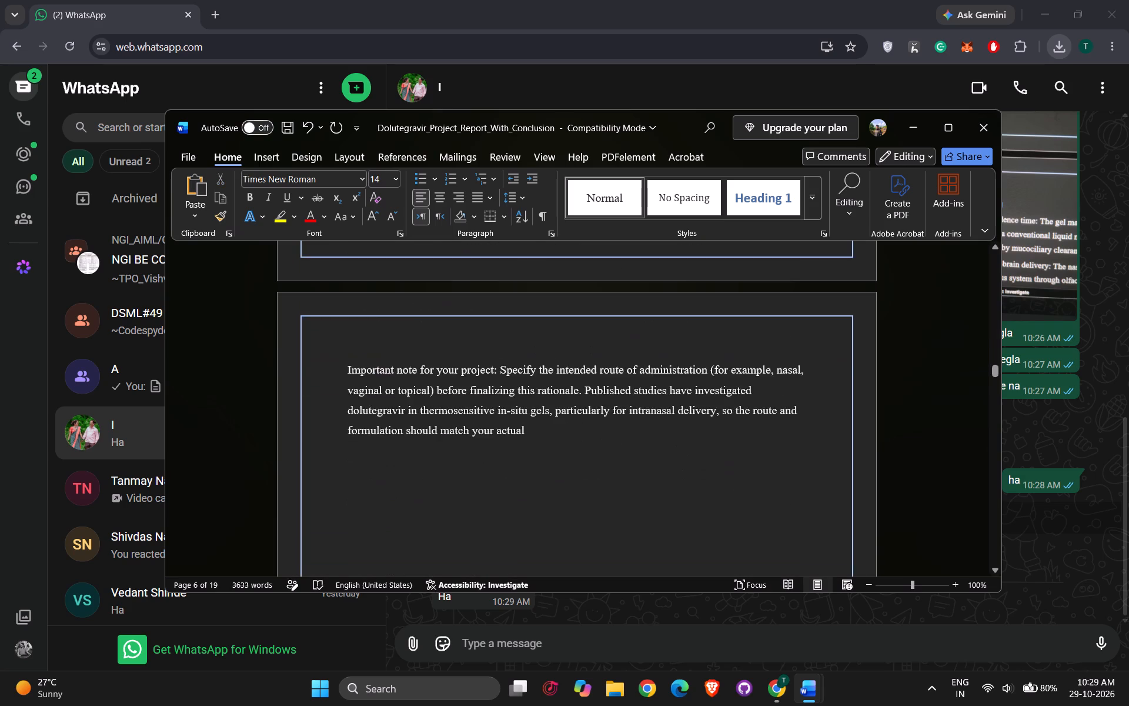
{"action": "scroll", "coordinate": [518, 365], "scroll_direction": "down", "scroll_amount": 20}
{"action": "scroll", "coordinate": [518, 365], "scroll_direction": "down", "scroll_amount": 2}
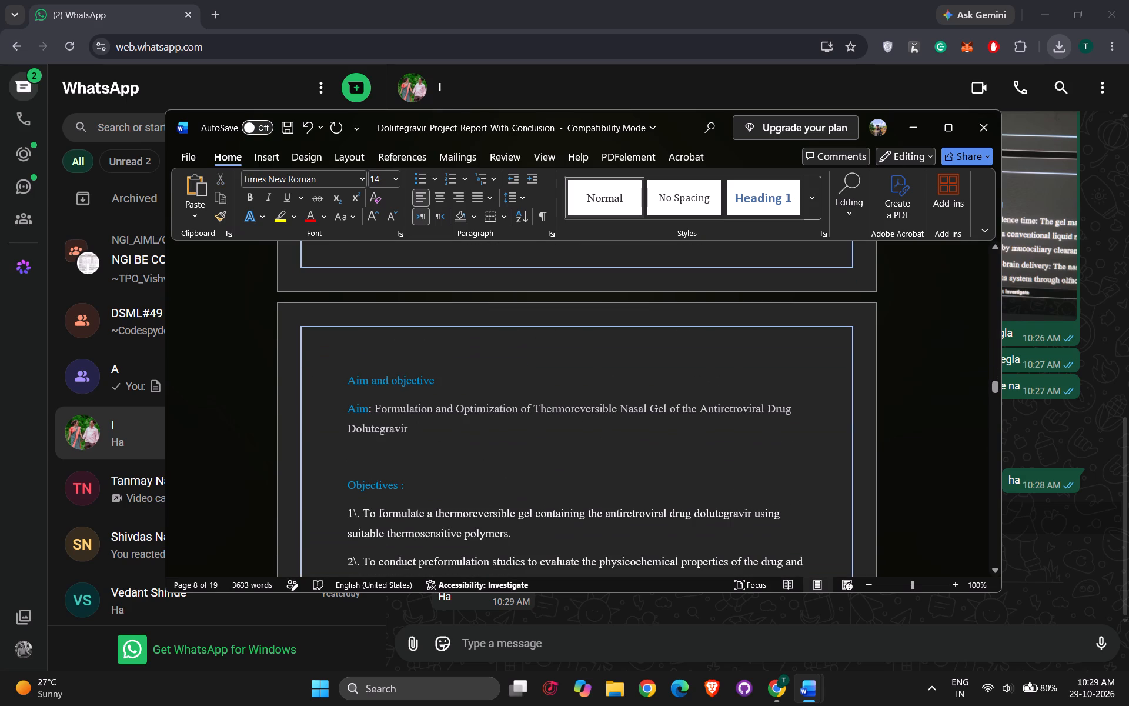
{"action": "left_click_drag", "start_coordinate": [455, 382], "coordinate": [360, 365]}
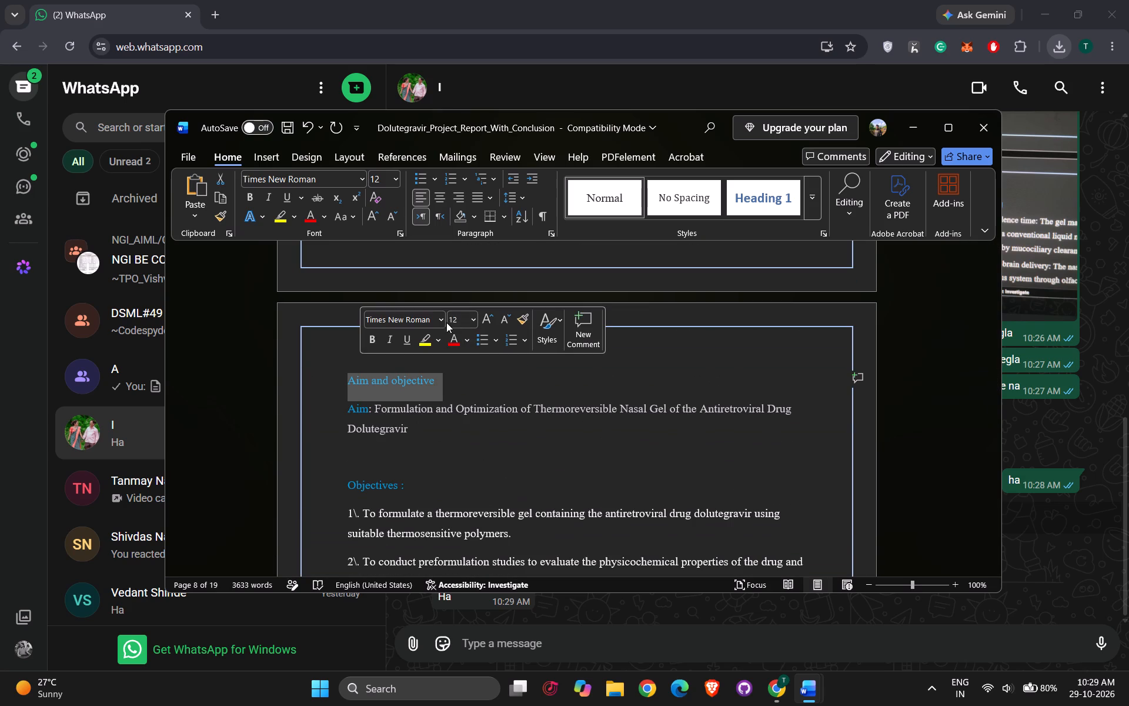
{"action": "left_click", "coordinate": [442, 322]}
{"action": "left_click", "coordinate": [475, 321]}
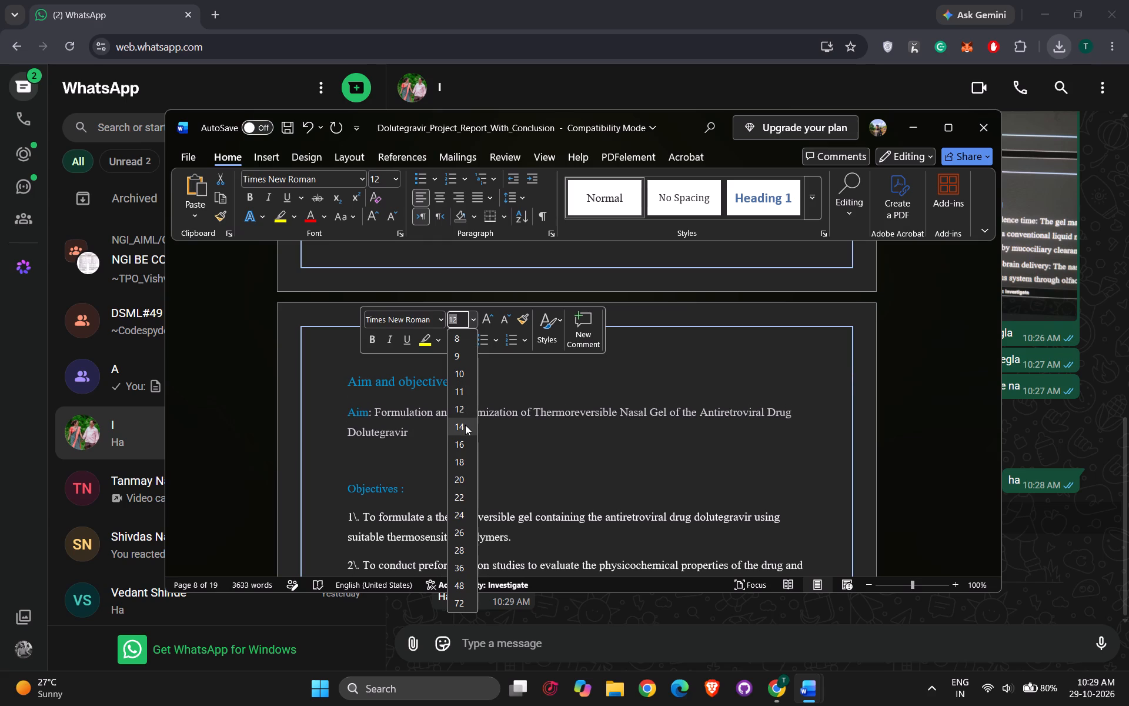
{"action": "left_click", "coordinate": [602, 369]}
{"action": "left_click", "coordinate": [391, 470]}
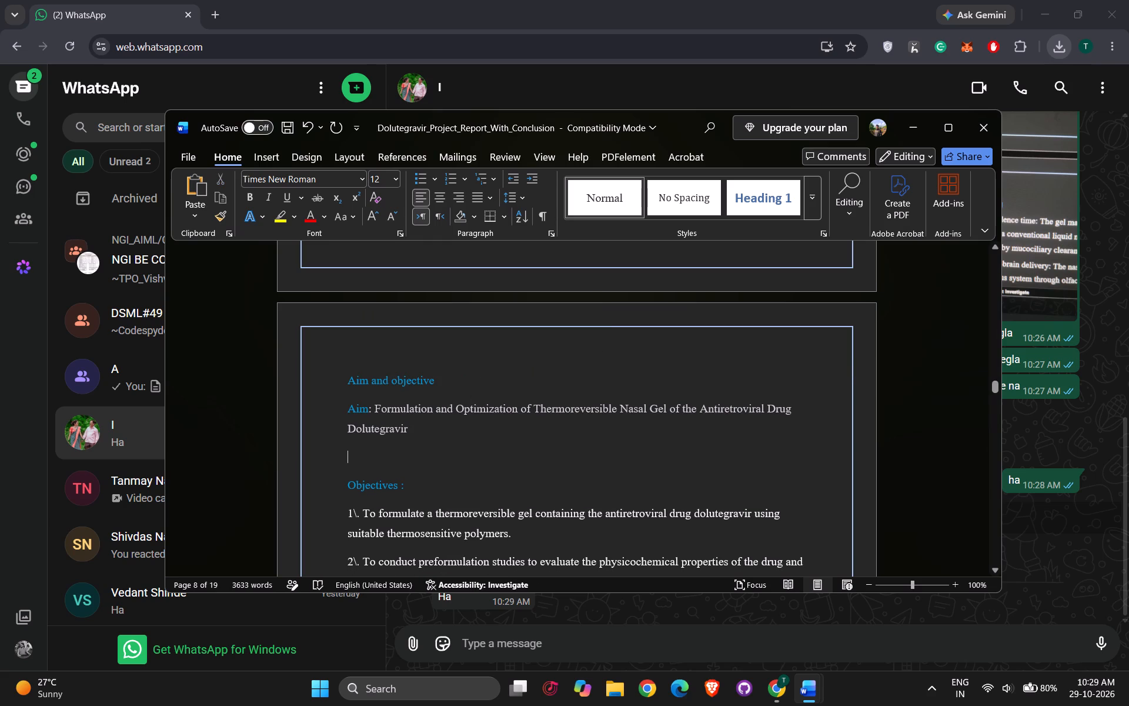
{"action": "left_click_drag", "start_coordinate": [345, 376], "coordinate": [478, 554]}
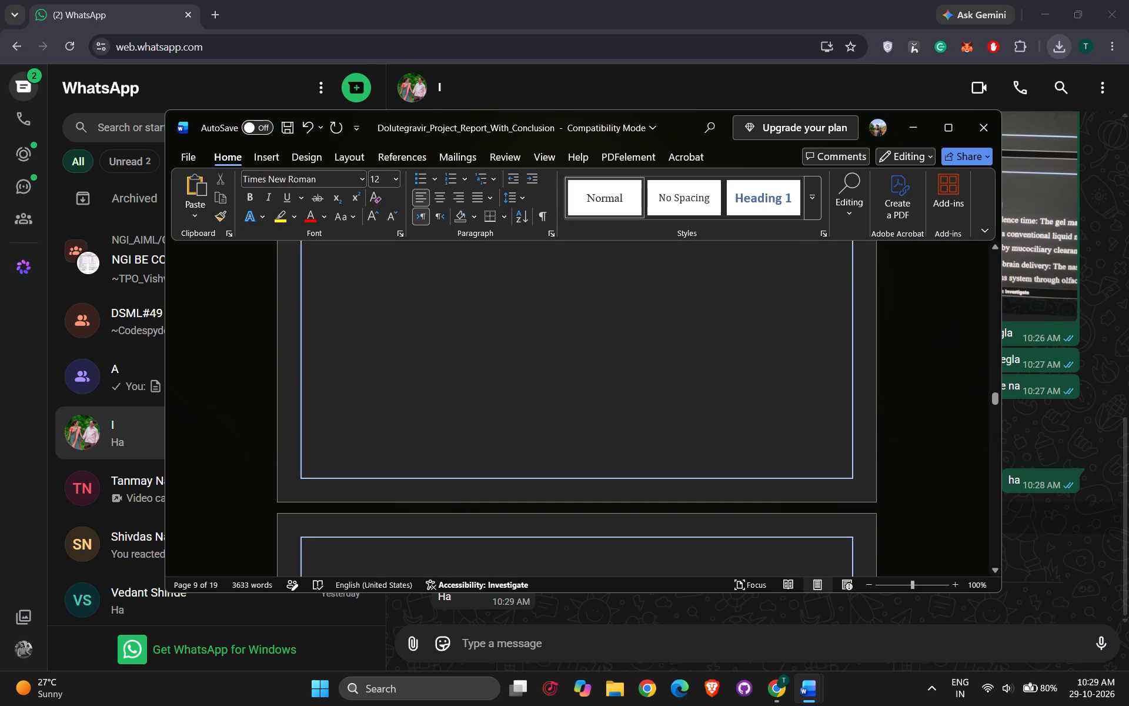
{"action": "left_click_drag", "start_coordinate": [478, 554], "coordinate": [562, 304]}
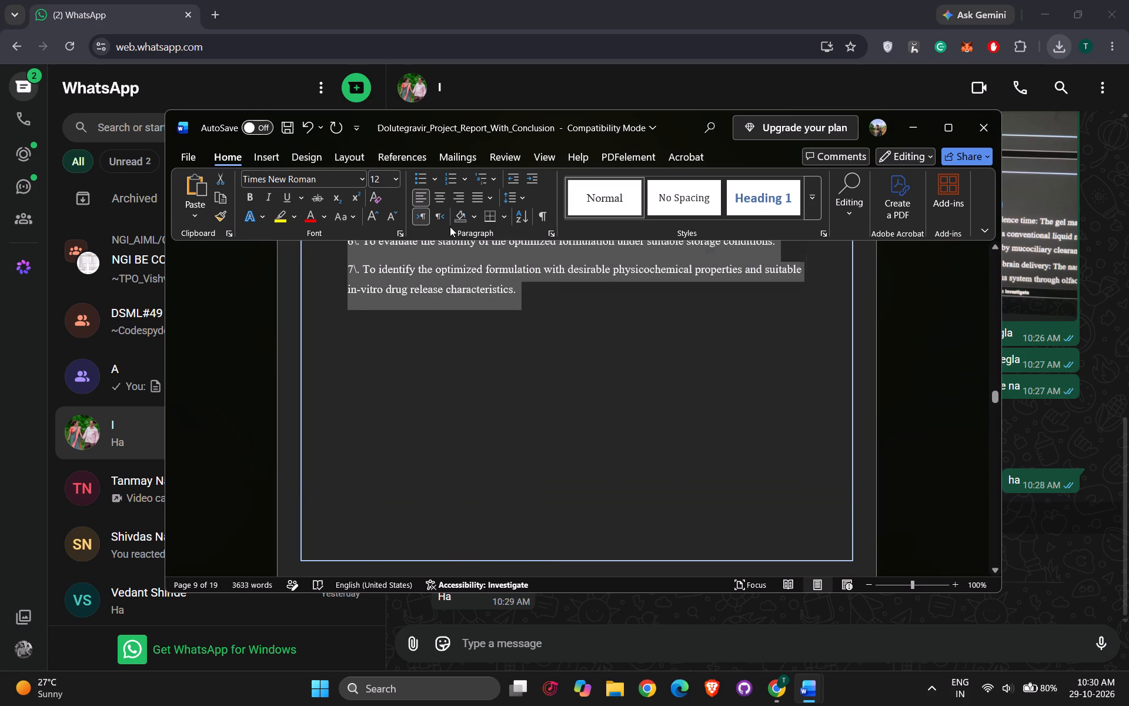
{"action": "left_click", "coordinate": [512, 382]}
Insert three blank lines above the Problem Statement heading to move it onto the same page as its text.
{"action": "scroll", "coordinate": [512, 382], "scroll_direction": "down", "scroll_amount": 9}
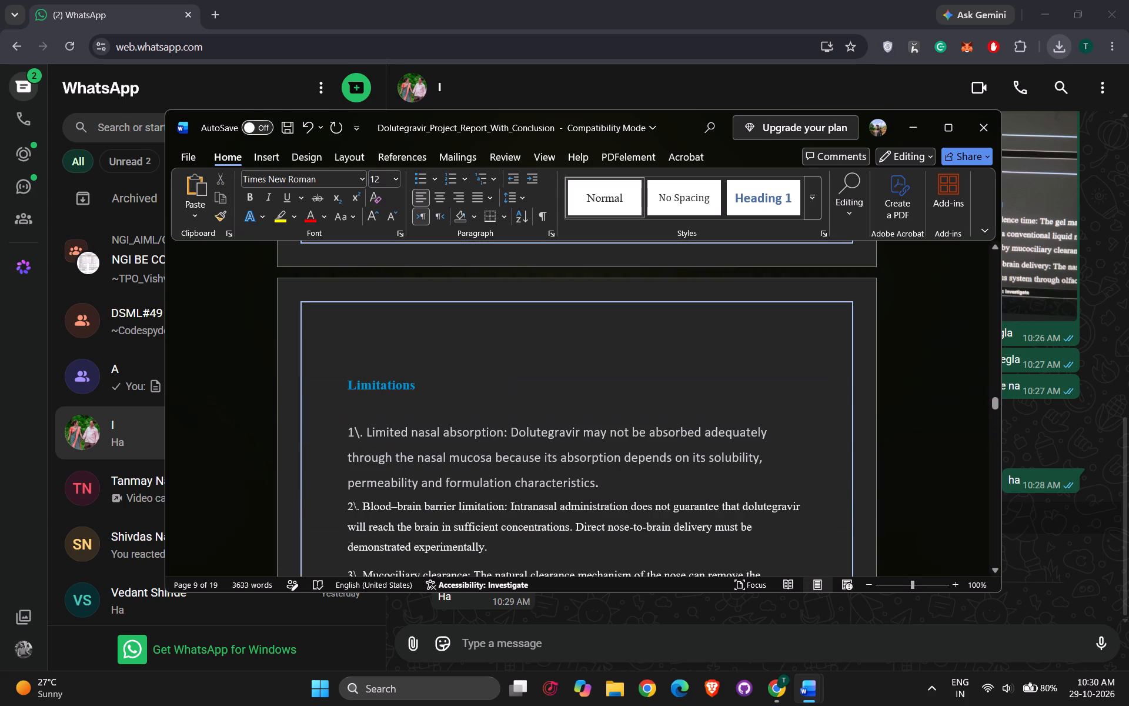
{"action": "scroll", "coordinate": [447, 395], "scroll_direction": "down", "scroll_amount": 20}
{"action": "scroll", "coordinate": [447, 395], "scroll_direction": "down", "scroll_amount": 6}
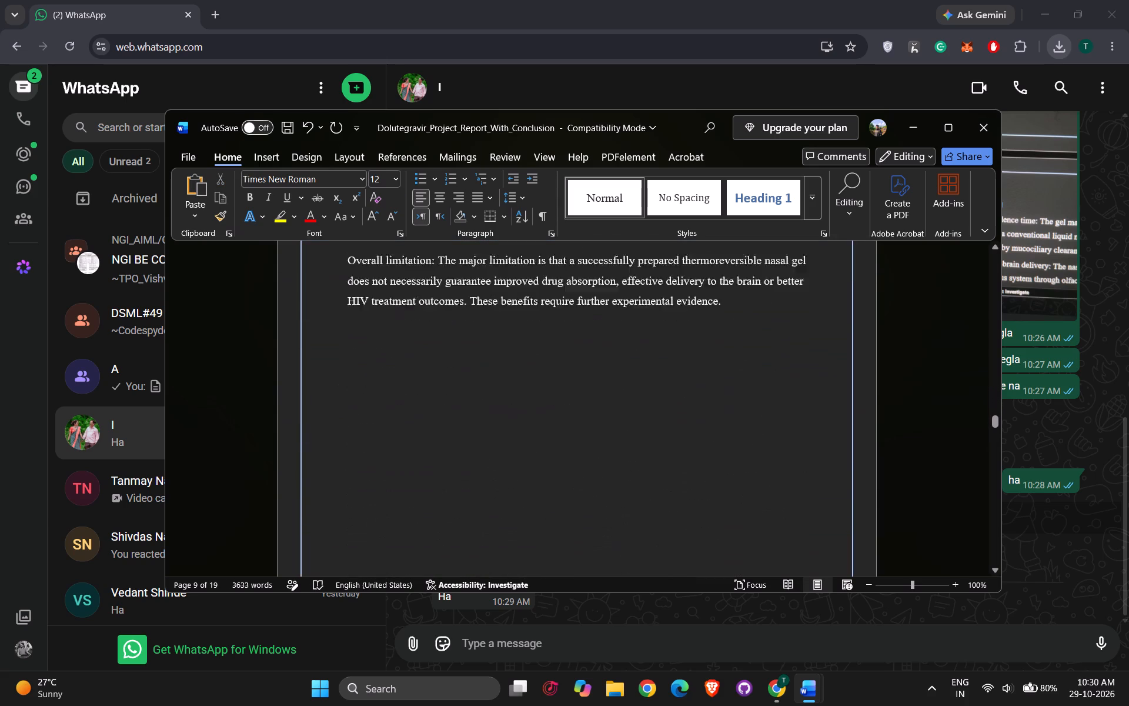
{"action": "scroll", "coordinate": [442, 395], "scroll_direction": "down", "scroll_amount": 13}
{"action": "left_click", "coordinate": [482, 277]}
{"action": "scroll", "coordinate": [457, 271], "scroll_direction": "up", "scroll_amount": 3}
{"action": "left_click", "coordinate": [437, 298]}
{"action": "key", "text": "Return"}
{"action": "key", "text": "Return"}
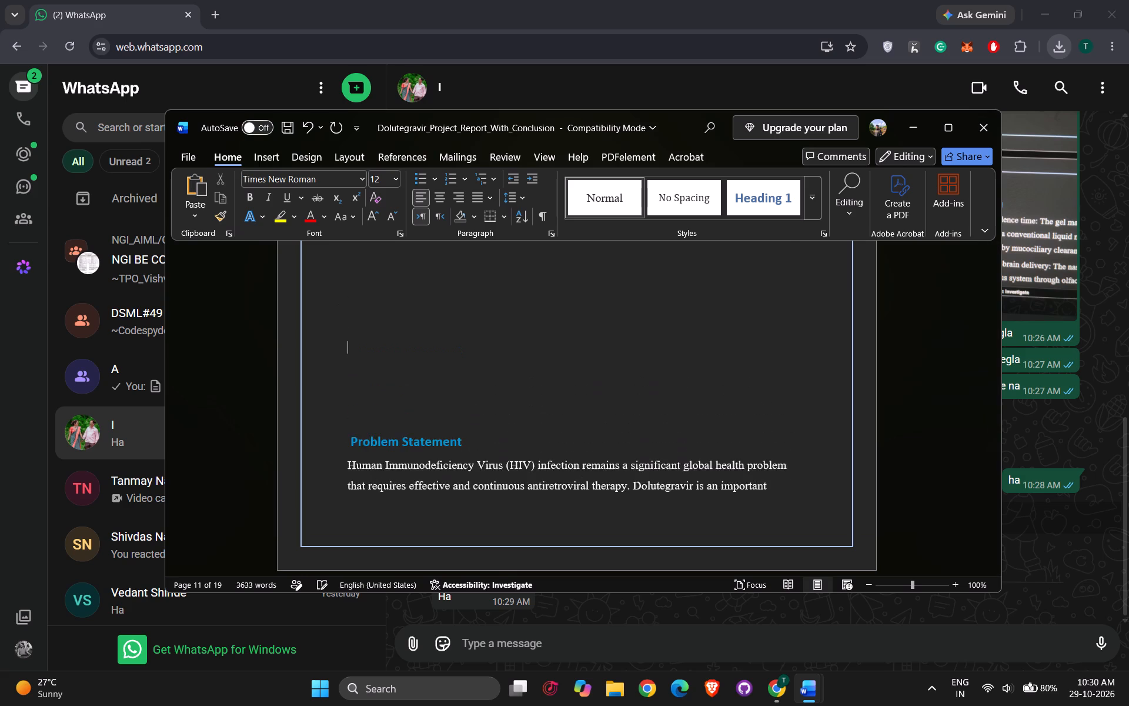
{"action": "key", "text": "Return"}
Delete the extra blank lines above the Literature Review heading so that it starts at the top of its page.
{"action": "scroll", "coordinate": [416, 322], "scroll_direction": "down", "scroll_amount": 14}
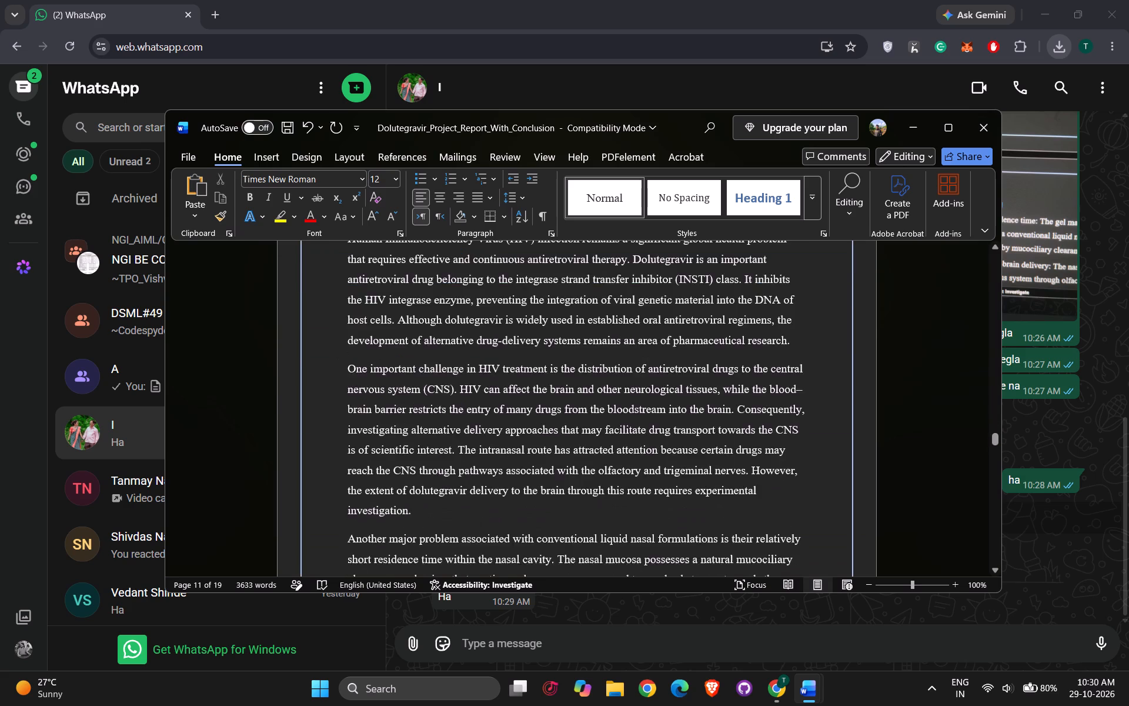
{"action": "scroll", "coordinate": [429, 338], "scroll_direction": "down", "scroll_amount": 20}
{"action": "scroll", "coordinate": [429, 338], "scroll_direction": "down", "scroll_amount": 12}
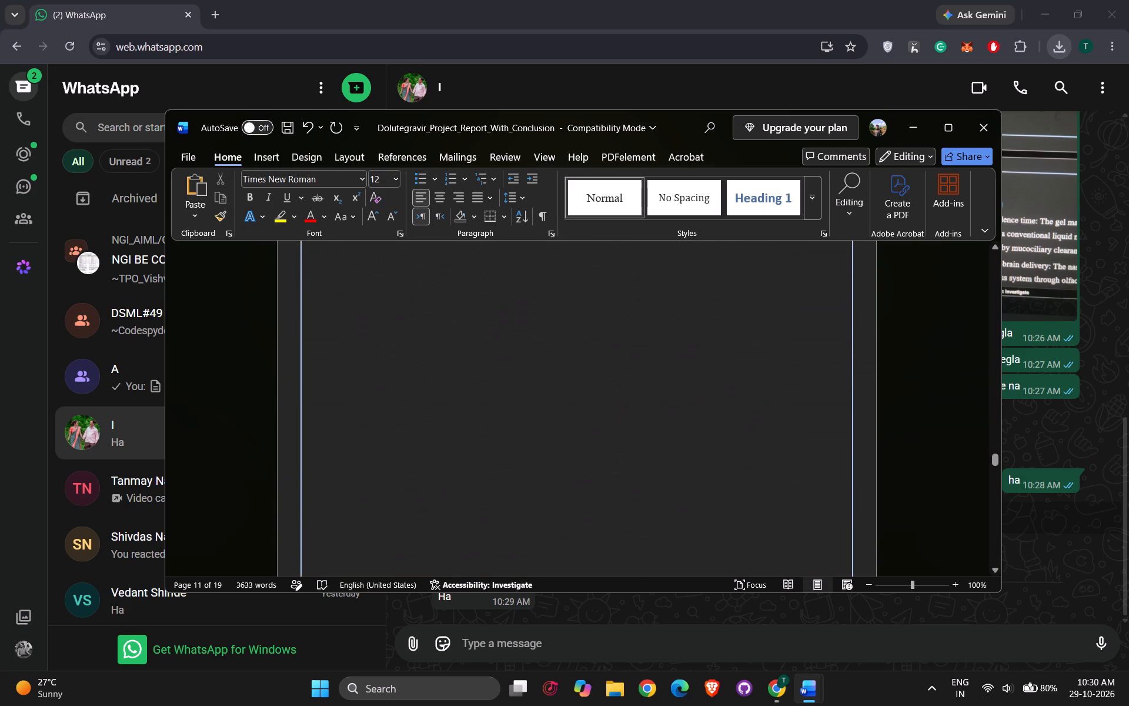
{"action": "scroll", "coordinate": [426, 345], "scroll_direction": "down", "scroll_amount": 12}
{"action": "scroll", "coordinate": [392, 288], "scroll_direction": "up", "scroll_amount": 1}
{"action": "left_click", "coordinate": [394, 308]}
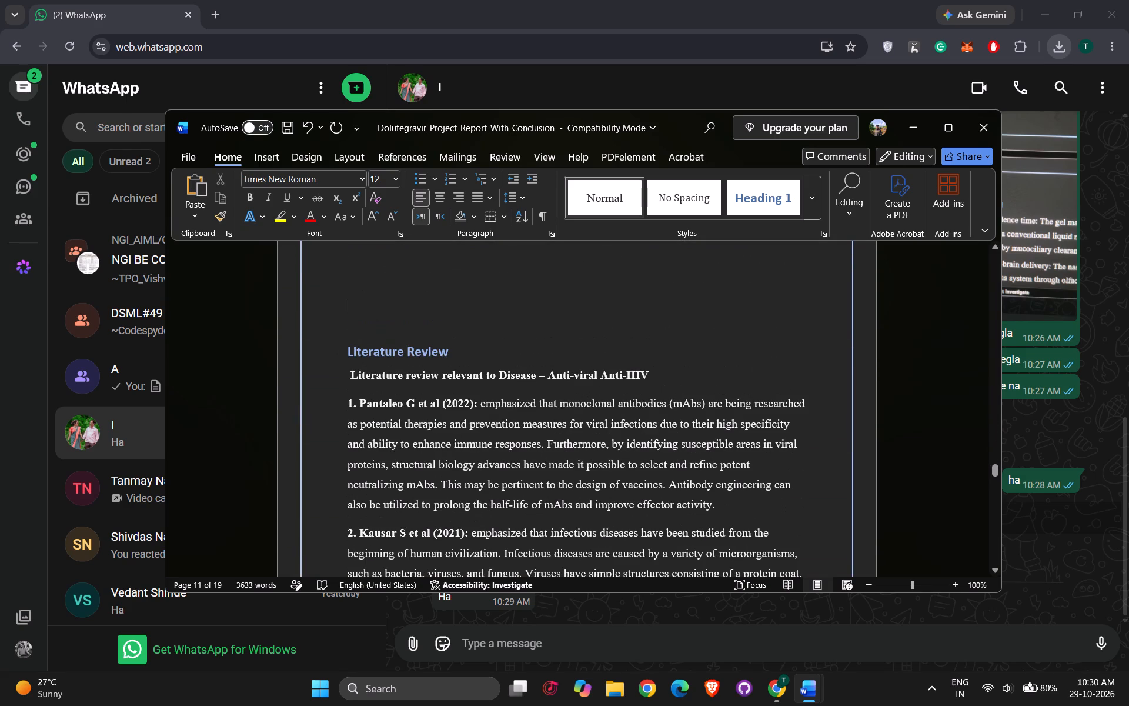
{"action": "key", "text": "BackSpace"}
{"action": "key", "text": "BackSpace"}
{"action": "key", "text": "BackSpace"}
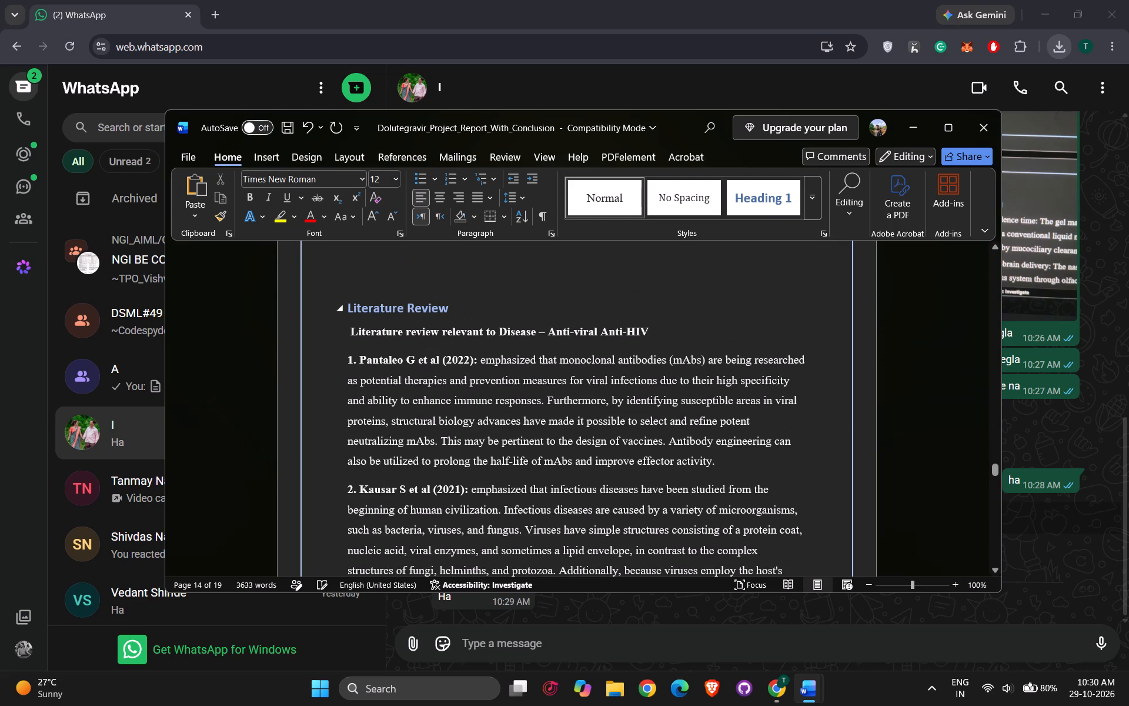
{"action": "scroll", "coordinate": [394, 308], "scroll_direction": "up", "scroll_amount": 3}
{"action": "key", "text": "BackSpace"}
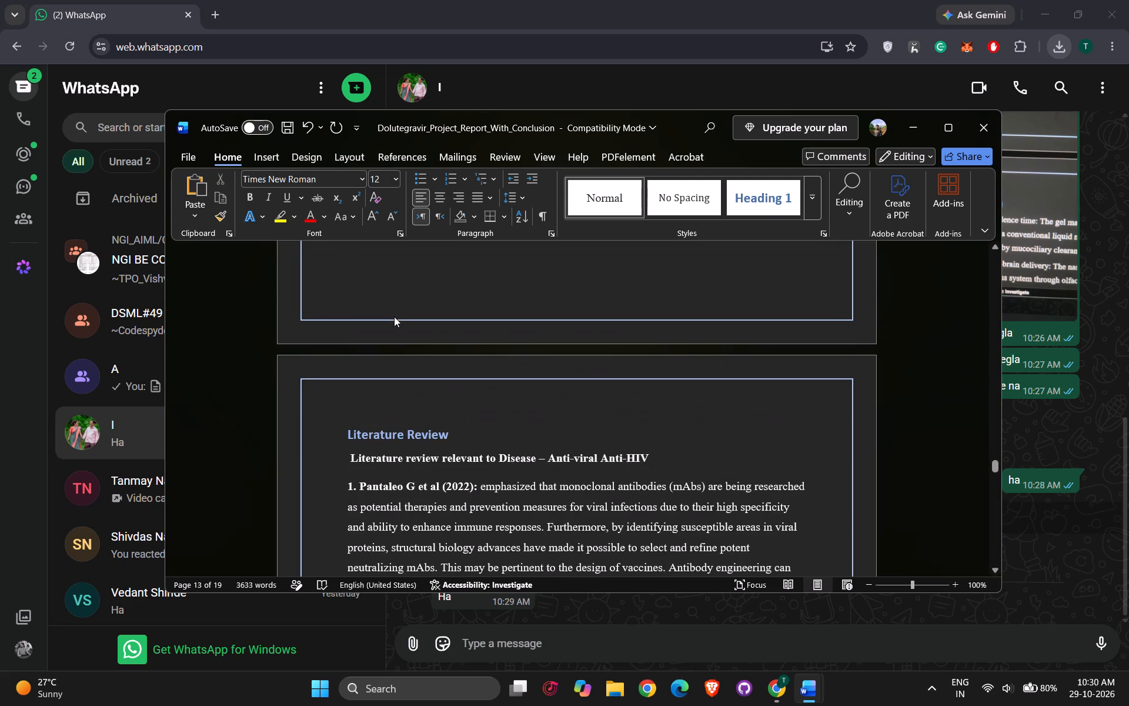
{"action": "key", "text": "BackSpace"}
{"action": "key", "text": "BackSpace"}
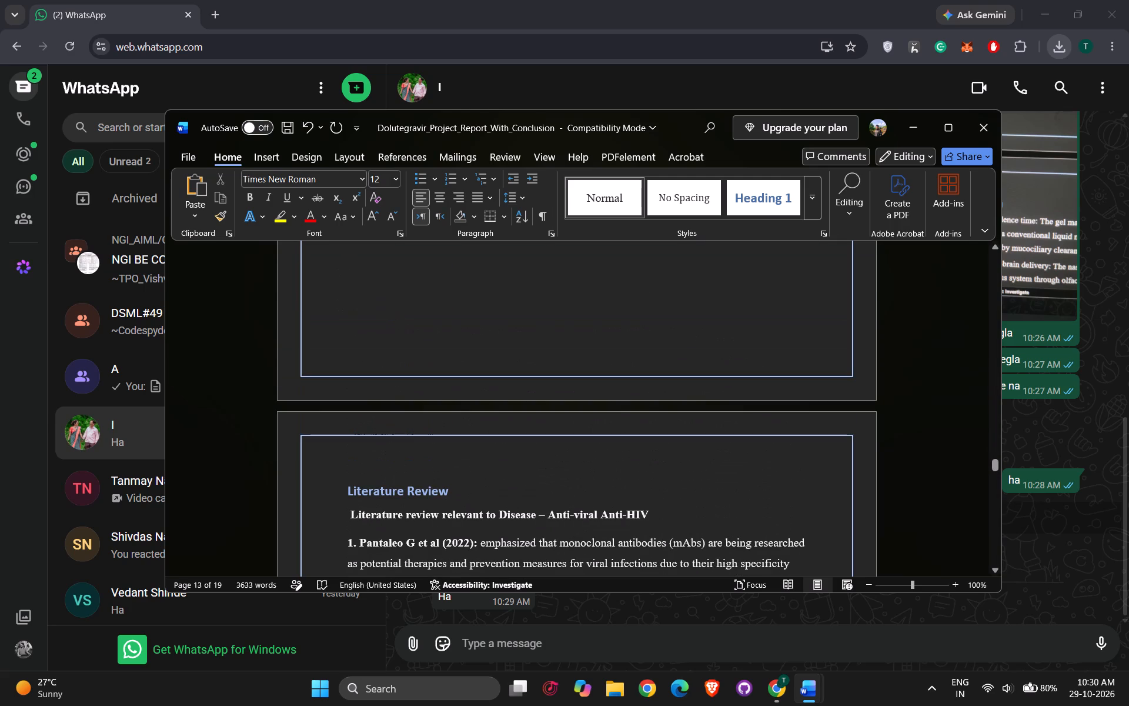
Change the font of the Literature Review heading to Times New Roman using the copied font name.
{"action": "scroll", "coordinate": [370, 448], "scroll_direction": "down", "scroll_amount": 5}
{"action": "left_click_drag", "start_coordinate": [461, 318], "coordinate": [331, 308]}
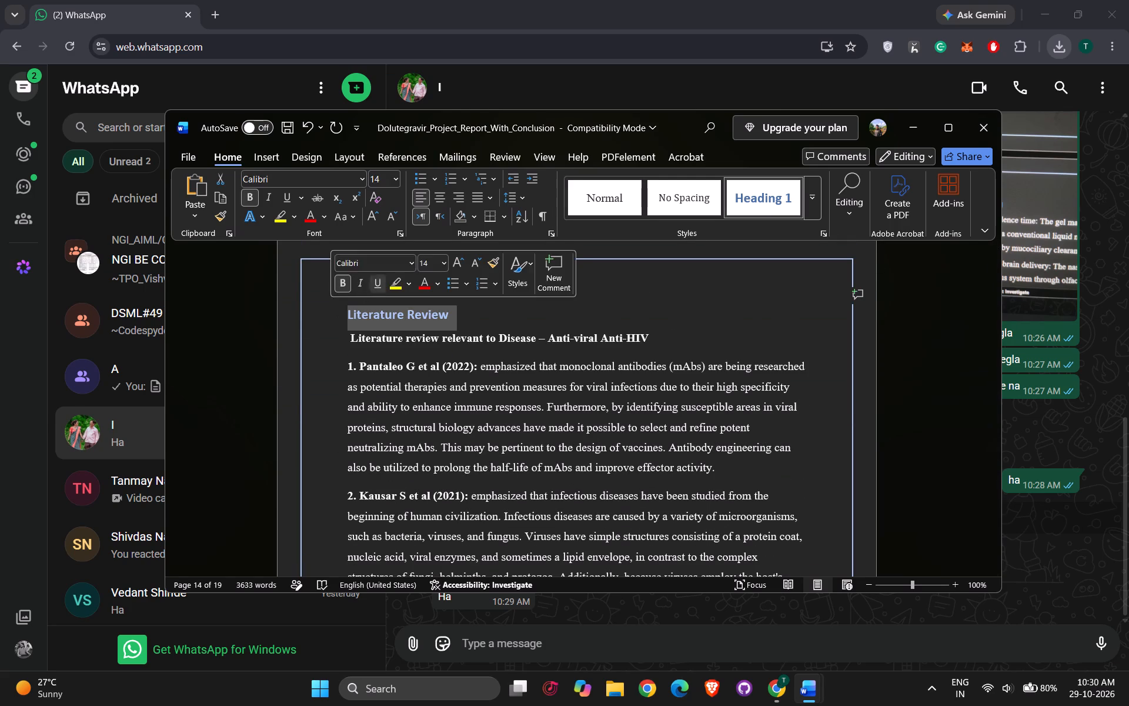
{"action": "left_click", "coordinate": [312, 176]}
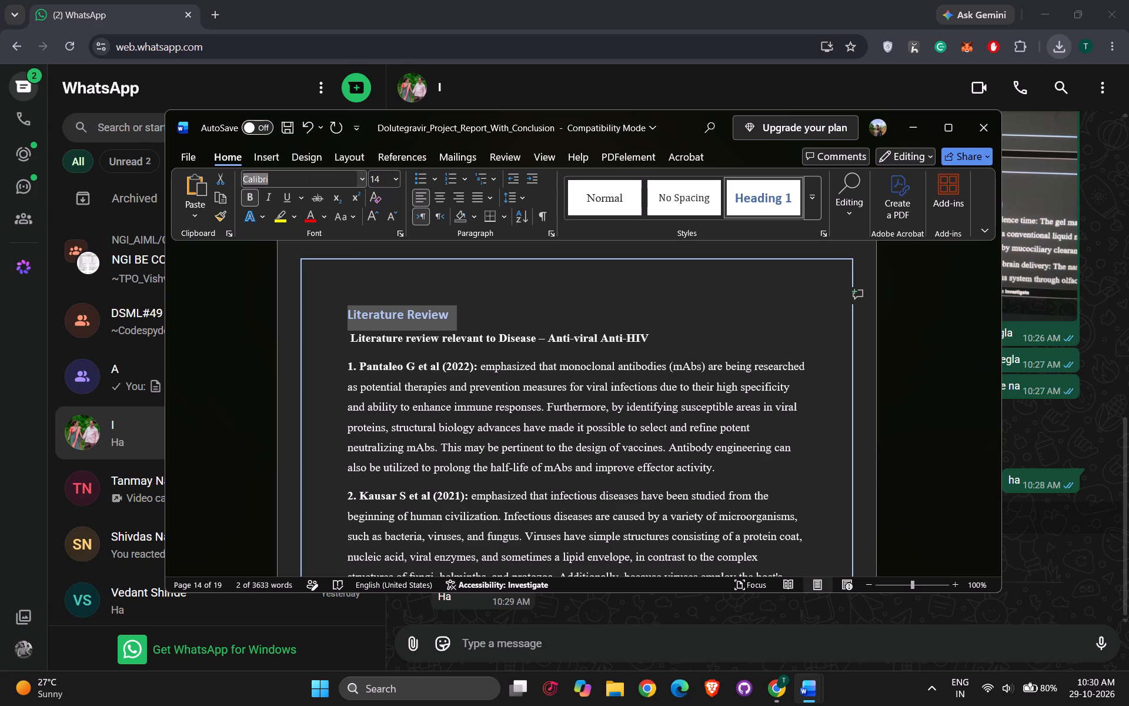
{"action": "key", "text": "BackSpace"}
{"action": "key", "text": "ctrl+v"}
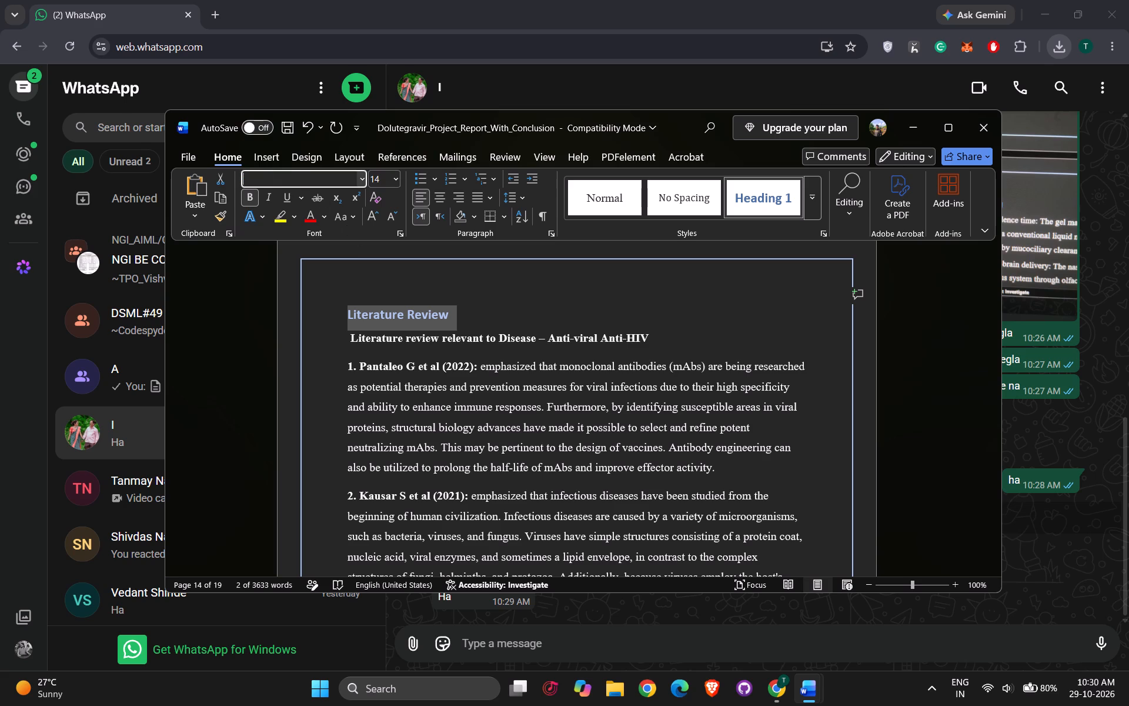
{"action": "key", "text": "Return"}
{"action": "left_click", "coordinate": [523, 294]}
Change the font of the Hypothesis heading to Times New Roman using the copied font name.
{"action": "scroll", "coordinate": [523, 294], "scroll_direction": "down", "scroll_amount": 5}
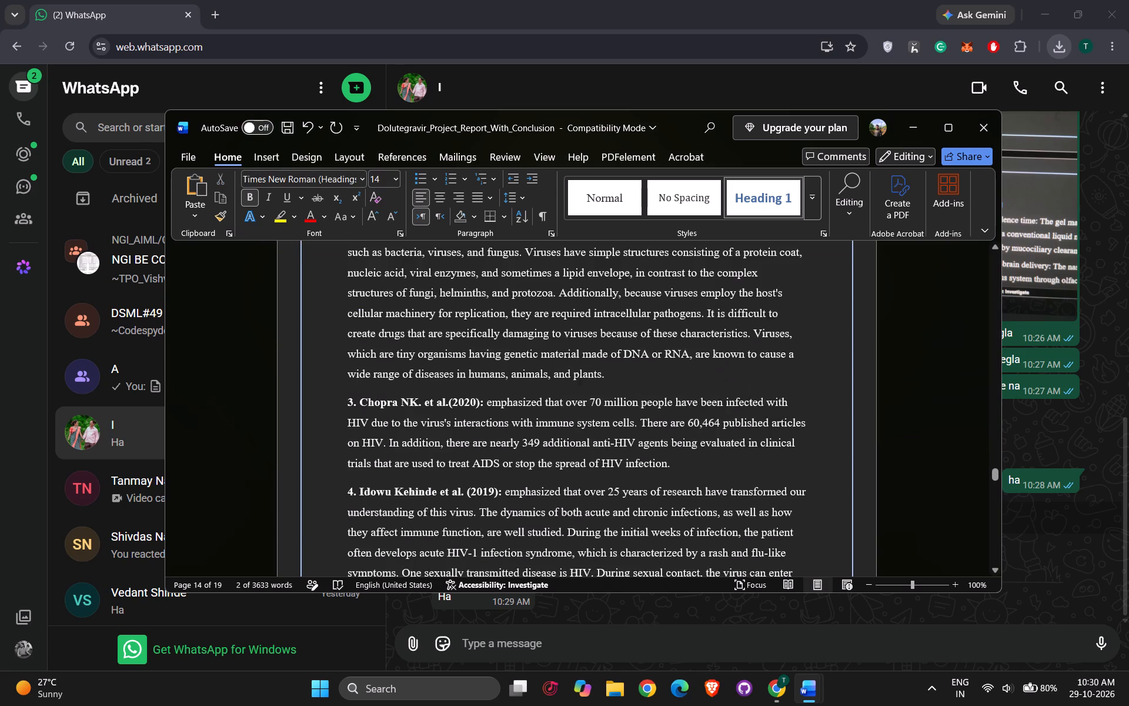
{"action": "scroll", "coordinate": [523, 294], "scroll_direction": "down", "scroll_amount": 15}
{"action": "scroll", "coordinate": [519, 315], "scroll_direction": "down", "scroll_amount": 20}
{"action": "scroll", "coordinate": [519, 315], "scroll_direction": "down", "scroll_amount": 3}
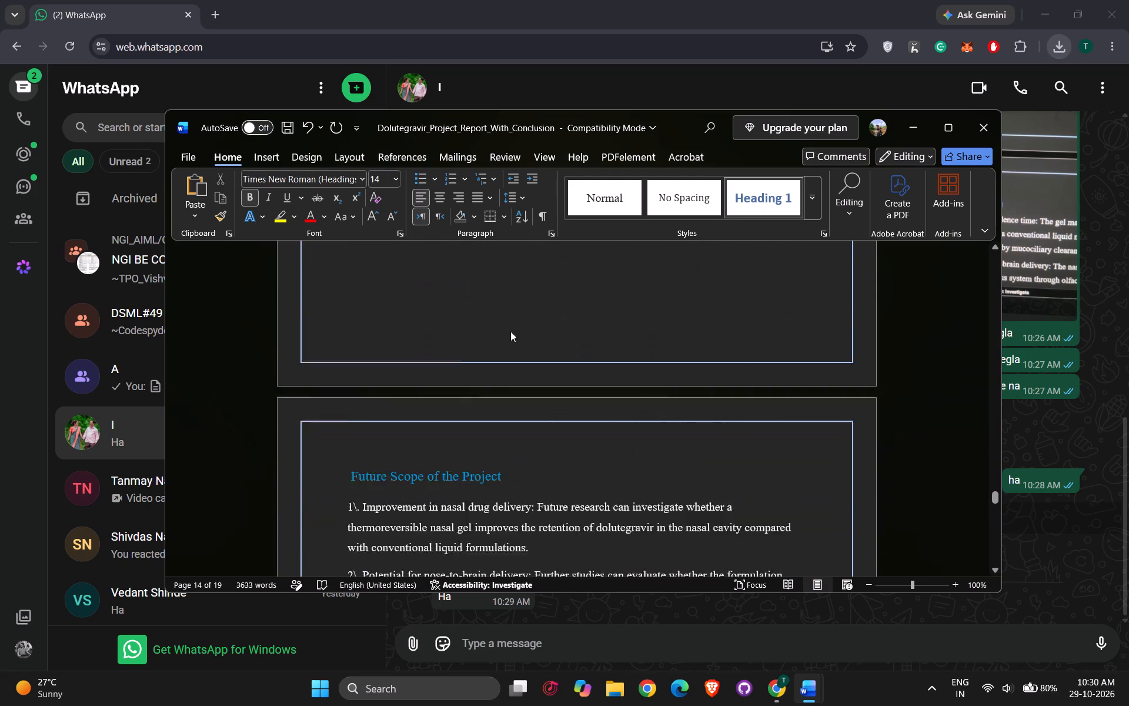
{"action": "left_click_drag", "start_coordinate": [520, 379], "coordinate": [341, 369]}
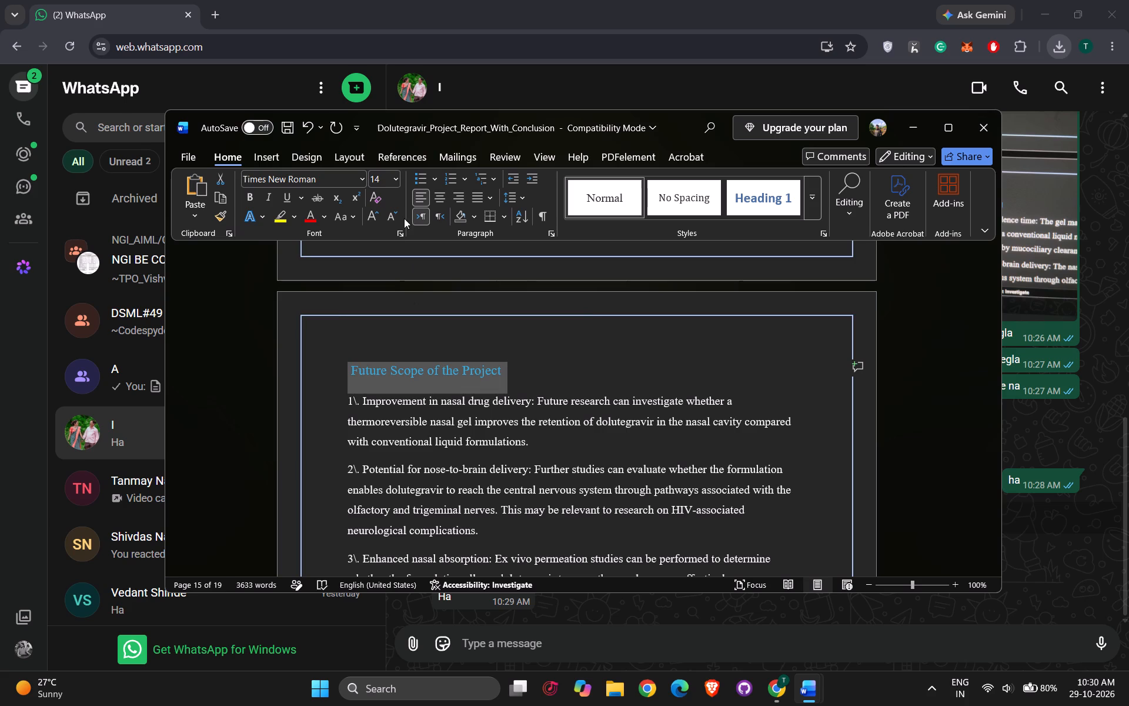
{"action": "left_click", "coordinate": [592, 325]}
{"action": "scroll", "coordinate": [592, 329], "scroll_direction": "down", "scroll_amount": 20}
{"action": "scroll", "coordinate": [592, 329], "scroll_direction": "down", "scroll_amount": 1}
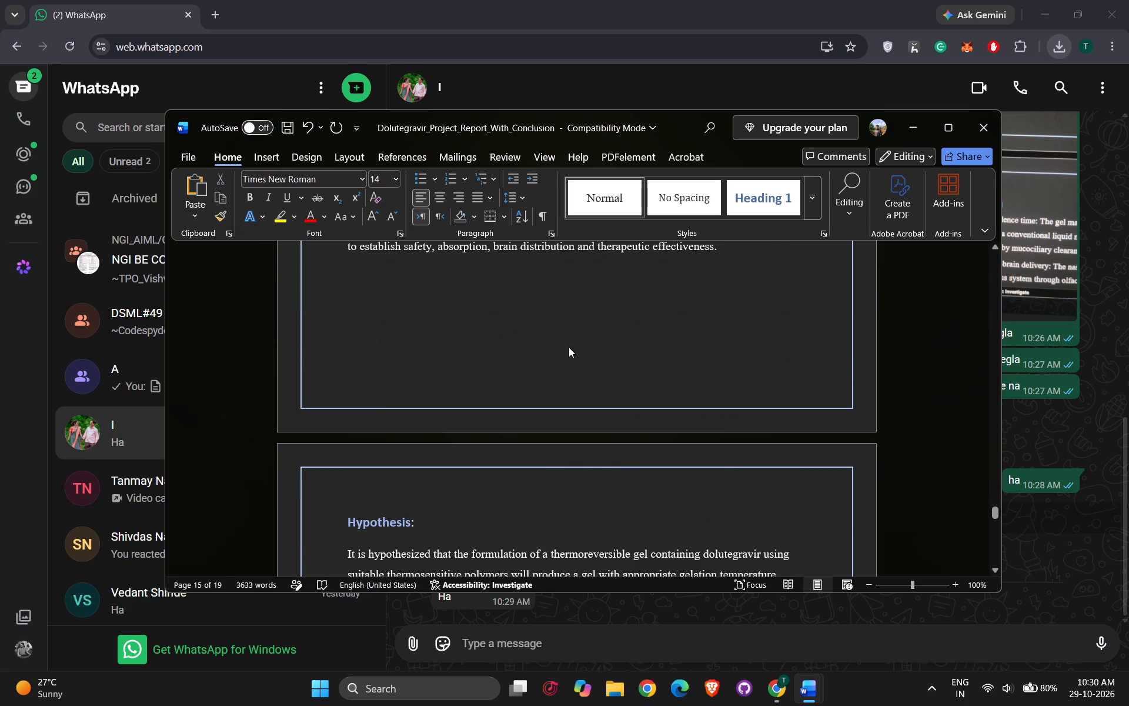
{"action": "left_click_drag", "start_coordinate": [431, 428], "coordinate": [339, 421]}
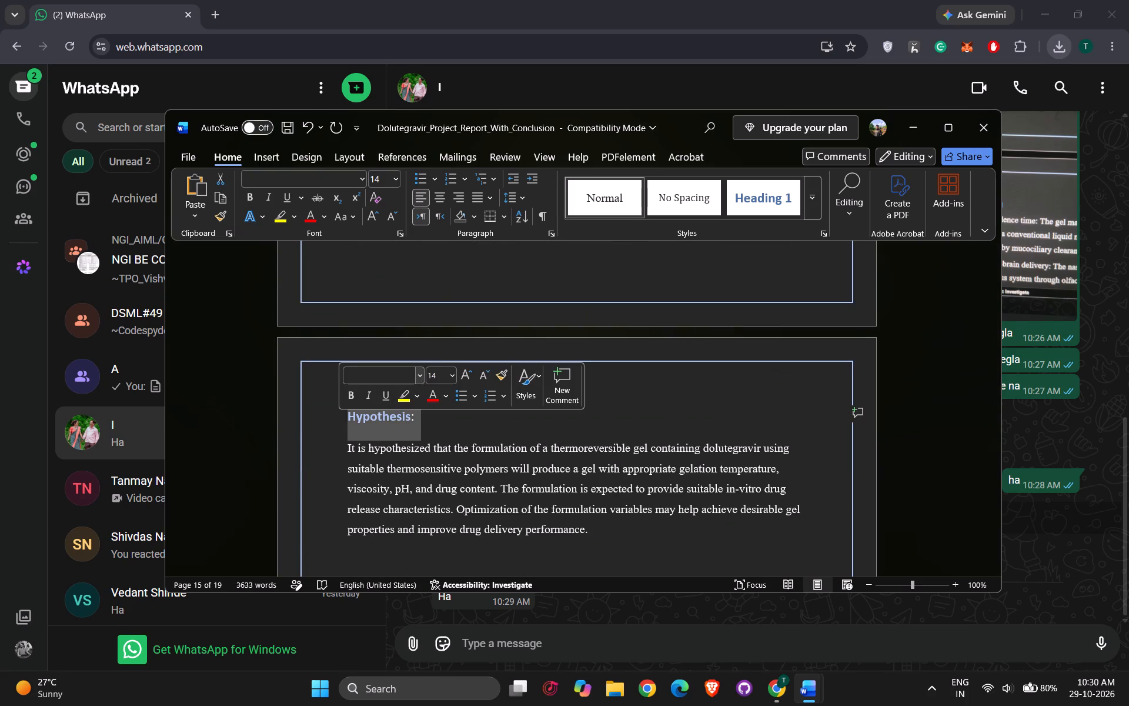
{"action": "left_click", "coordinate": [408, 375]}
{"action": "key", "text": "ctrl+v"}
{"action": "key", "text": "Return"}
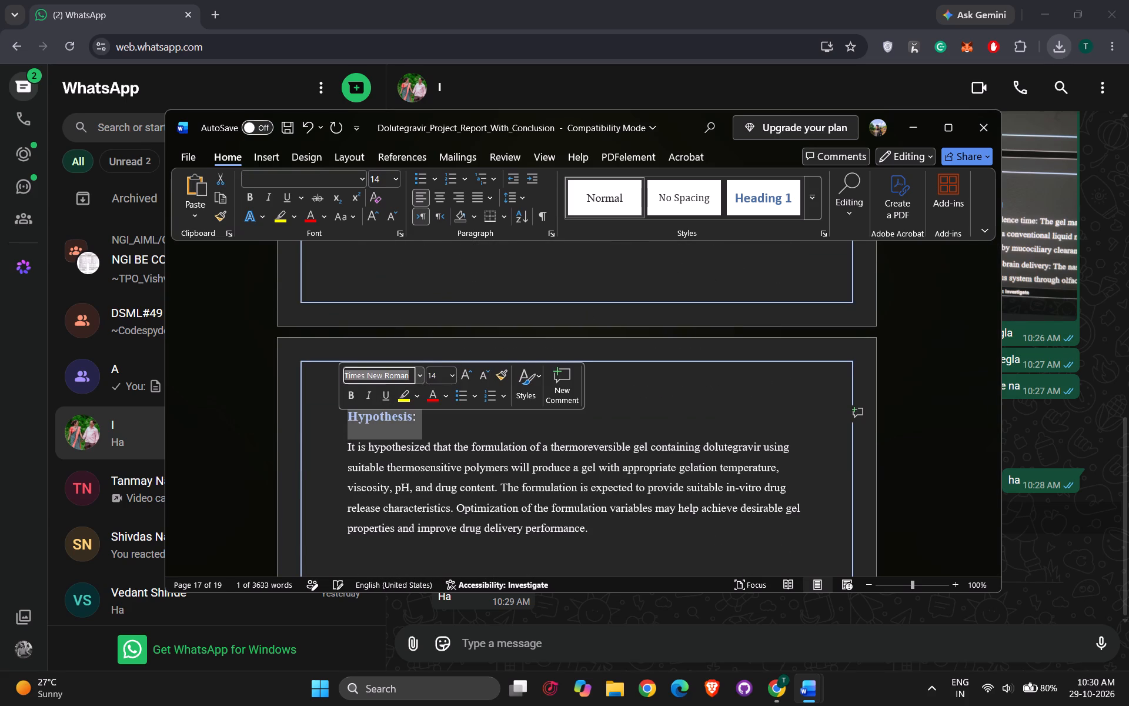
Check the font name and size of the Conclusion and References headings through to the end of the report.
{"action": "left_click", "coordinate": [717, 401]}
{"action": "scroll", "coordinate": [706, 405], "scroll_direction": "down", "scroll_amount": 19}
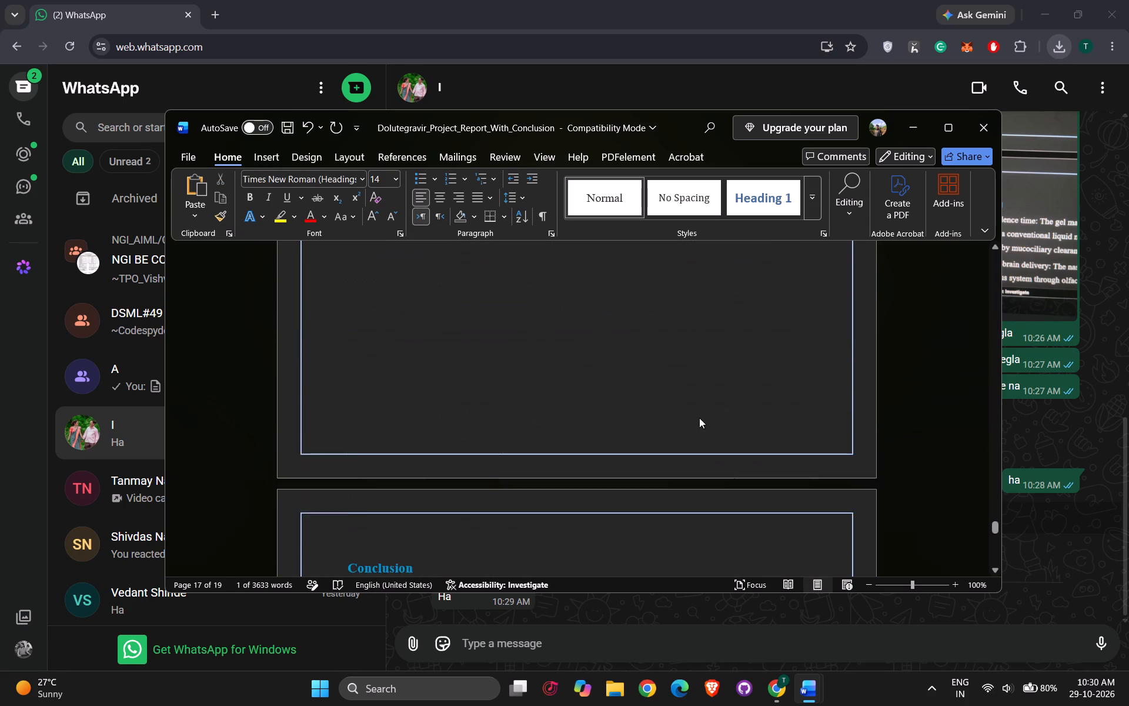
{"action": "scroll", "coordinate": [699, 418], "scroll_direction": "down", "scroll_amount": 3}
{"action": "left_click_drag", "start_coordinate": [425, 432], "coordinate": [347, 428]}
{"action": "left_click", "coordinate": [613, 418]}
{"action": "scroll", "coordinate": [614, 419], "scroll_direction": "down", "scroll_amount": 19}
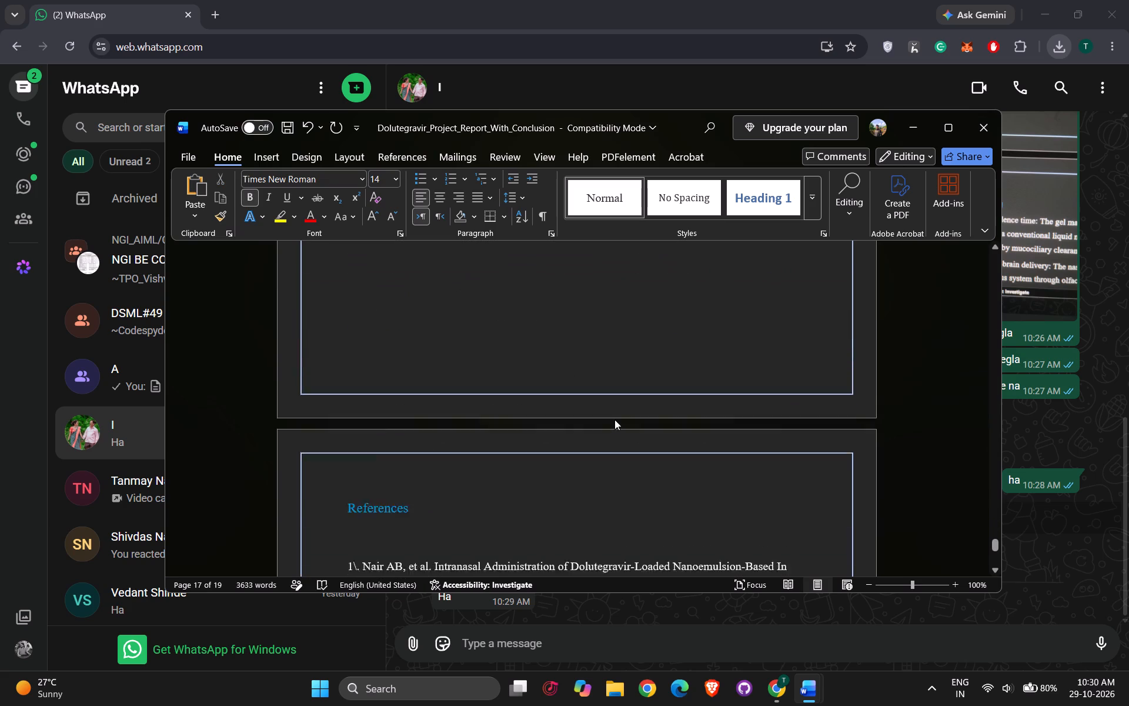
{"action": "scroll", "coordinate": [614, 419], "scroll_direction": "down", "scroll_amount": 6}
{"action": "left_click_drag", "start_coordinate": [415, 339], "coordinate": [319, 328]}
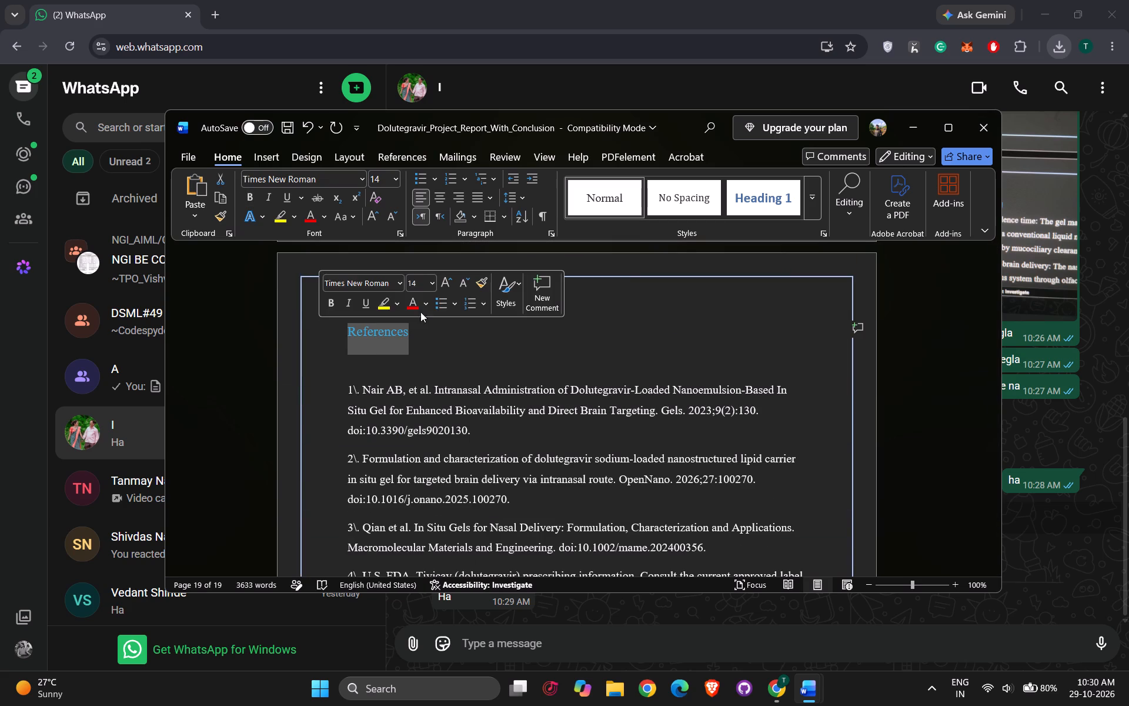
{"action": "left_click", "coordinate": [469, 344]}
{"action": "scroll", "coordinate": [472, 346], "scroll_direction": "down", "scroll_amount": 20}
{"action": "scroll", "coordinate": [472, 346], "scroll_direction": "down", "scroll_amount": 3}
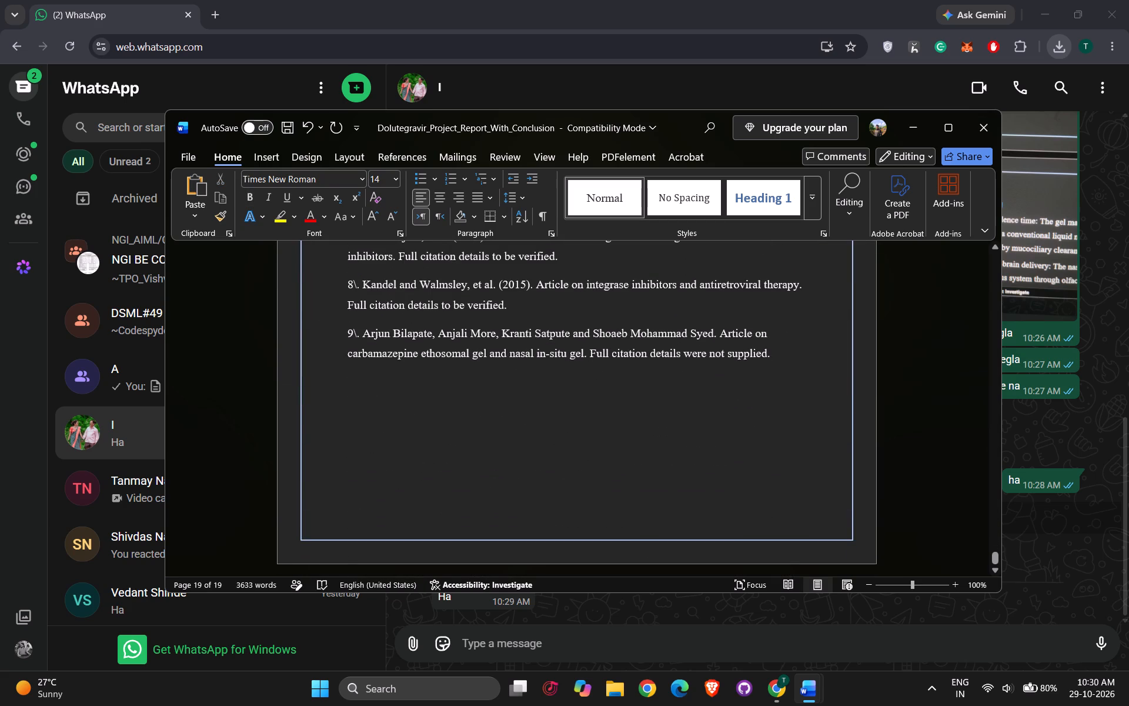
Save the report and return to the Introduction page.
{"action": "key", "text": "ctrl+s"}
{"action": "scroll", "coordinate": [566, 434], "scroll_direction": "up", "scroll_amount": 7}
{"action": "left_click_drag", "start_coordinate": [992, 551], "coordinate": [1001, 408]}
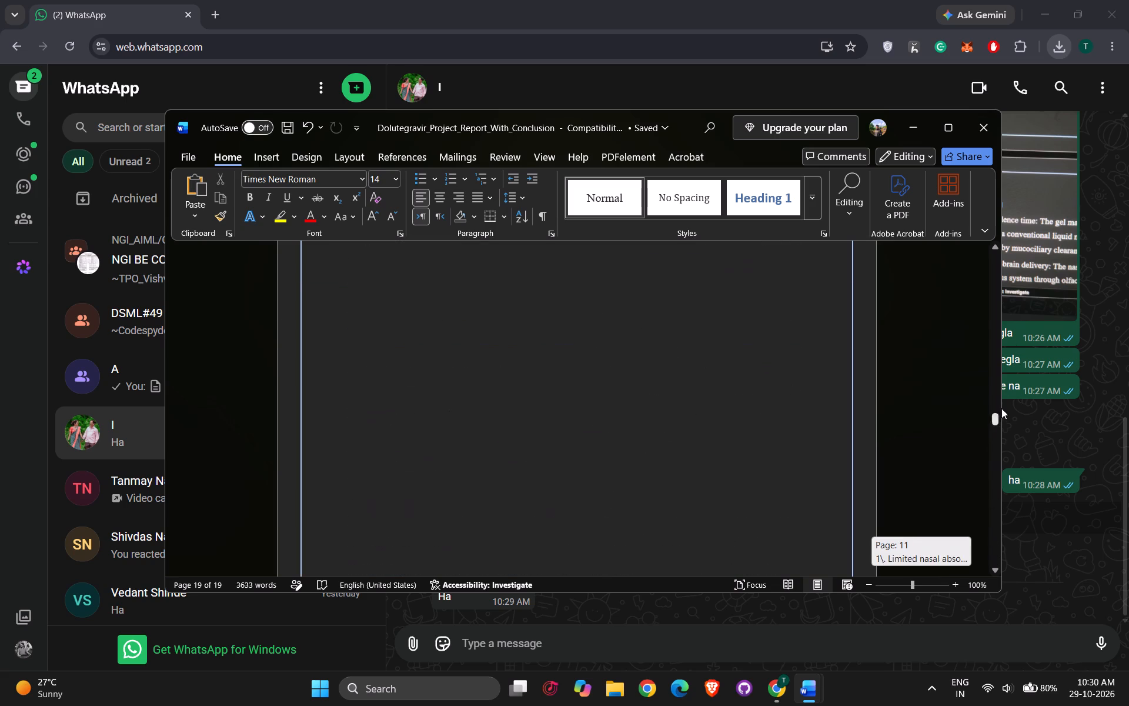
{"action": "left_click_drag", "start_coordinate": [1001, 408], "coordinate": [1010, 229]}
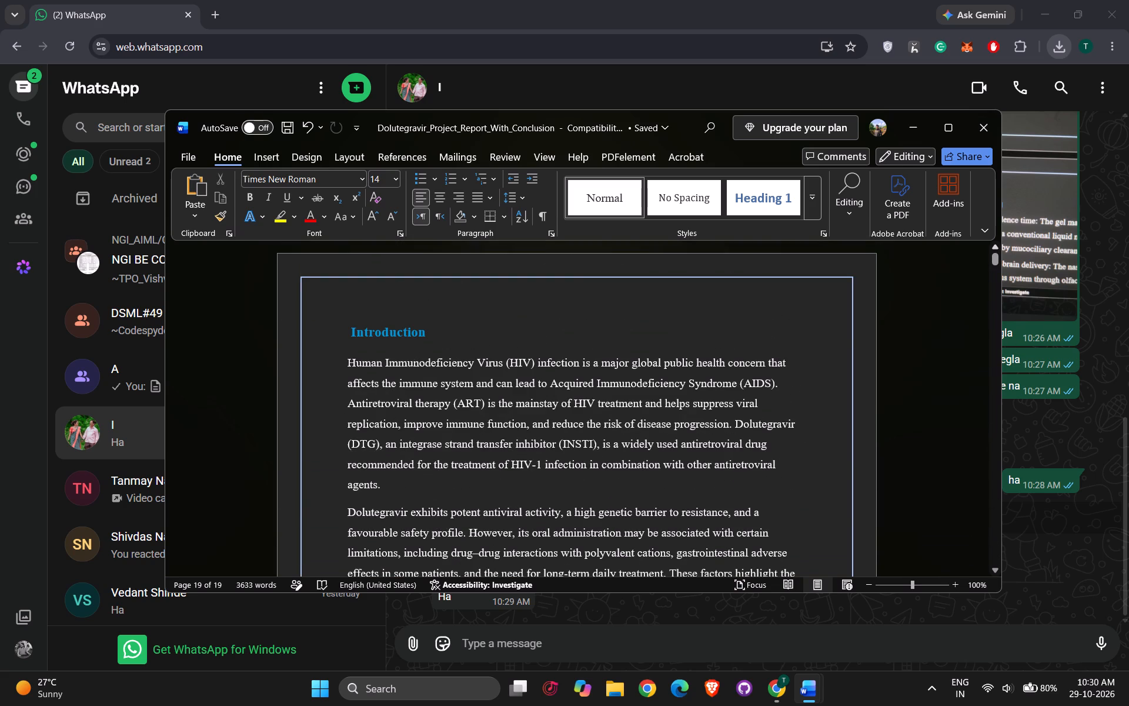
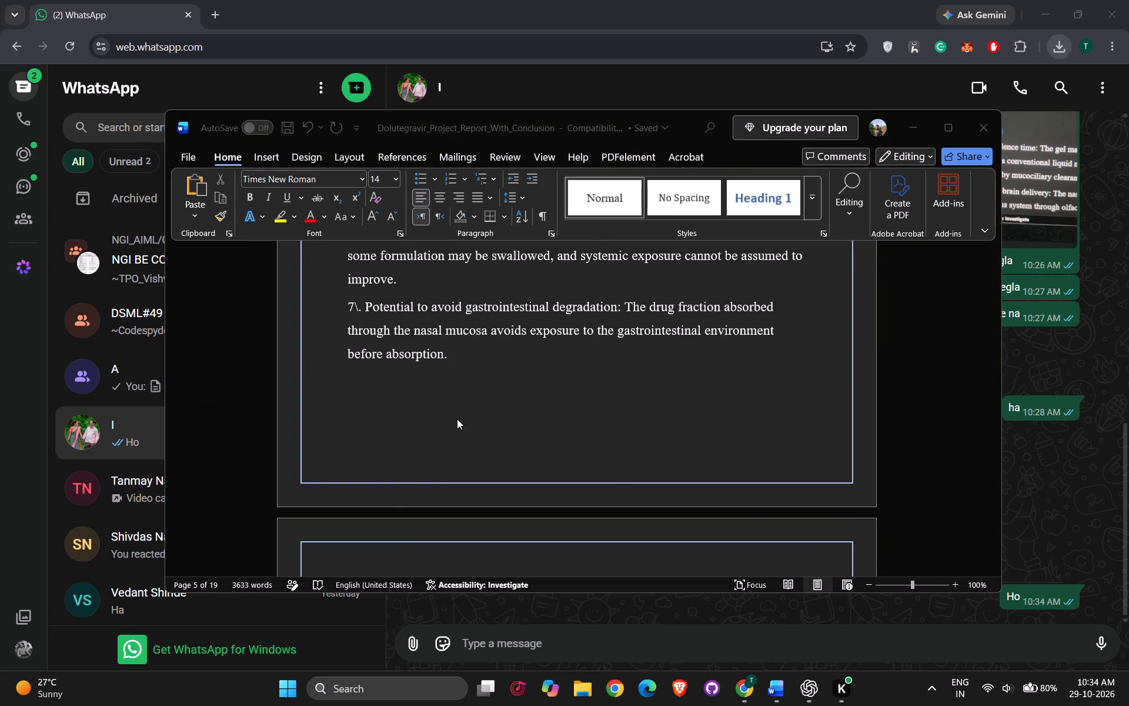
{"action": "left_click", "coordinate": [56, 230]}
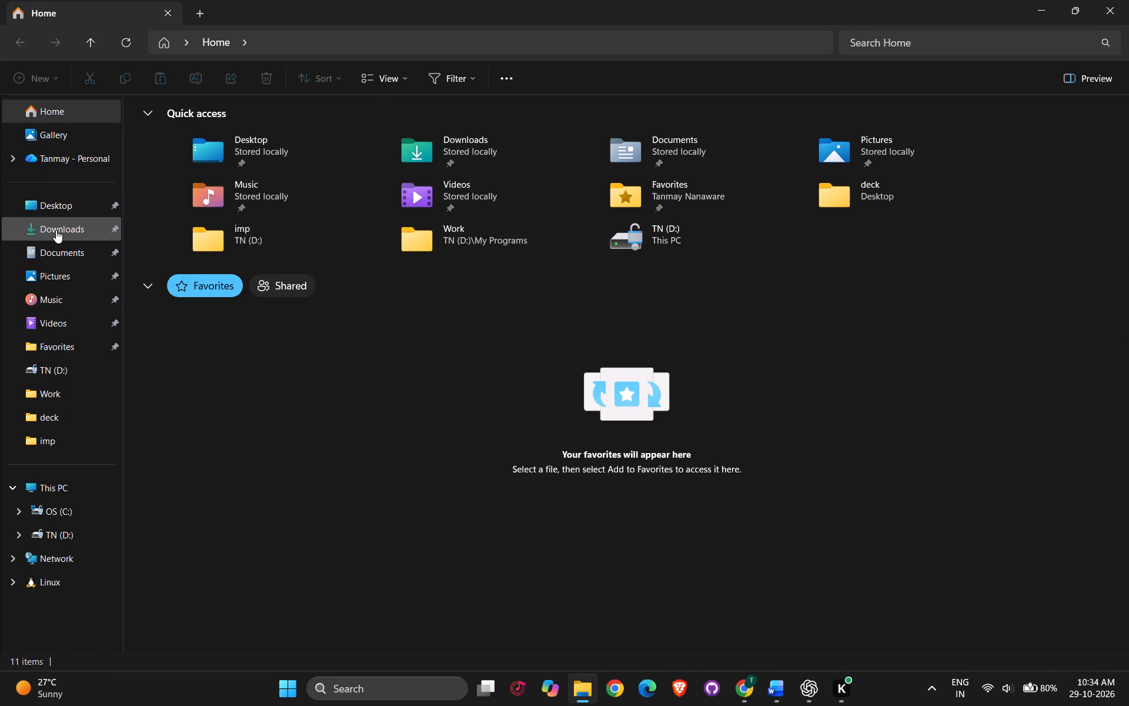
{"action": "left_click", "coordinate": [127, 42]}
{"action": "double_click", "coordinate": [279, 143]}
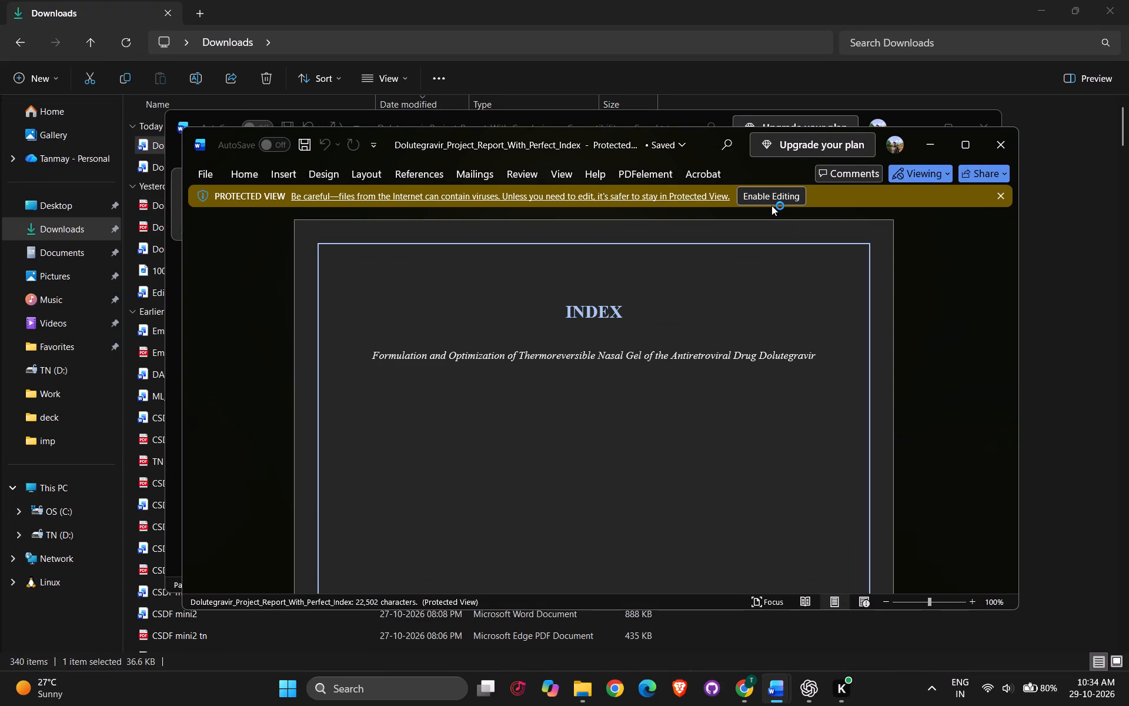
{"action": "left_click", "coordinate": [771, 205]}
{"action": "left_click", "coordinate": [771, 193]}
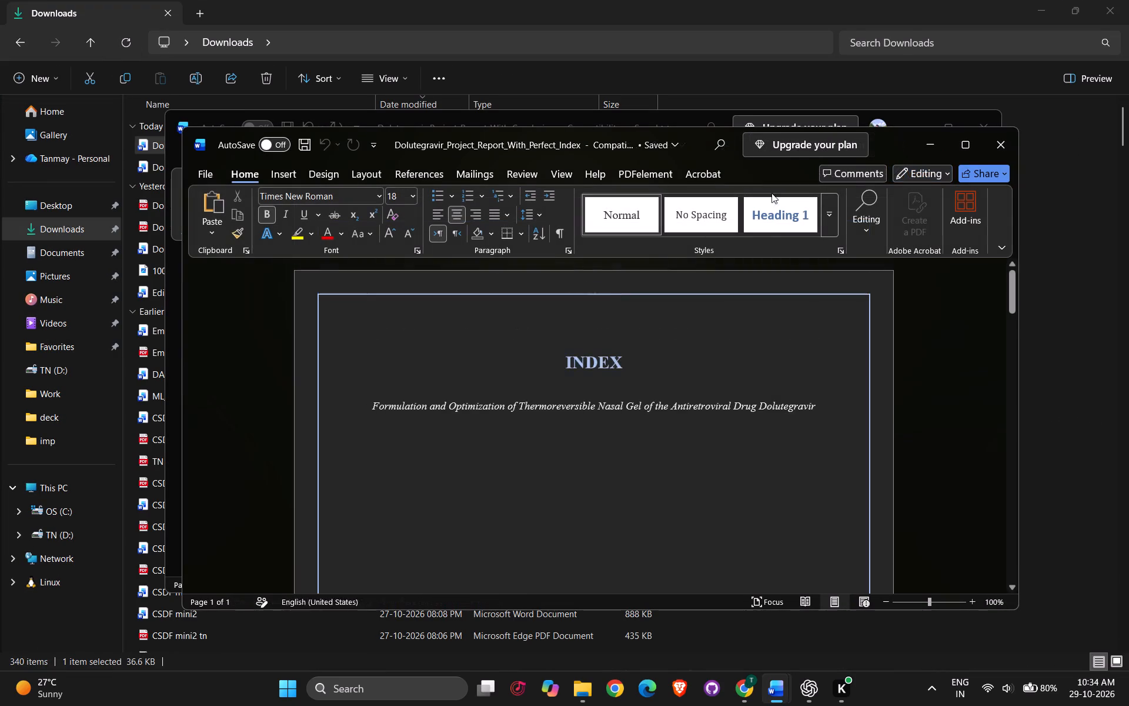
Find the contents table near the end of the indexed report and copy all its rows, from the header through References.
{"action": "scroll", "coordinate": [771, 338], "scroll_direction": "down", "scroll_amount": 20}
{"action": "scroll", "coordinate": [771, 338], "scroll_direction": "down", "scroll_amount": 2}
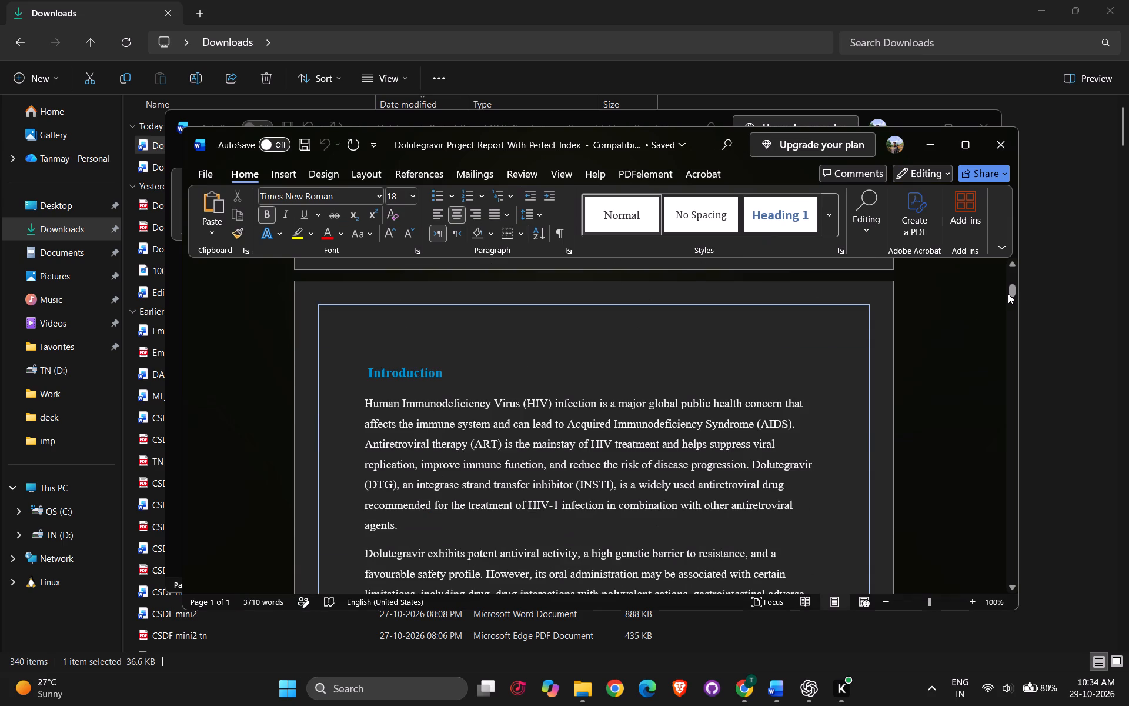
{"action": "left_click_drag", "start_coordinate": [1012, 289], "coordinate": [983, 542]}
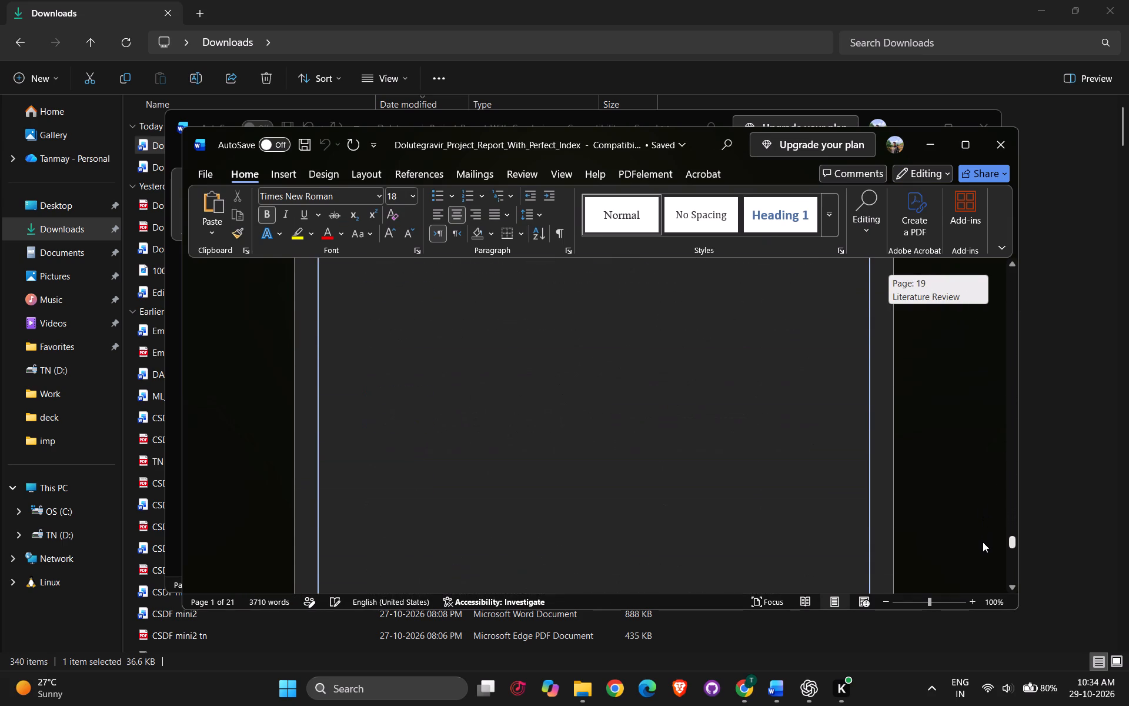
{"action": "left_click_drag", "start_coordinate": [983, 542], "coordinate": [983, 571]}
{"action": "scroll", "coordinate": [839, 463], "scroll_direction": "up", "scroll_amount": 2}
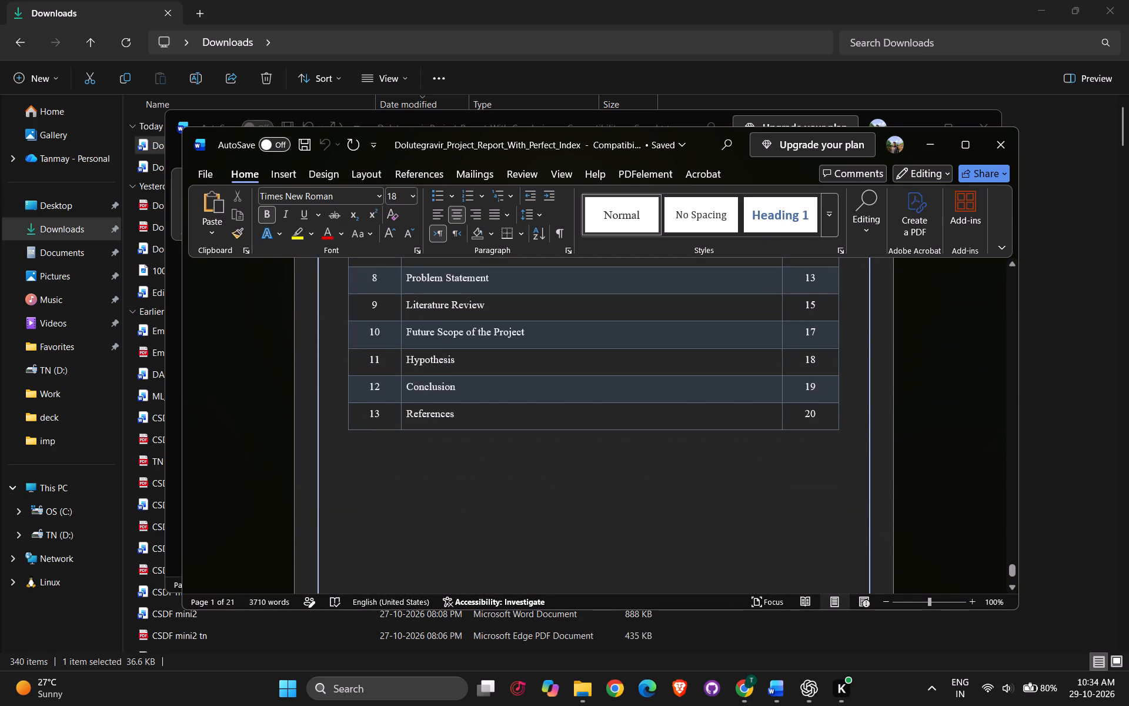
{"action": "left_click", "coordinate": [835, 418]}
{"action": "left_click_drag", "start_coordinate": [832, 418], "coordinate": [410, 230]}
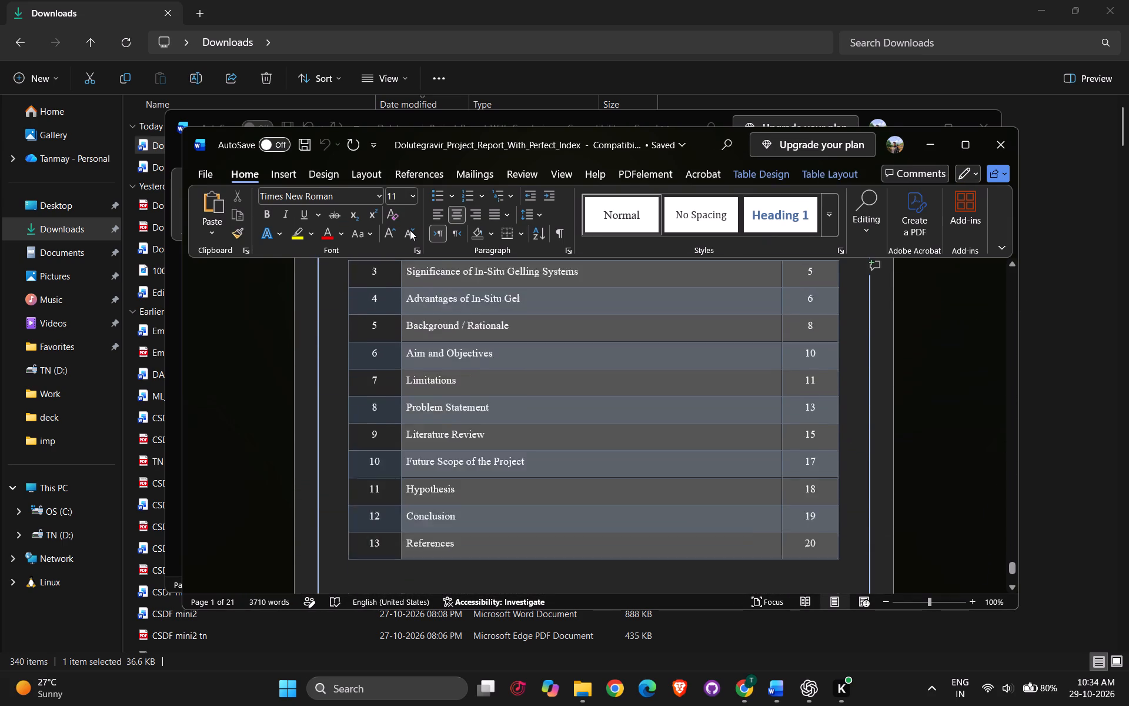
{"action": "left_click_drag", "start_coordinate": [410, 230], "coordinate": [372, 330]}
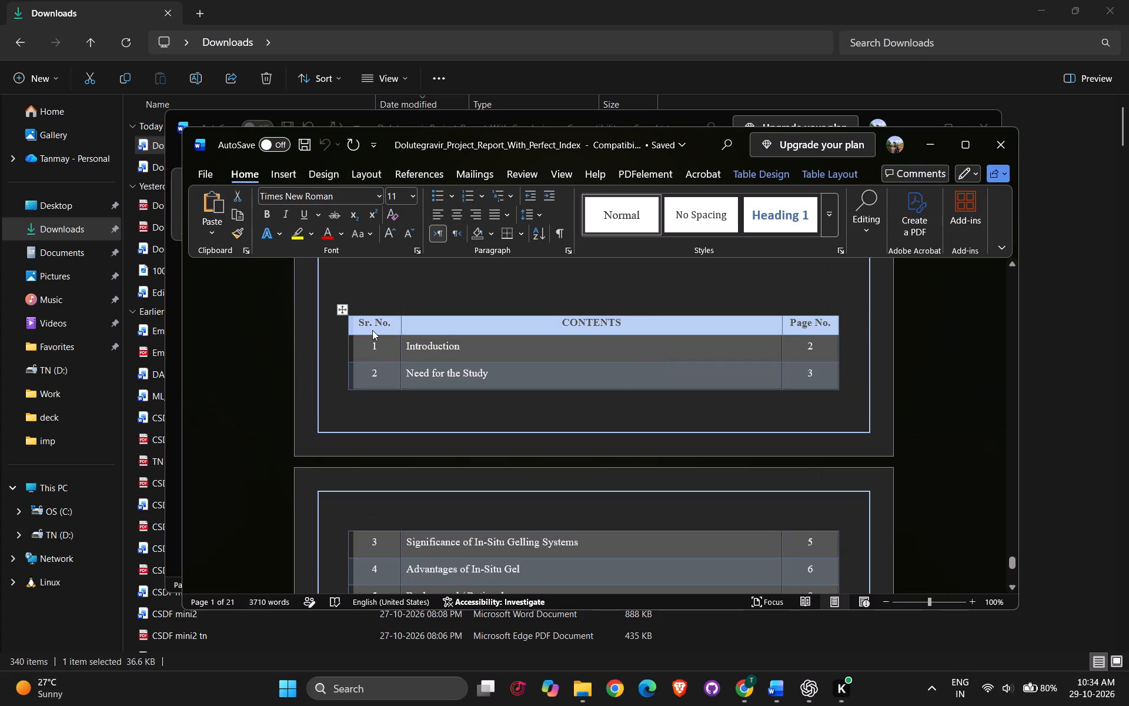
{"action": "key", "text": "ctrl+c"}
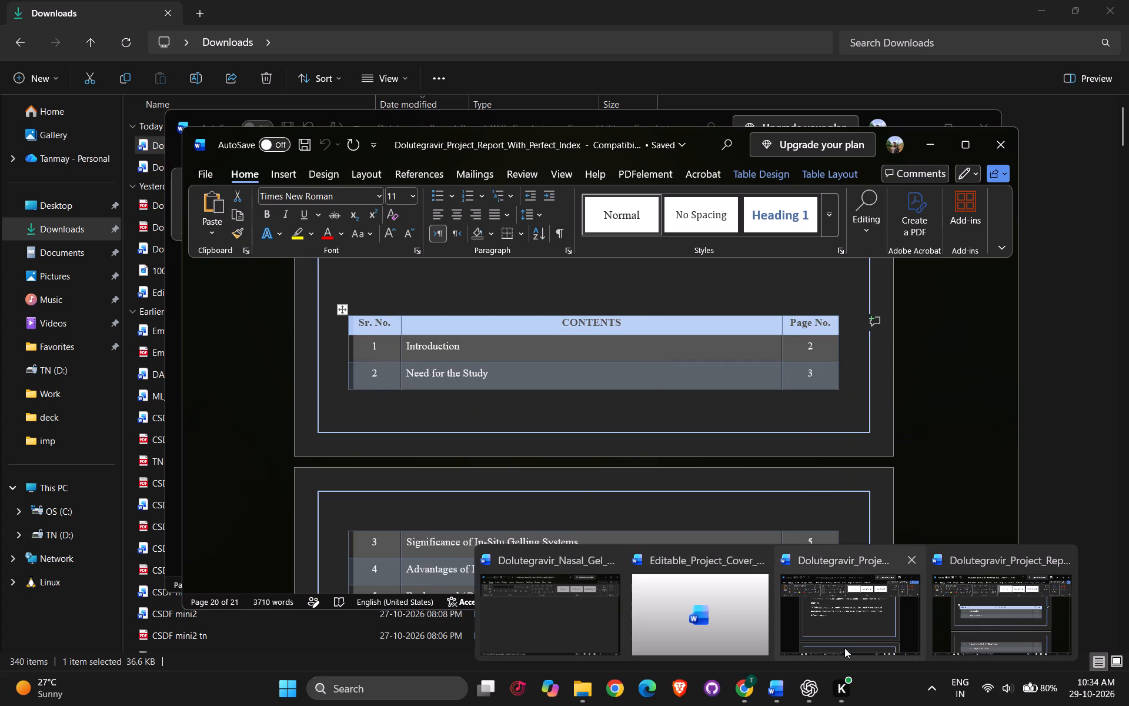
Switch to Dolutegravir_Project_Report_With_Conclusion and insert a blank page directly after the Introduction heading on its first page.
{"action": "left_click", "coordinate": [1018, 621]}
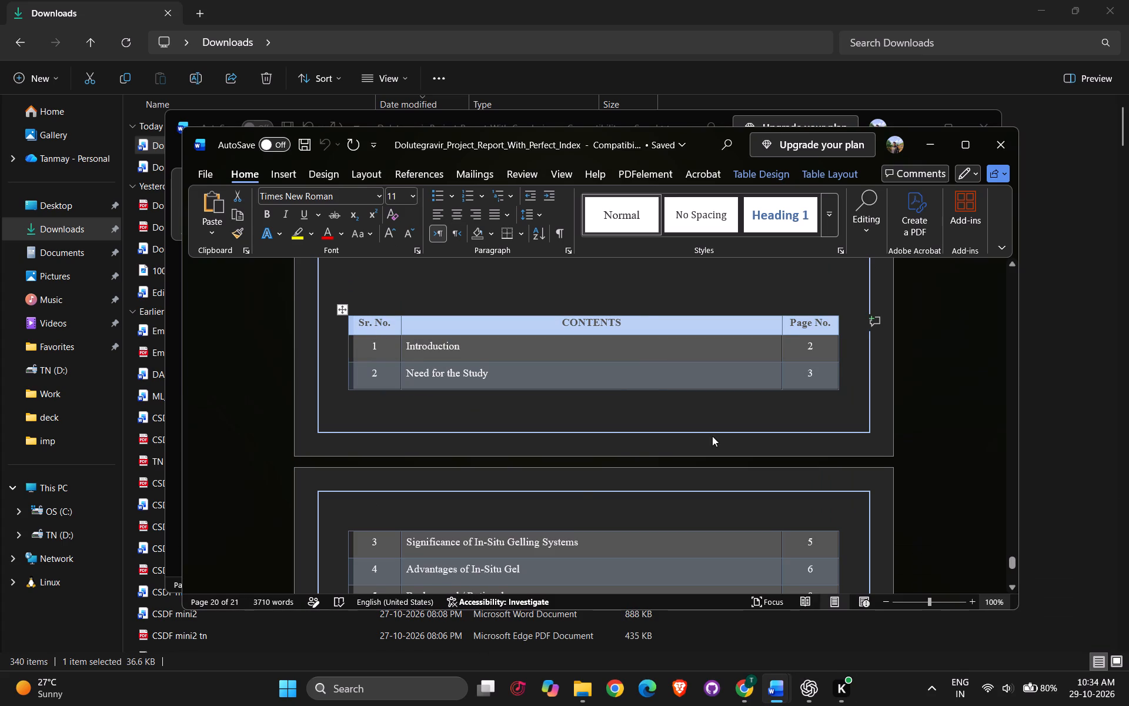
{"action": "left_click", "coordinate": [837, 632]}
{"action": "scroll", "coordinate": [826, 455], "scroll_direction": "up", "scroll_amount": 5}
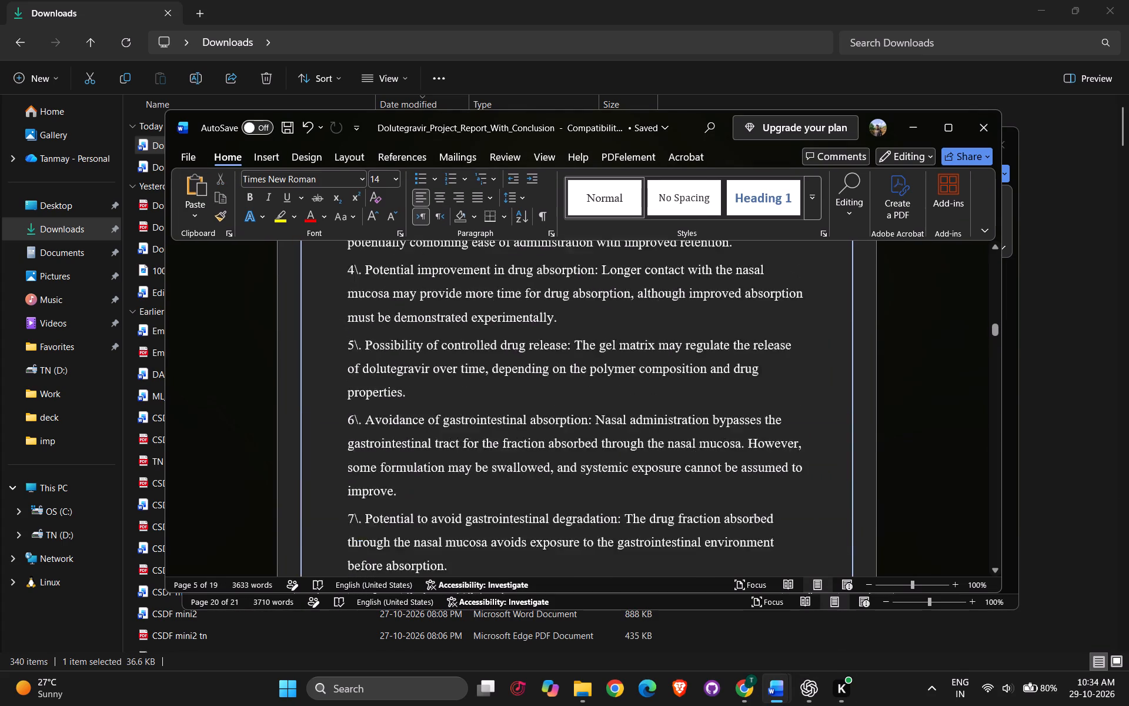
{"action": "scroll", "coordinate": [807, 404], "scroll_direction": "up", "scroll_amount": 2}
{"action": "left_click", "coordinate": [991, 337]}
{"action": "left_click_drag", "start_coordinate": [991, 335], "coordinate": [996, 217]}
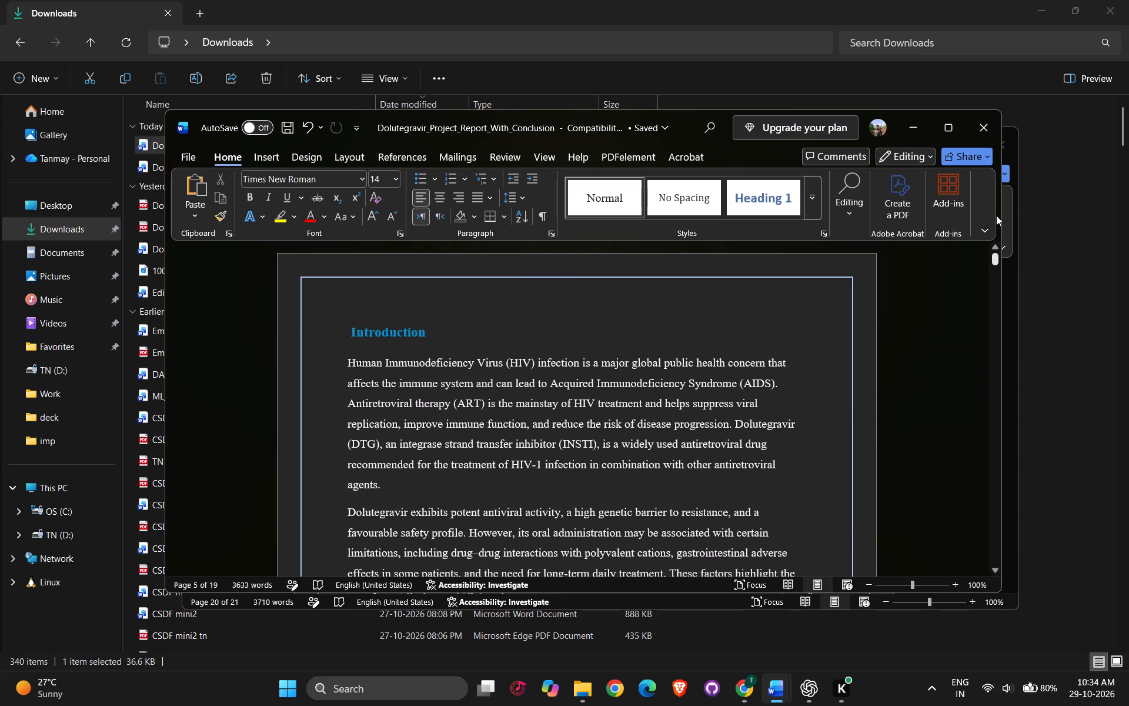
{"action": "left_click", "coordinate": [513, 275]}
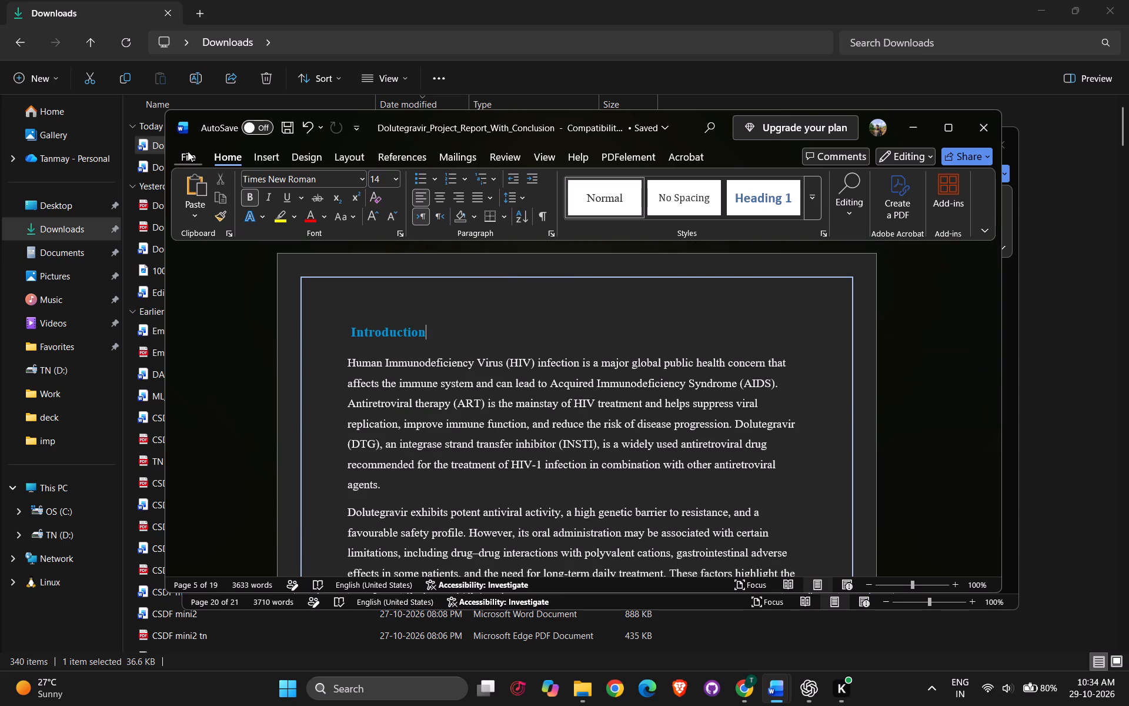
{"action": "left_click", "coordinate": [188, 151]}
{"action": "left_click", "coordinate": [193, 155]}
{"action": "left_click", "coordinate": [254, 161]}
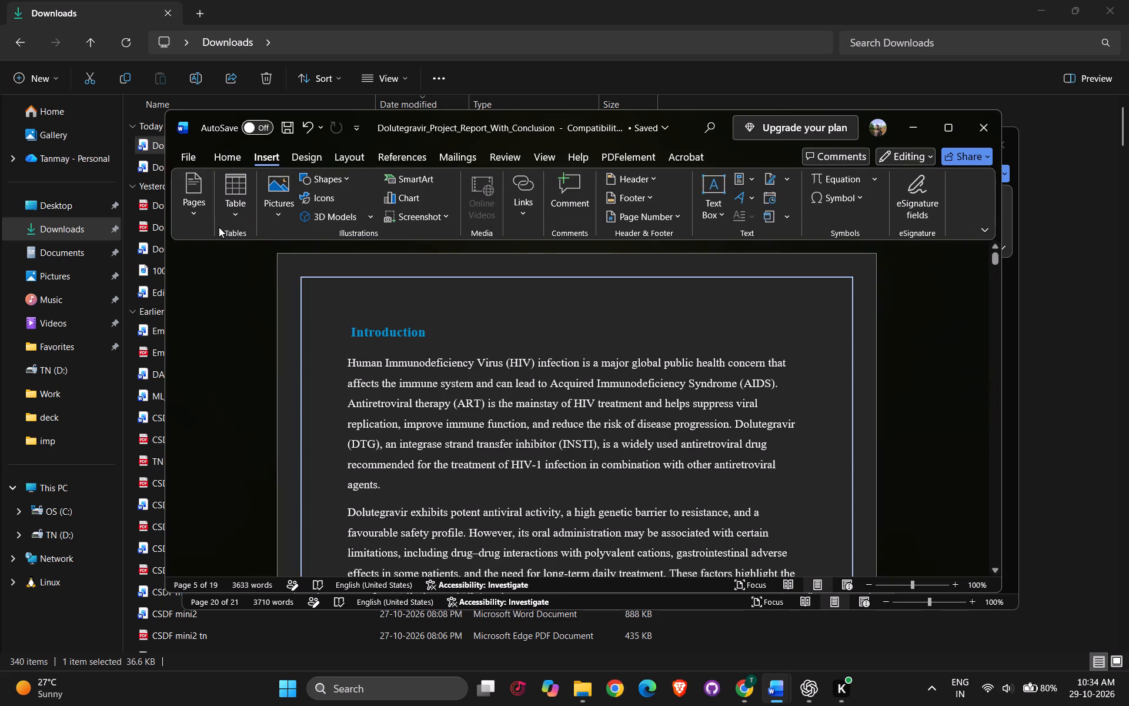
{"action": "left_click", "coordinate": [199, 222]}
{"action": "left_click", "coordinate": [224, 262]}
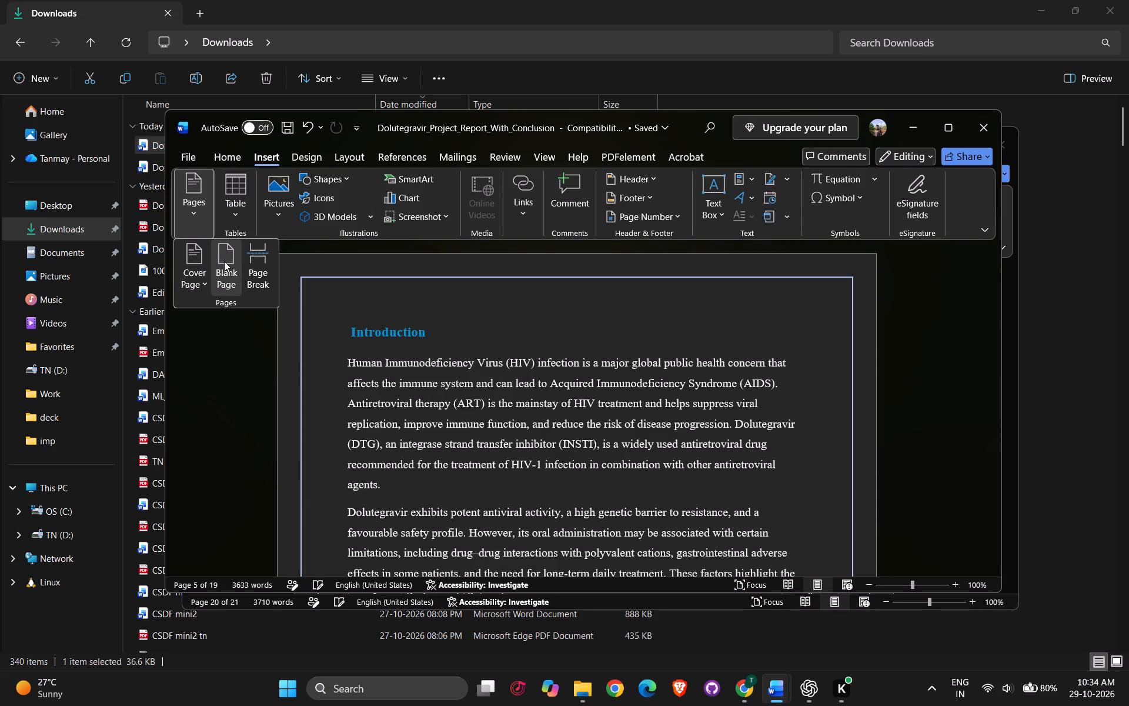
Copy the Introduction heading from the first page, paste it above the introduction's body text, and remove the extra line after it.
{"action": "scroll", "coordinate": [388, 328], "scroll_direction": "up", "scroll_amount": 20}
{"action": "scroll", "coordinate": [388, 328], "scroll_direction": "up", "scroll_amount": 8}
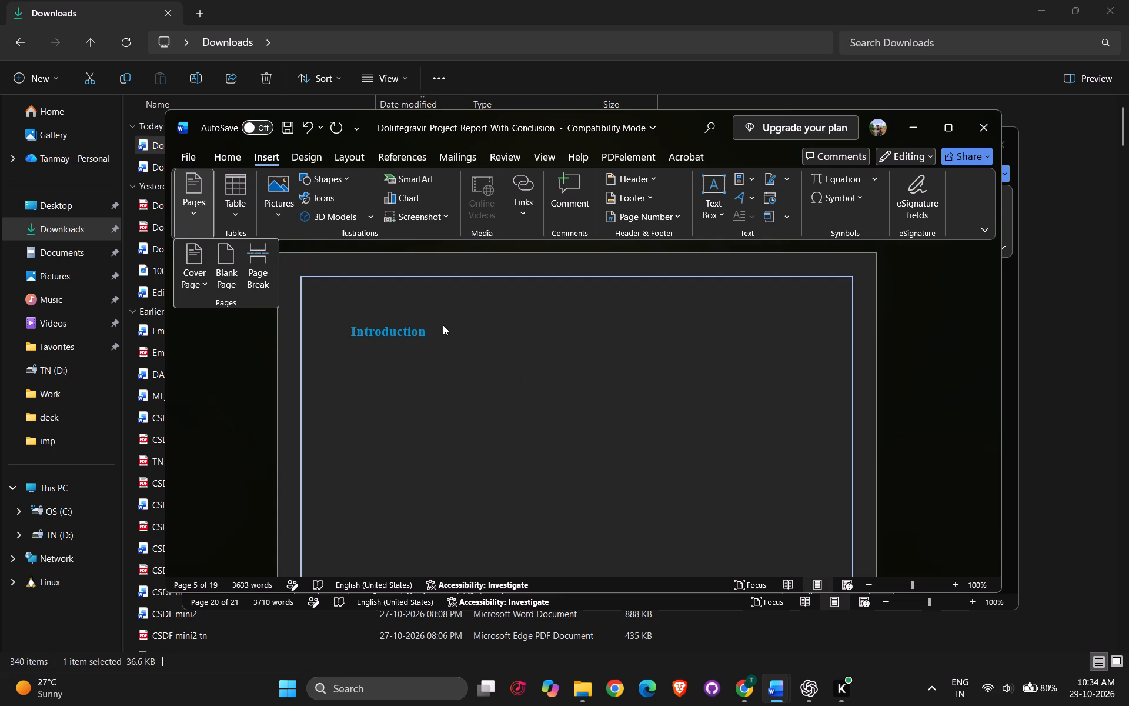
{"action": "left_click", "coordinate": [412, 309]}
{"action": "left_click", "coordinate": [388, 315]}
{"action": "left_click", "coordinate": [345, 328]}
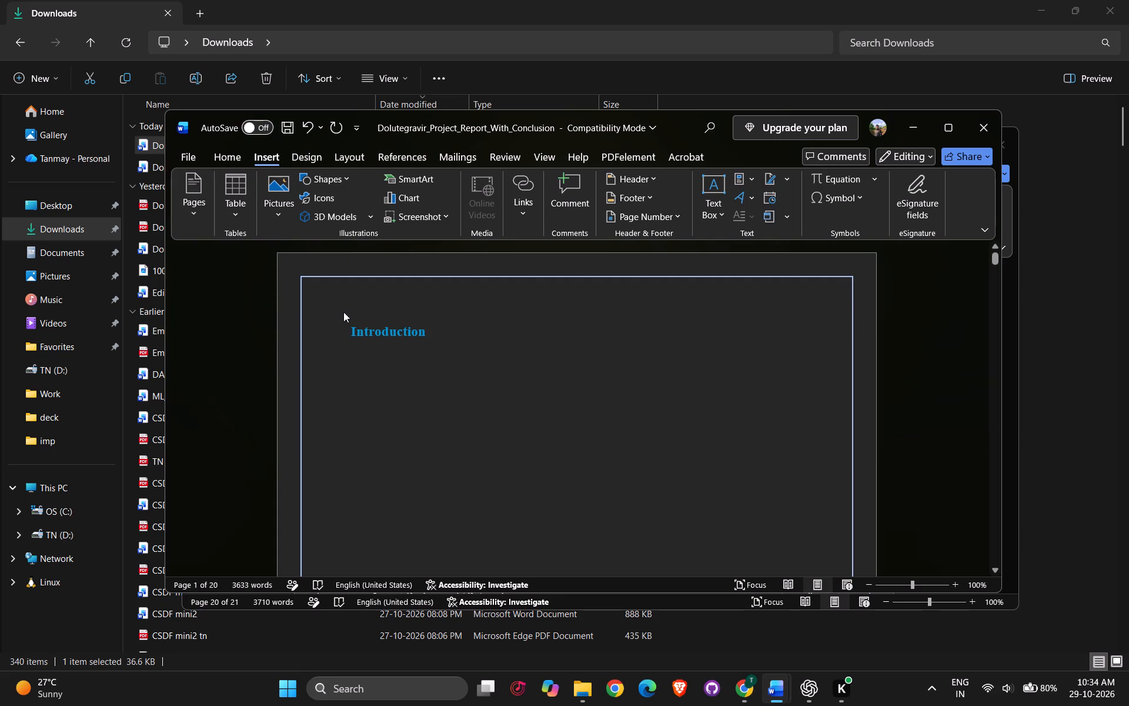
{"action": "left_click_drag", "start_coordinate": [432, 334], "coordinate": [425, 332]}
{"action": "left_click_drag", "start_coordinate": [425, 332], "coordinate": [313, 330]}
{"action": "key", "text": "ctrl+c"}
{"action": "scroll", "coordinate": [400, 396], "scroll_direction": "down", "scroll_amount": 19}
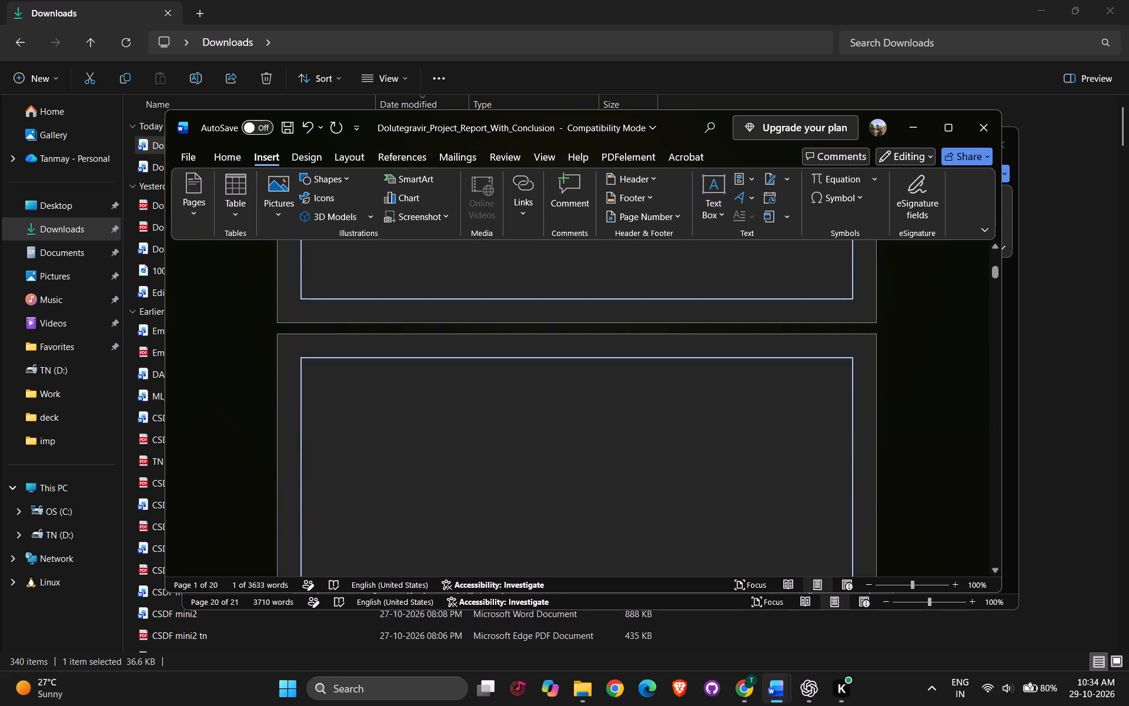
{"action": "scroll", "coordinate": [402, 411], "scroll_direction": "down", "scroll_amount": 20}
{"action": "scroll", "coordinate": [402, 411], "scroll_direction": "down", "scroll_amount": 5}
{"action": "left_click", "coordinate": [395, 322]}
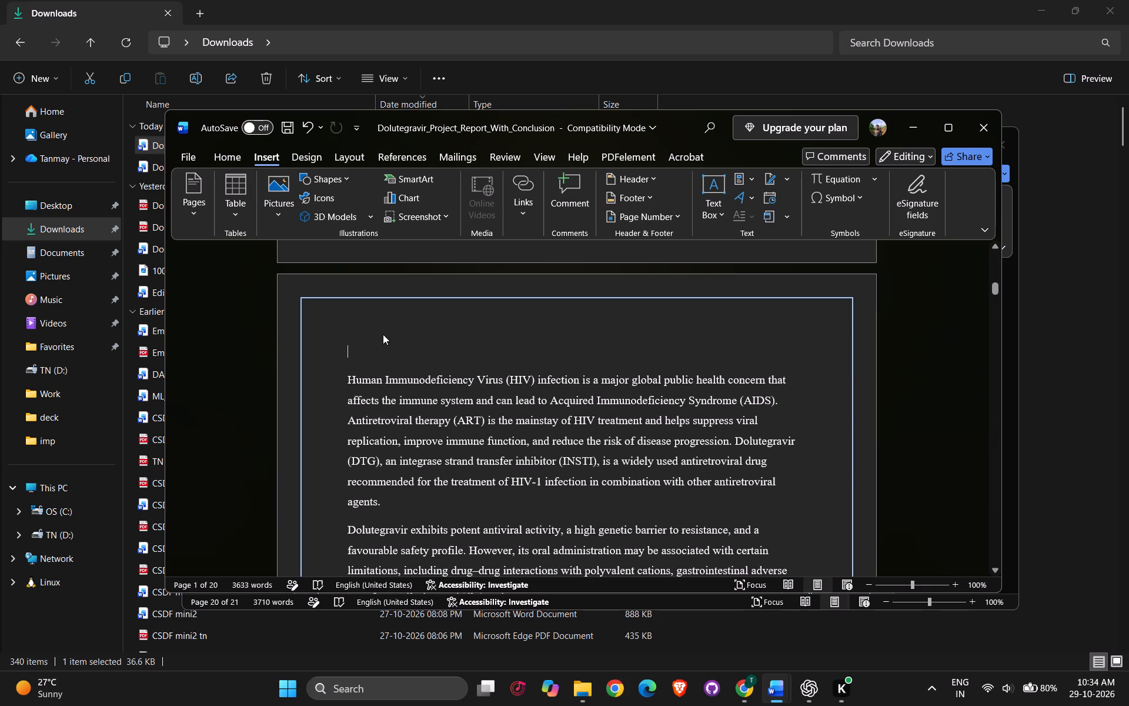
{"action": "key", "text": "ctrl+v"}
{"action": "key", "text": "BackSpace"}
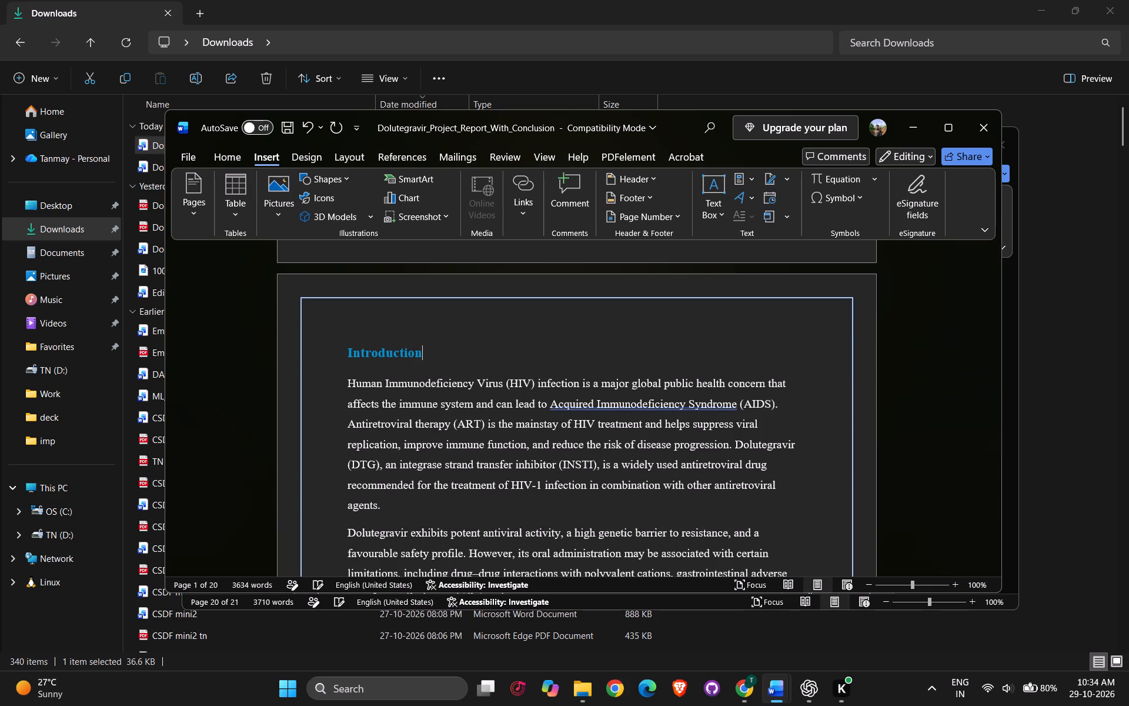
{"action": "scroll", "coordinate": [421, 320], "scroll_direction": "down", "scroll_amount": 20}
{"action": "scroll", "coordinate": [421, 320], "scroll_direction": "down", "scroll_amount": 2}
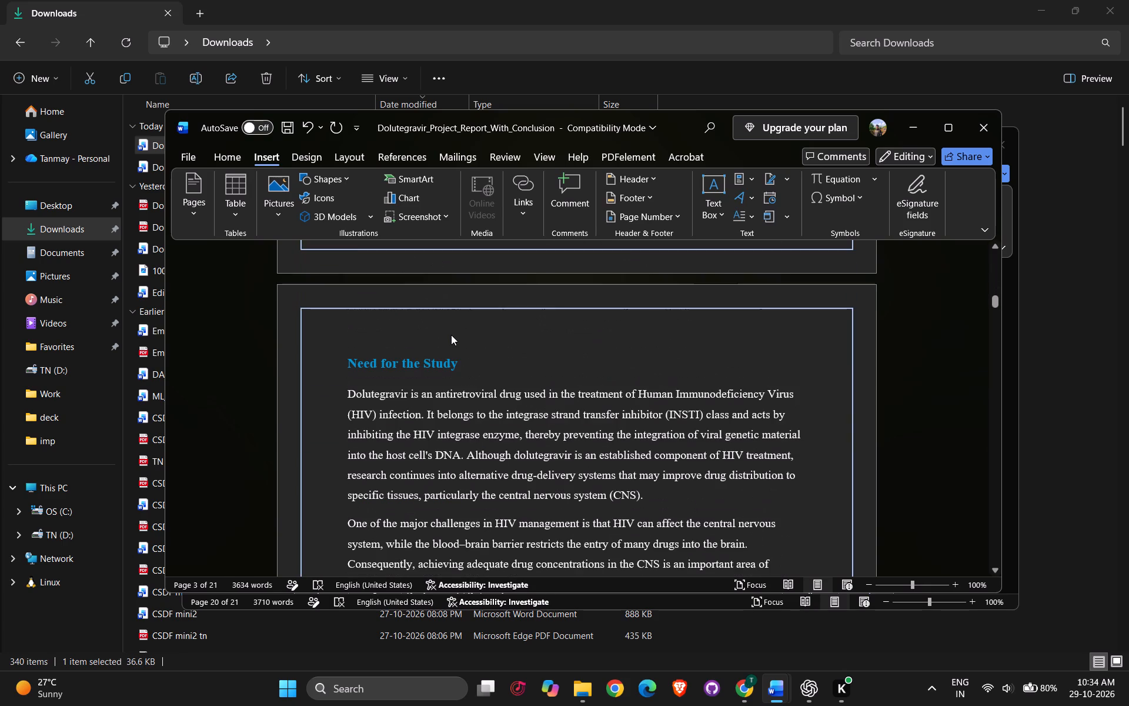
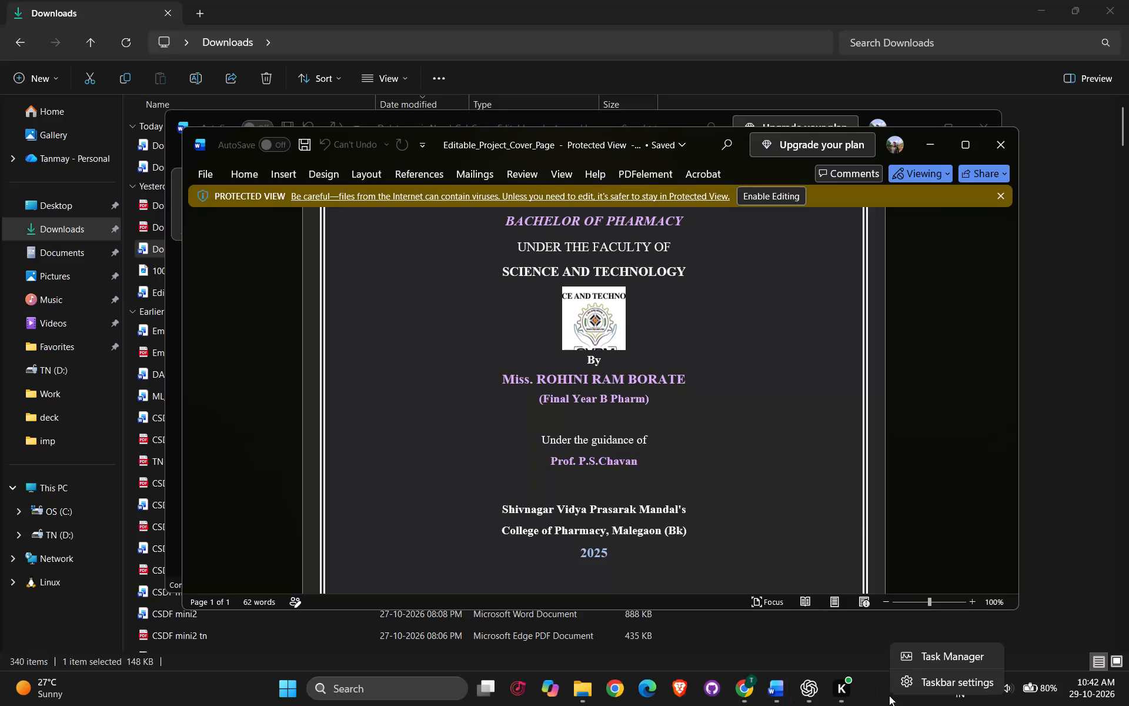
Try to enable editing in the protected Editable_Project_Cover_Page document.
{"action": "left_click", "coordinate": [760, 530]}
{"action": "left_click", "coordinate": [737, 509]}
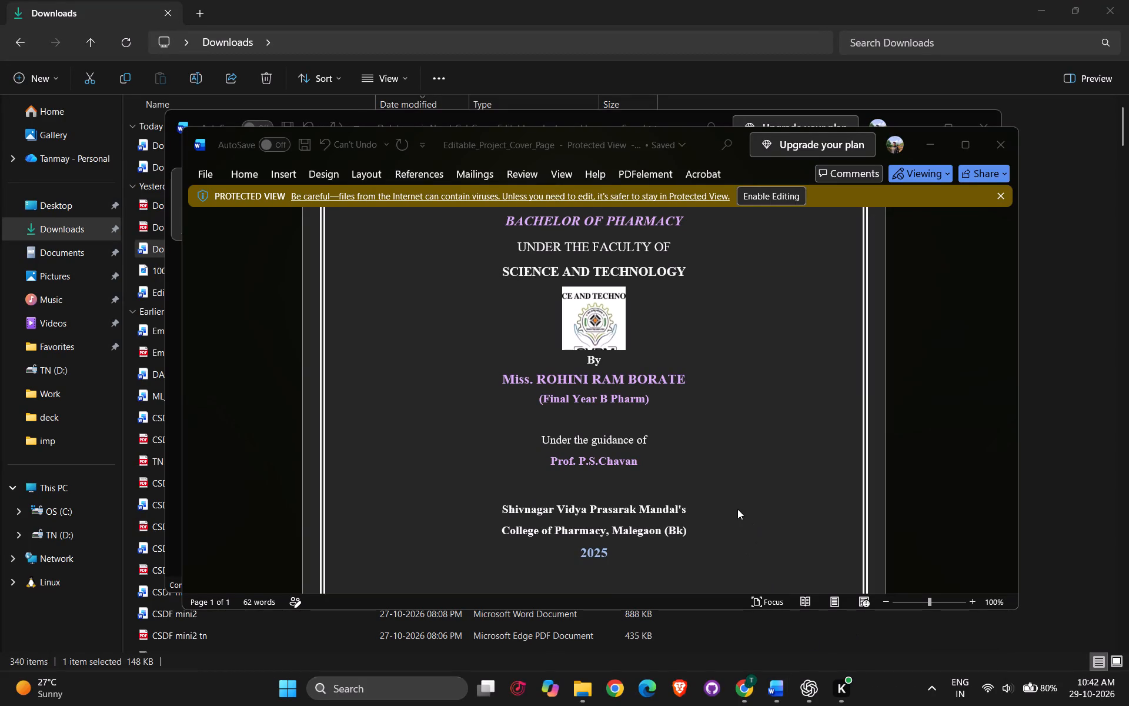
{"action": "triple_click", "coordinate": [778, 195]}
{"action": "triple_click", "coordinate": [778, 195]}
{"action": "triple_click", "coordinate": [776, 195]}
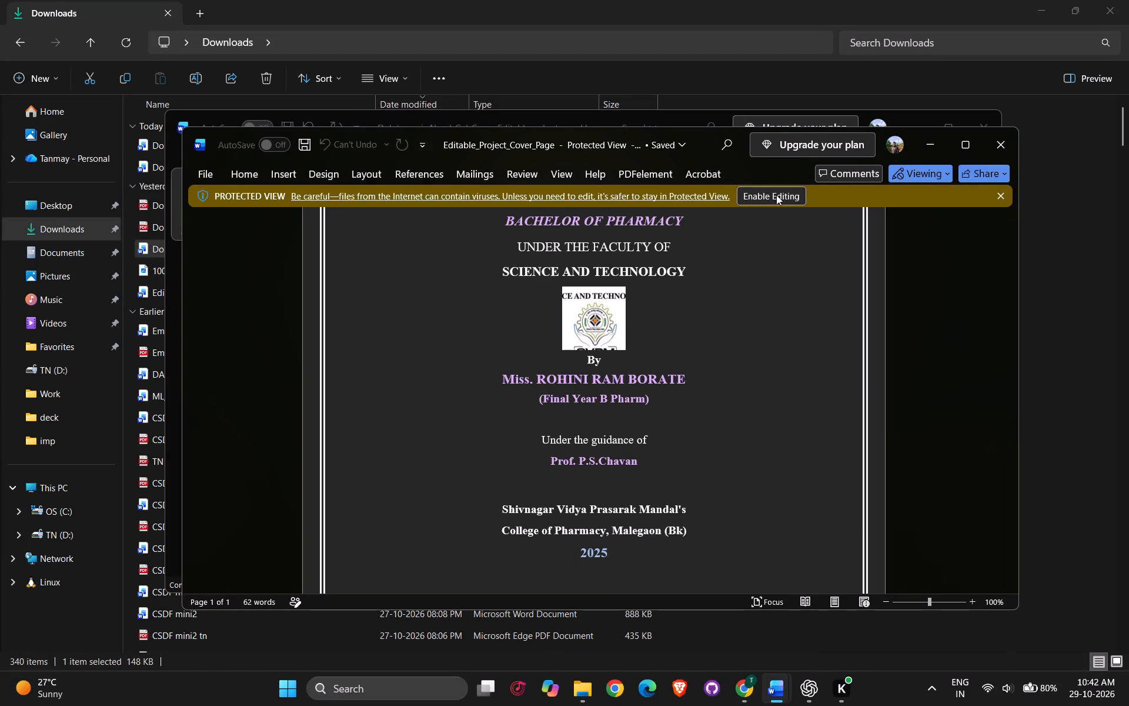
Minimise the Downloads window and the stacked Word documents to bring Dolutegravir_Nasal_Gel_Cover_Editable to the front.
{"action": "left_click", "coordinate": [782, 693]}
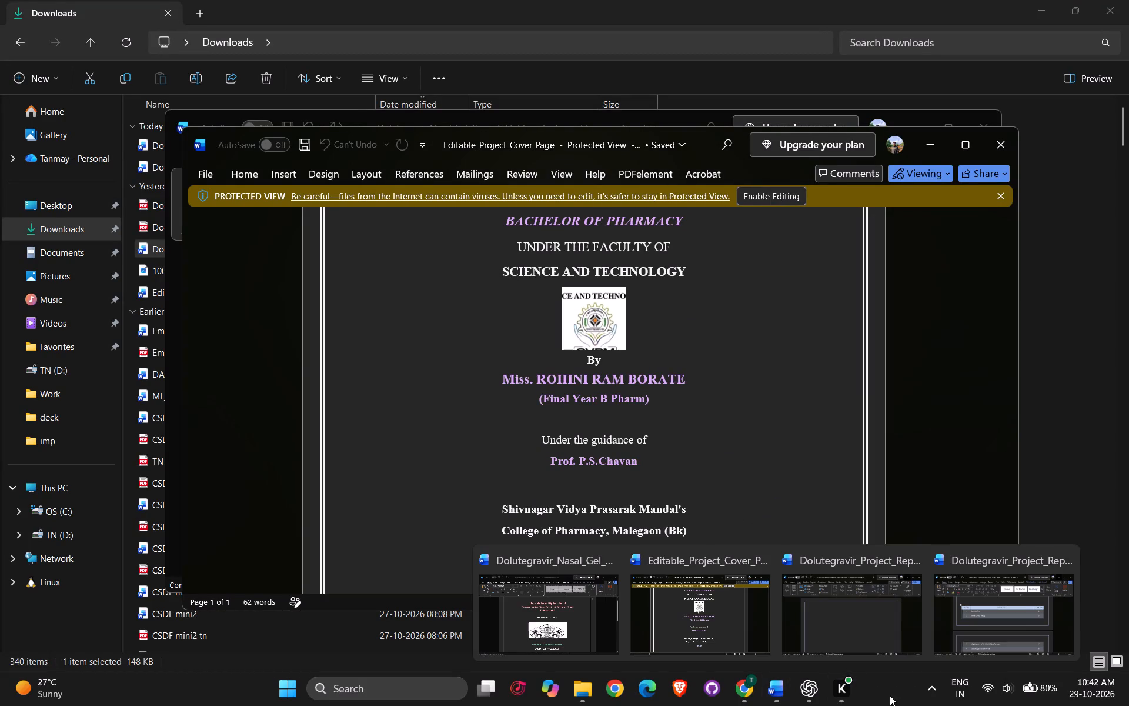
{"action": "right_click", "coordinate": [1101, 351]}
{"action": "left_click", "coordinate": [1038, 11]}
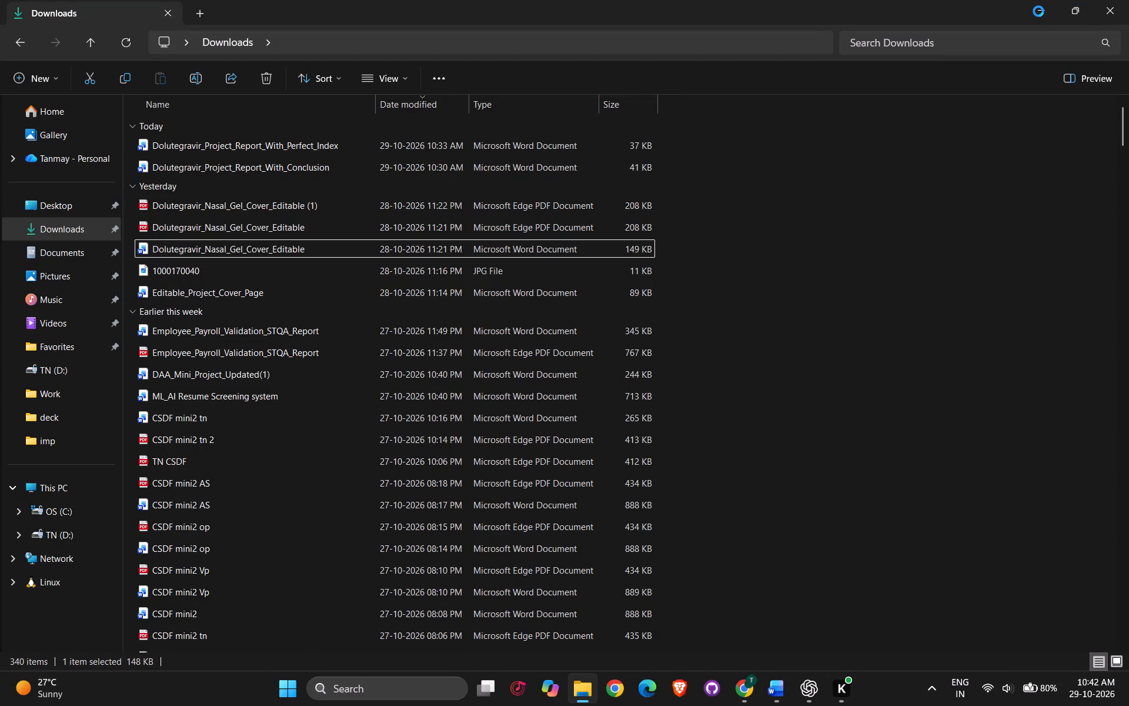
{"action": "left_click", "coordinate": [1038, 11]}
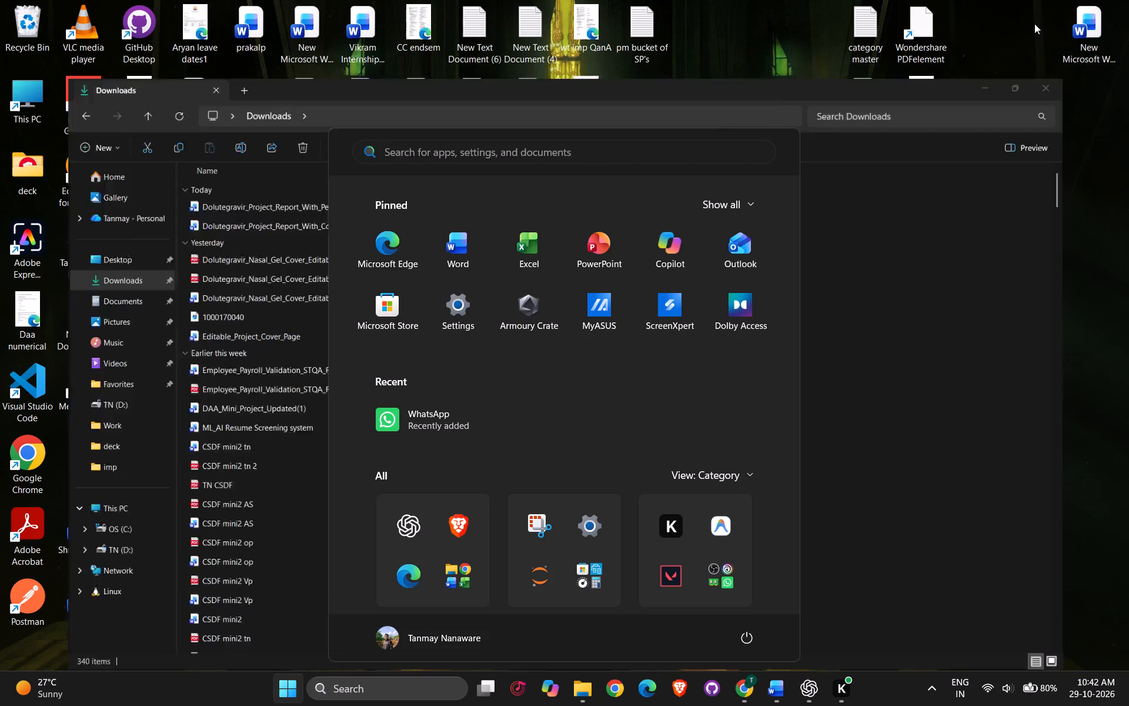
{"action": "right_click", "coordinate": [1074, 169]}
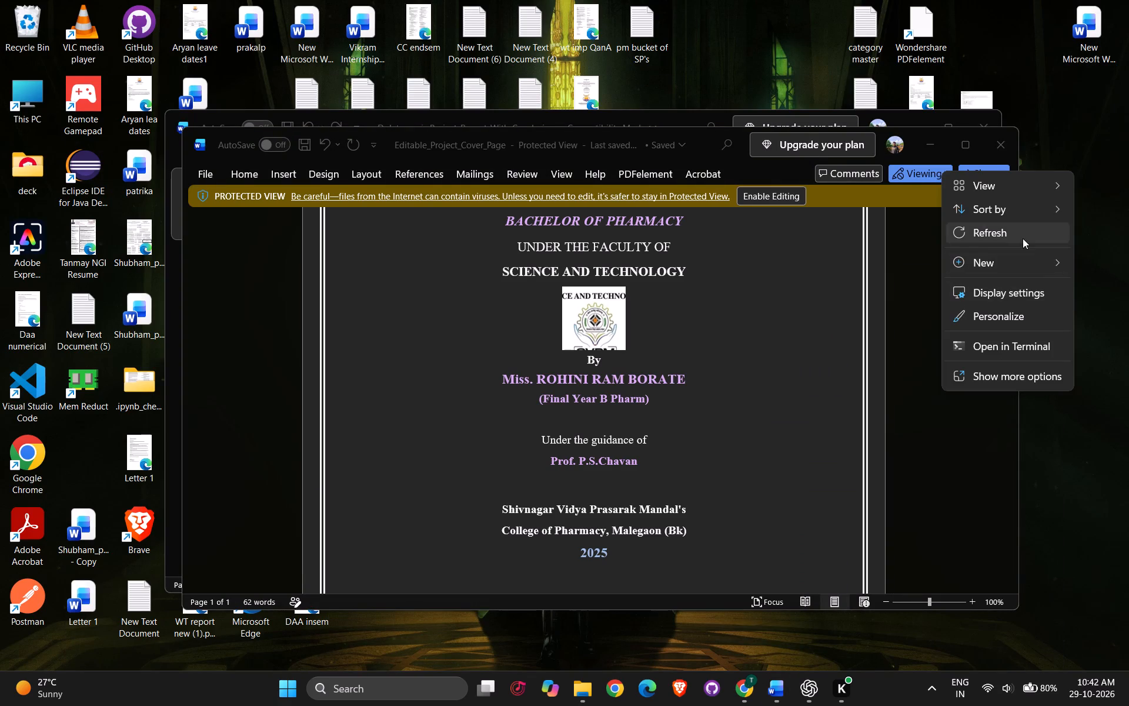
{"action": "left_click", "coordinate": [1022, 236]}
{"action": "left_click", "coordinate": [935, 145]}
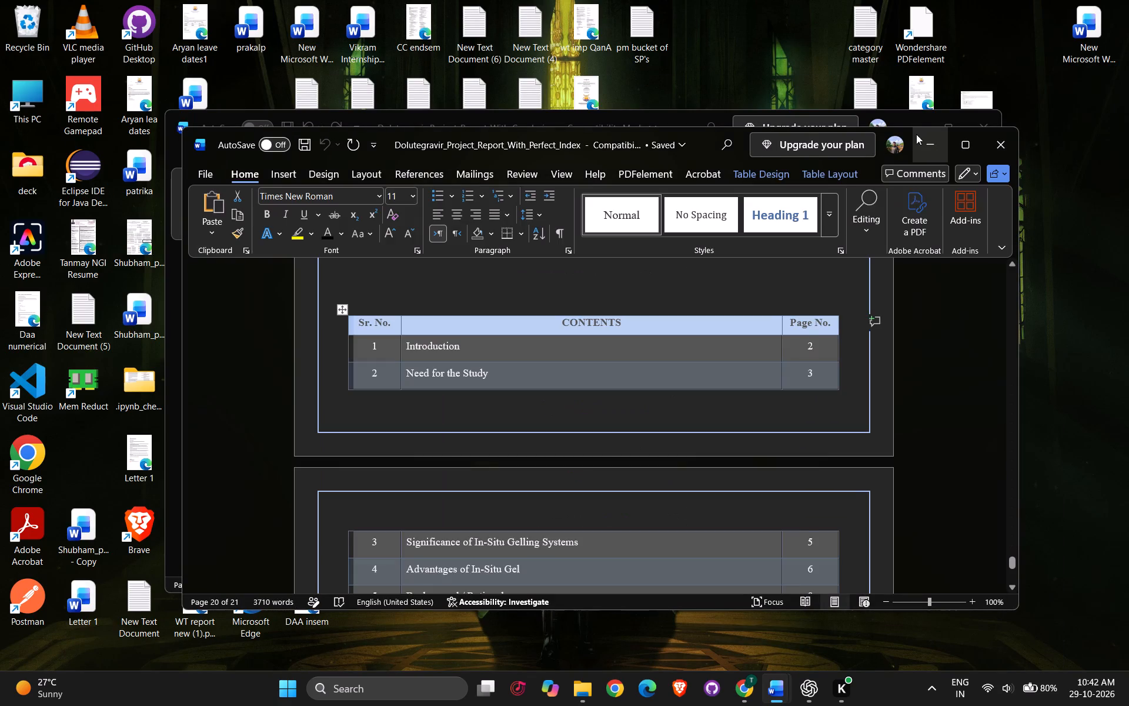
{"action": "left_click", "coordinate": [923, 141]}
{"action": "left_click", "coordinate": [914, 129]}
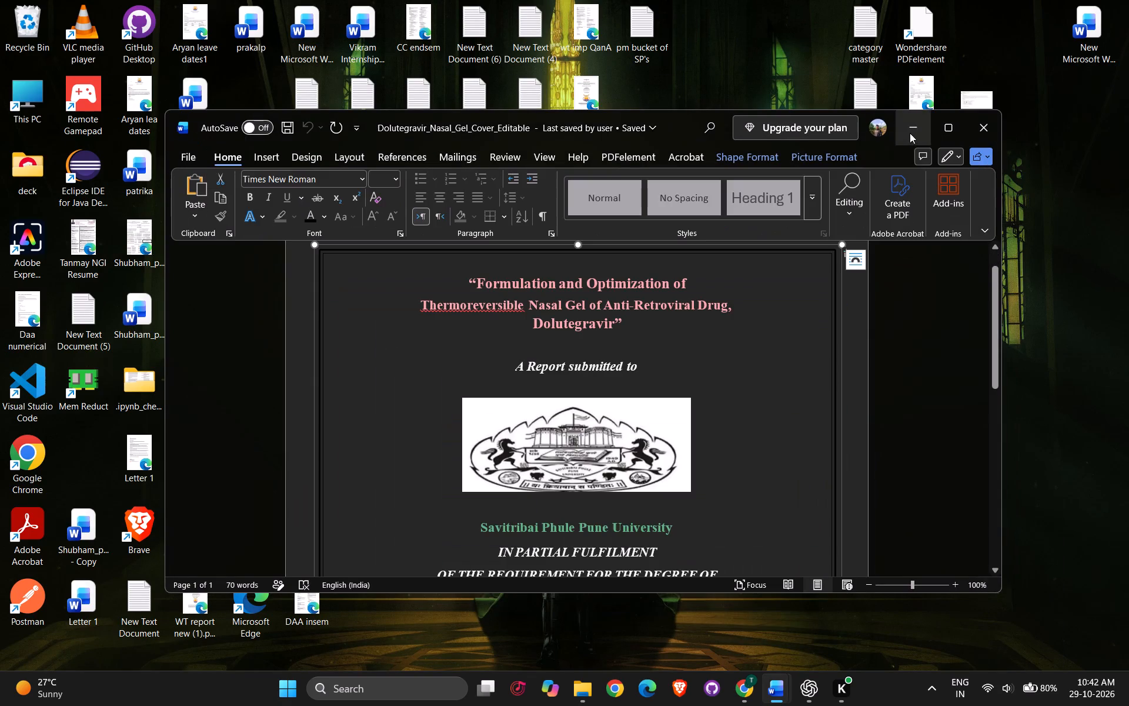
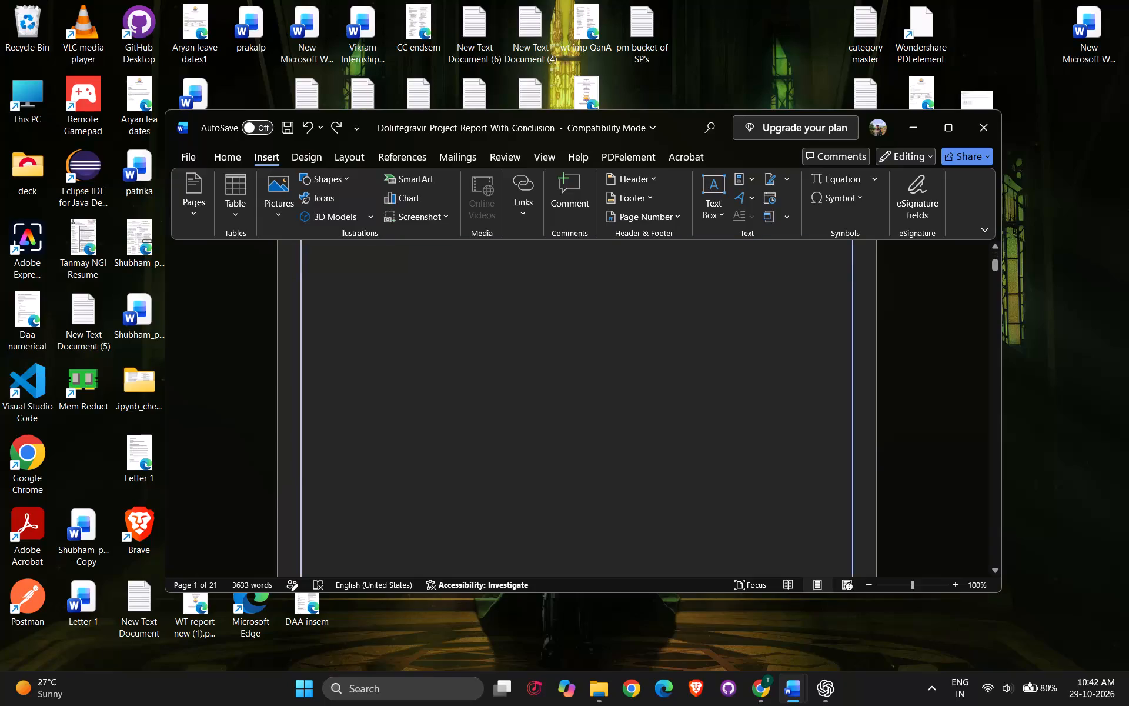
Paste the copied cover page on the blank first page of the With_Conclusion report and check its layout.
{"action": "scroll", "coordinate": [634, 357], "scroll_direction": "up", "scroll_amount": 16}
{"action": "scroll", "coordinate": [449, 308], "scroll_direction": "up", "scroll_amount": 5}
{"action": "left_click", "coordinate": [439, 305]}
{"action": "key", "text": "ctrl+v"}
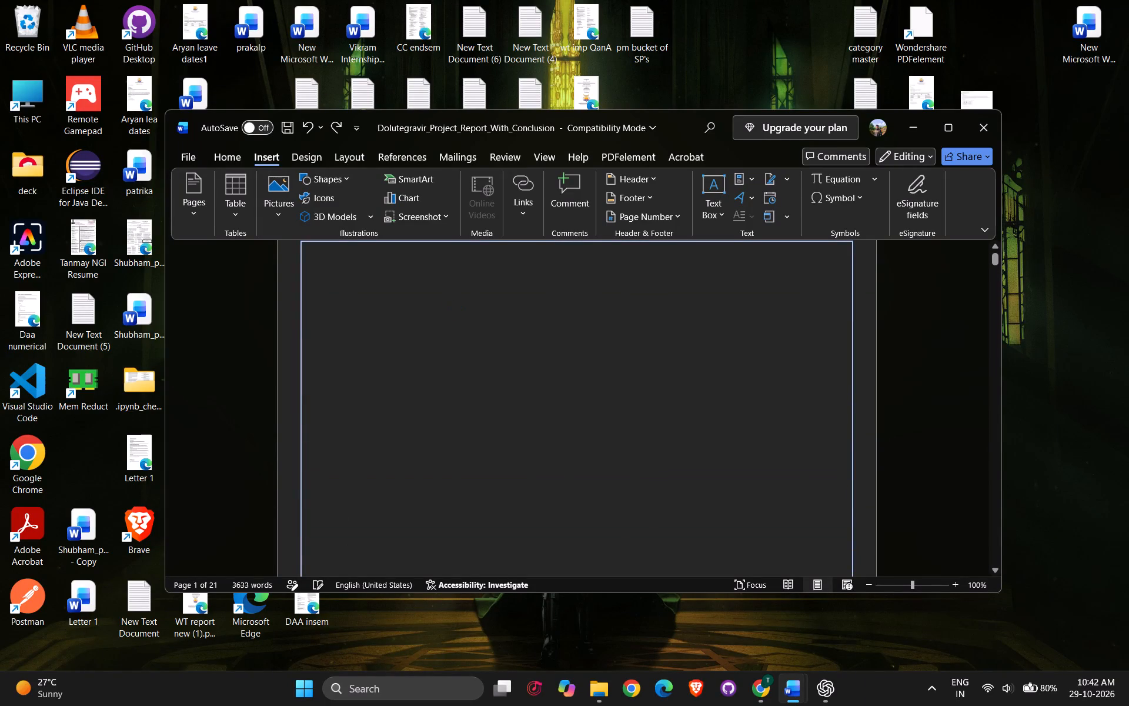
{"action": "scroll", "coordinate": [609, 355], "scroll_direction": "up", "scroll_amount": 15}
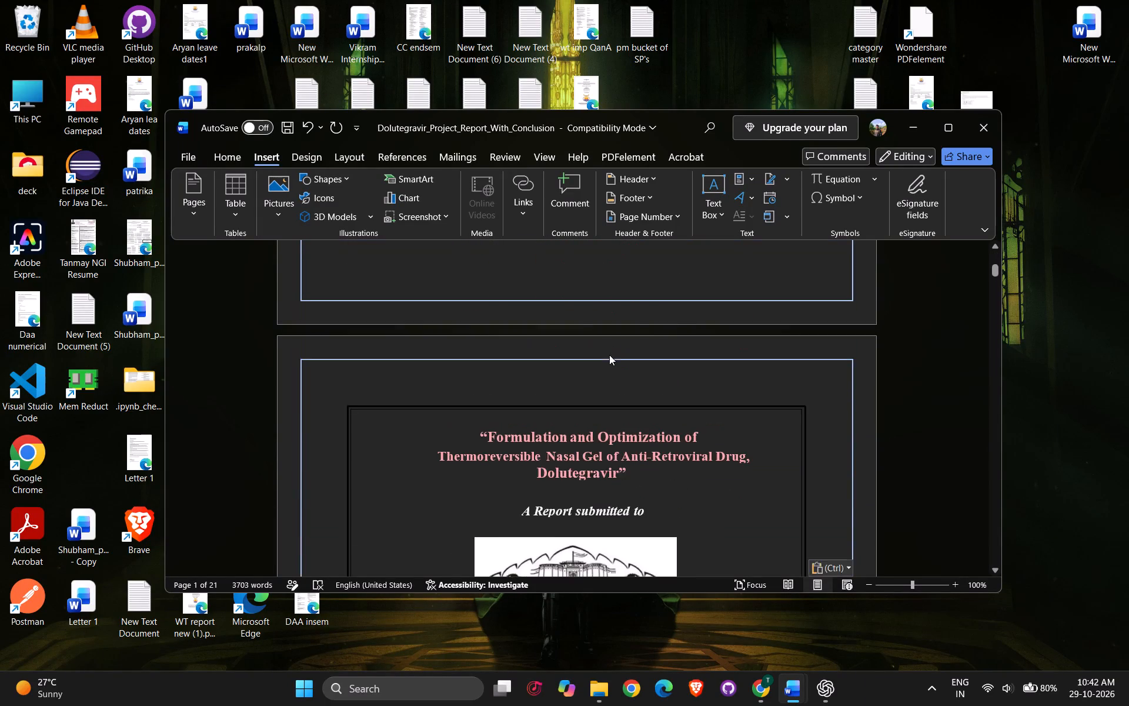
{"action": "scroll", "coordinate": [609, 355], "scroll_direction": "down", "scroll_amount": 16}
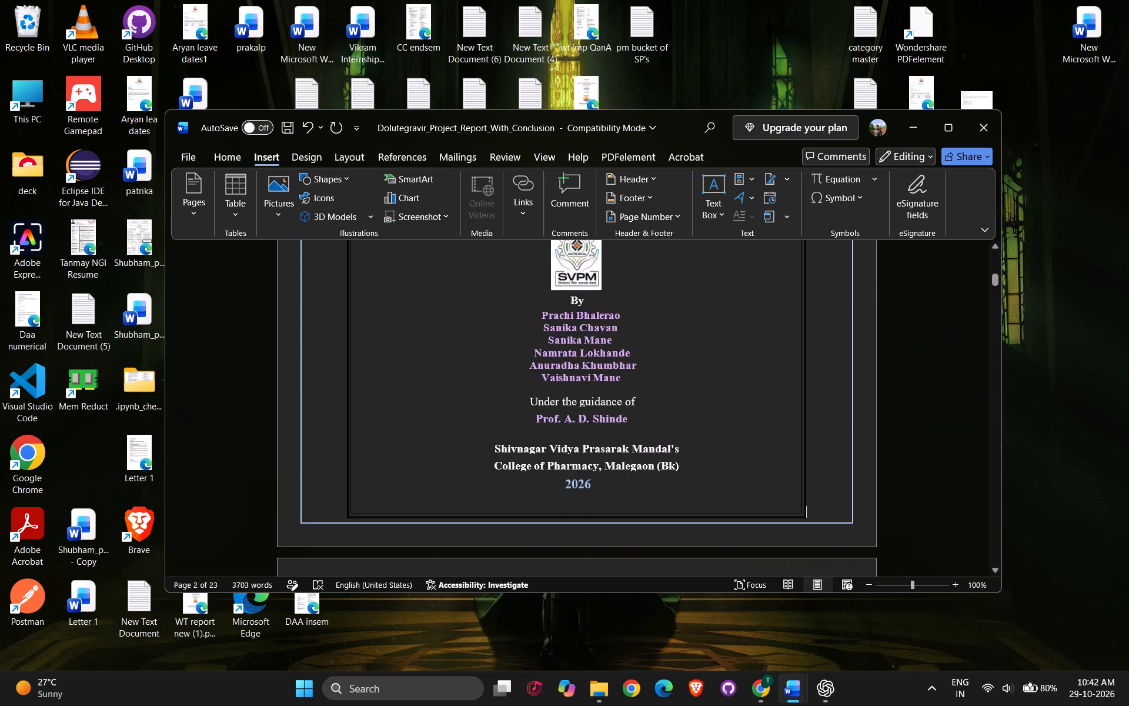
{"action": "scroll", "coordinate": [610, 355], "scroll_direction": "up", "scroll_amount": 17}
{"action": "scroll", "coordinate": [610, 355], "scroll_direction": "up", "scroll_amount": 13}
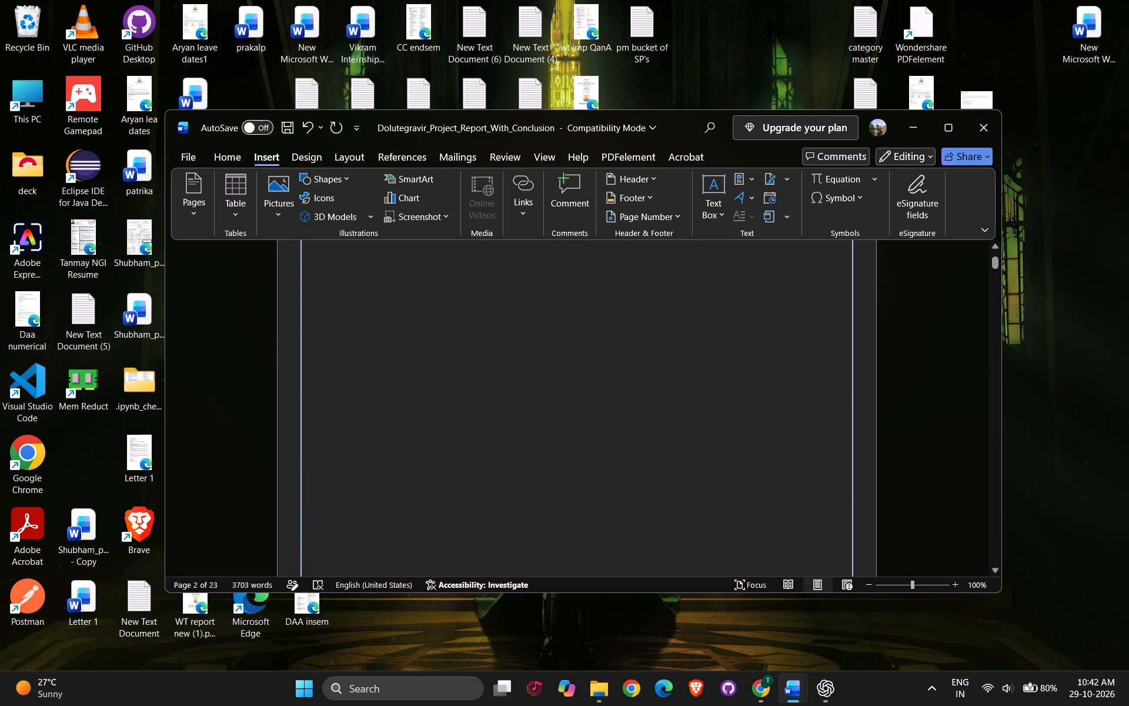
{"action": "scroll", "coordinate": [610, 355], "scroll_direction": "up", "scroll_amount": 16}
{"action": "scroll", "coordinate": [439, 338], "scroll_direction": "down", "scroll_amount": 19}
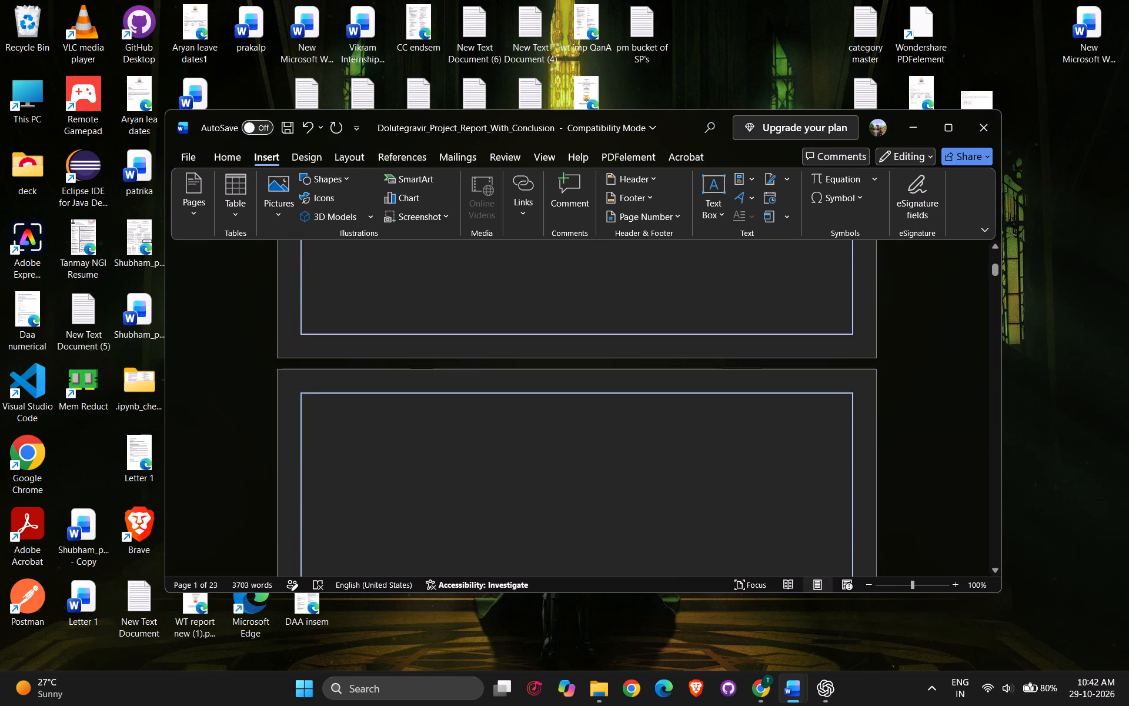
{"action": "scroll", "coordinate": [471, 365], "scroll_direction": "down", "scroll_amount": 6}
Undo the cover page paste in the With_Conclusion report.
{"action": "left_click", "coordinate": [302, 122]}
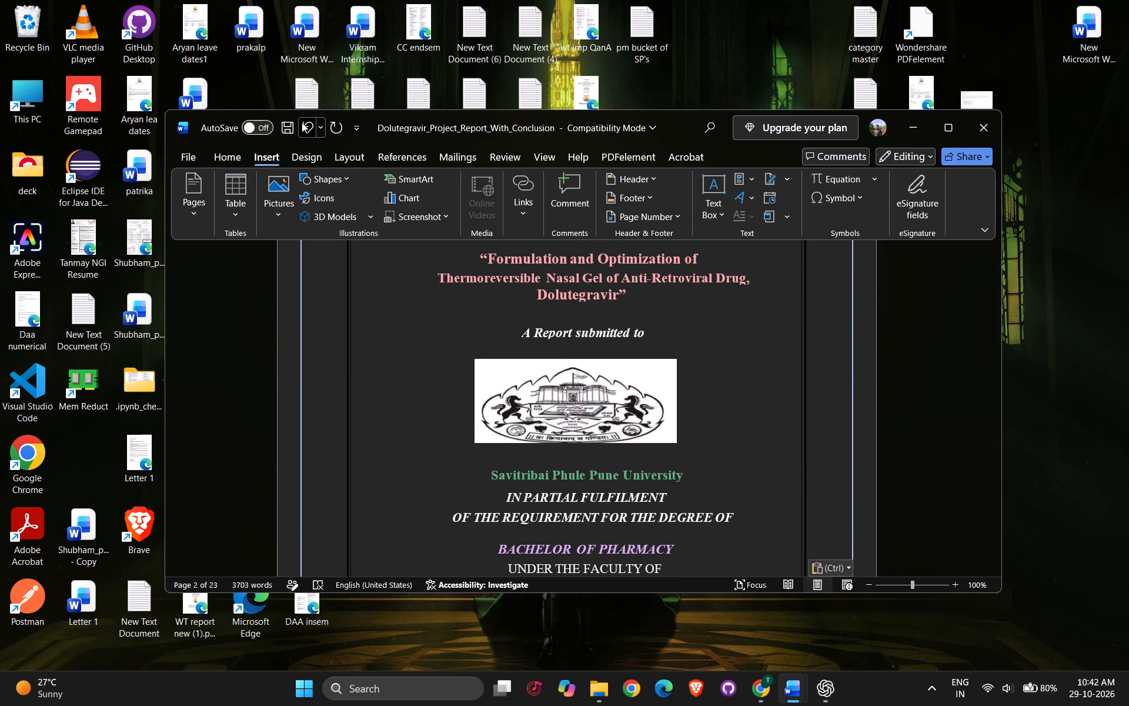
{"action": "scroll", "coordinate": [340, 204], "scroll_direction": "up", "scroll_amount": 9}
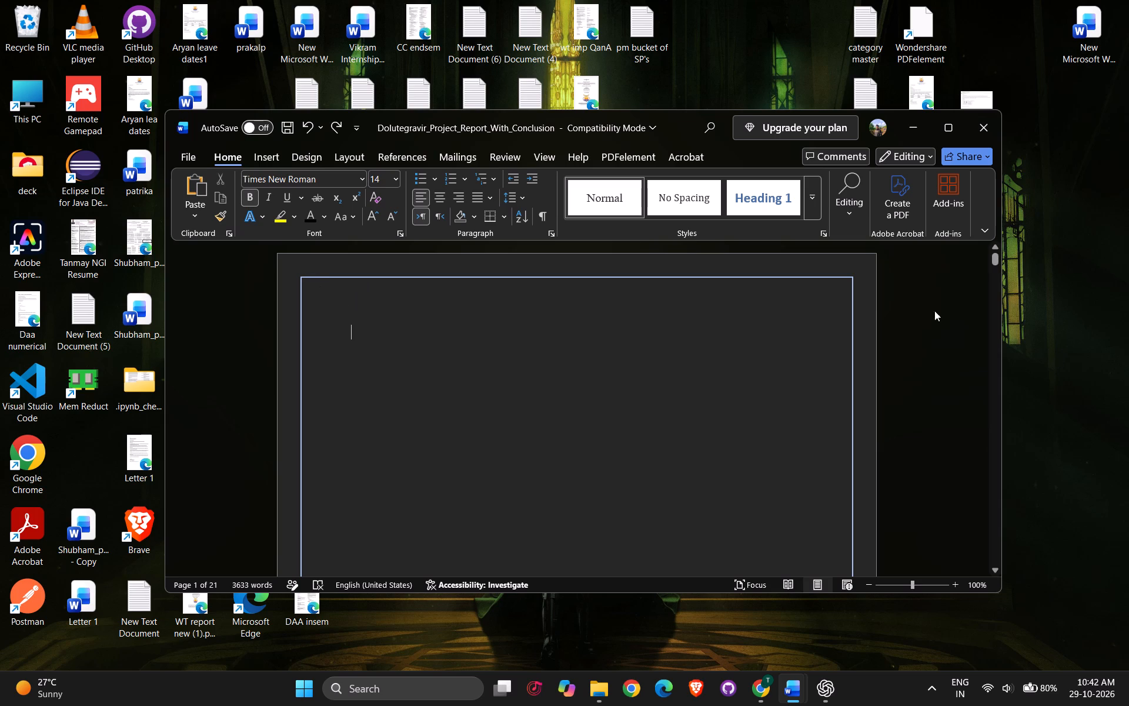
Copy the contents table from the Dolutegravir_Project_Report_With_Perfect_Index document.
{"action": "left_click", "coordinate": [911, 130]}
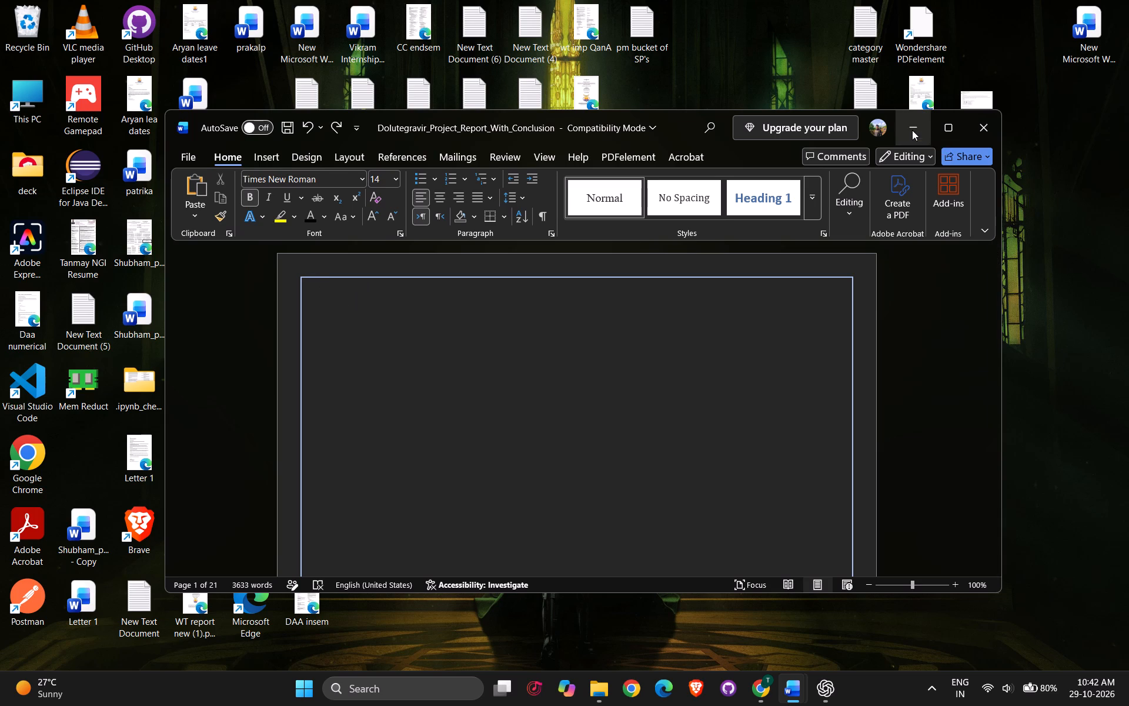
{"action": "left_click", "coordinate": [799, 675]}
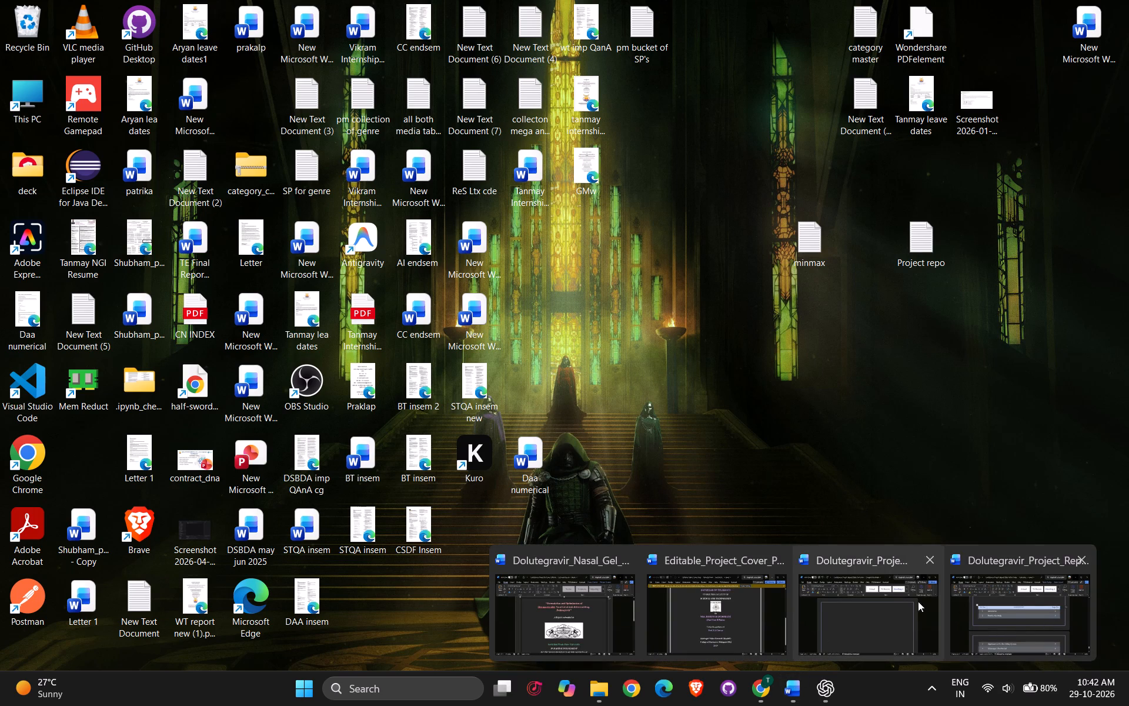
{"action": "left_click", "coordinate": [897, 600]}
{"action": "scroll", "coordinate": [843, 374], "scroll_direction": "down", "scroll_amount": 20}
{"action": "scroll", "coordinate": [843, 374], "scroll_direction": "down", "scroll_amount": 6}
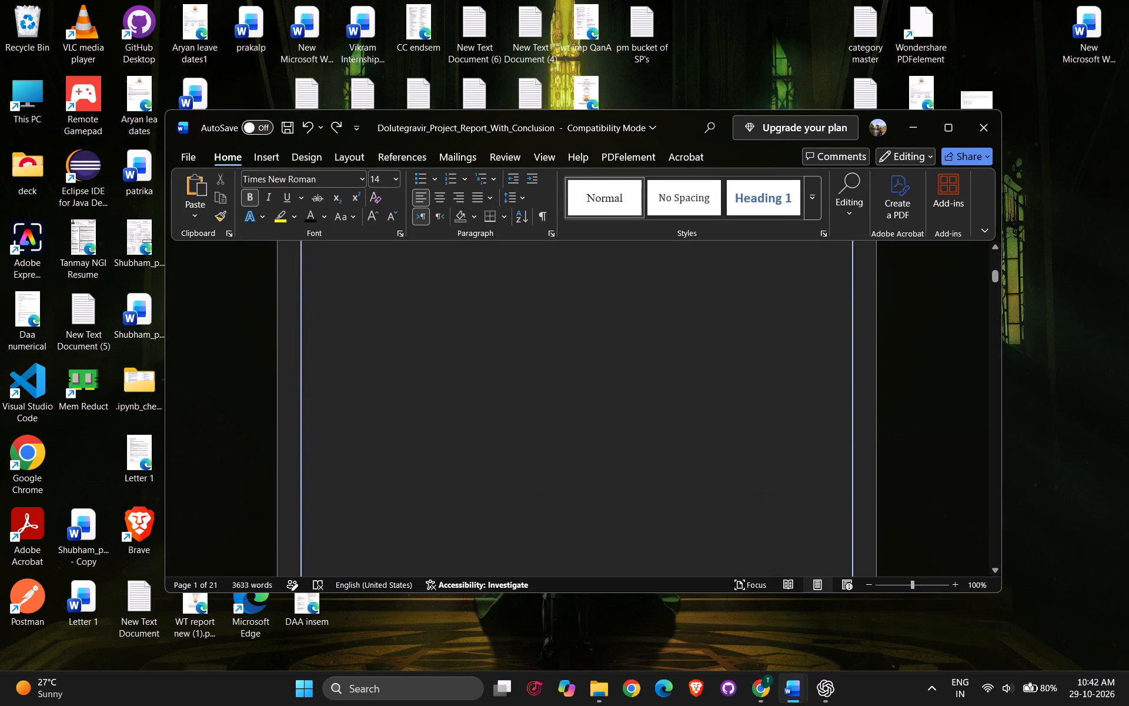
{"action": "scroll", "coordinate": [843, 374], "scroll_direction": "down", "scroll_amount": 17}
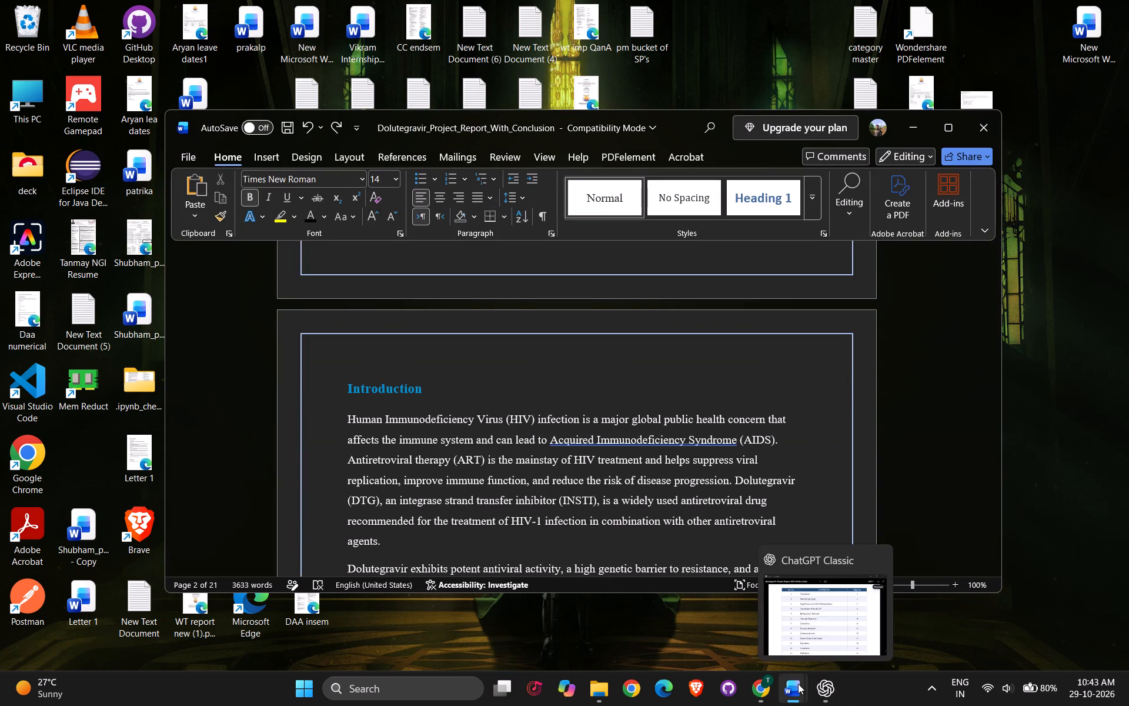
{"action": "left_click", "coordinate": [1003, 622]}
{"action": "right_click", "coordinate": [540, 366]}
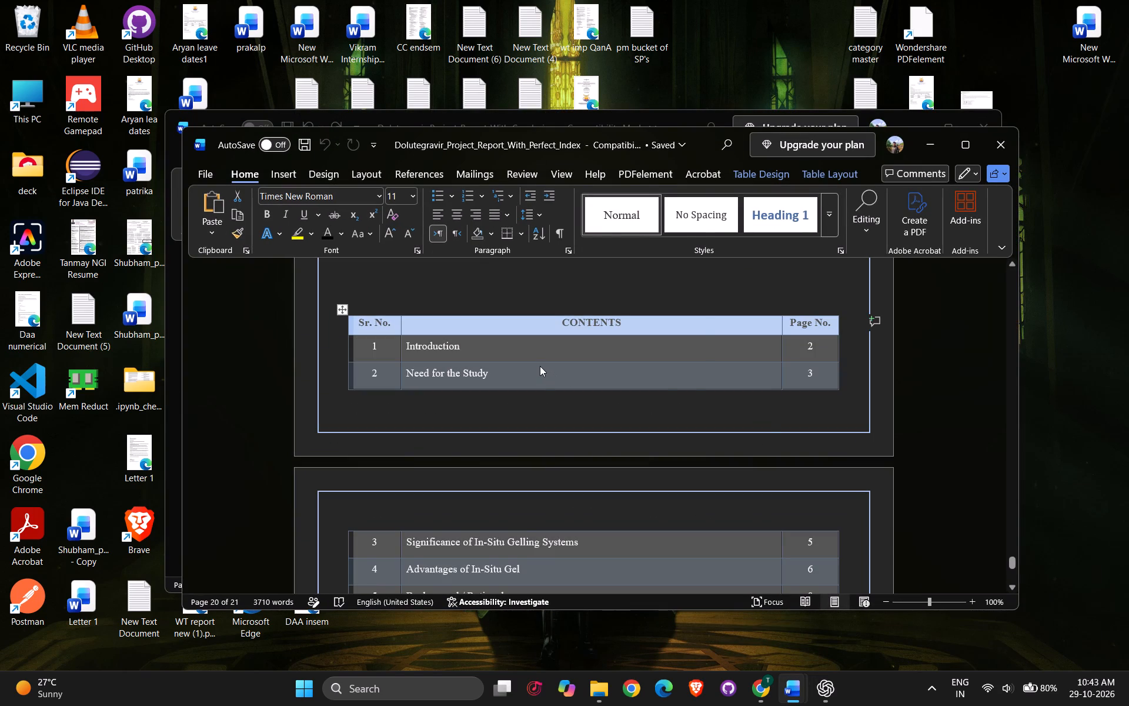
{"action": "key", "text": "ctrl+c"}
{"action": "left_click", "coordinate": [513, 362]}
{"action": "key", "text": "ctrl+c"}
Paste the contents table on the blank page before the Introduction in the With_Conclusion report and check its placement.
{"action": "left_click", "coordinate": [914, 144]}
{"action": "scroll", "coordinate": [531, 322], "scroll_direction": "up", "scroll_amount": 4}
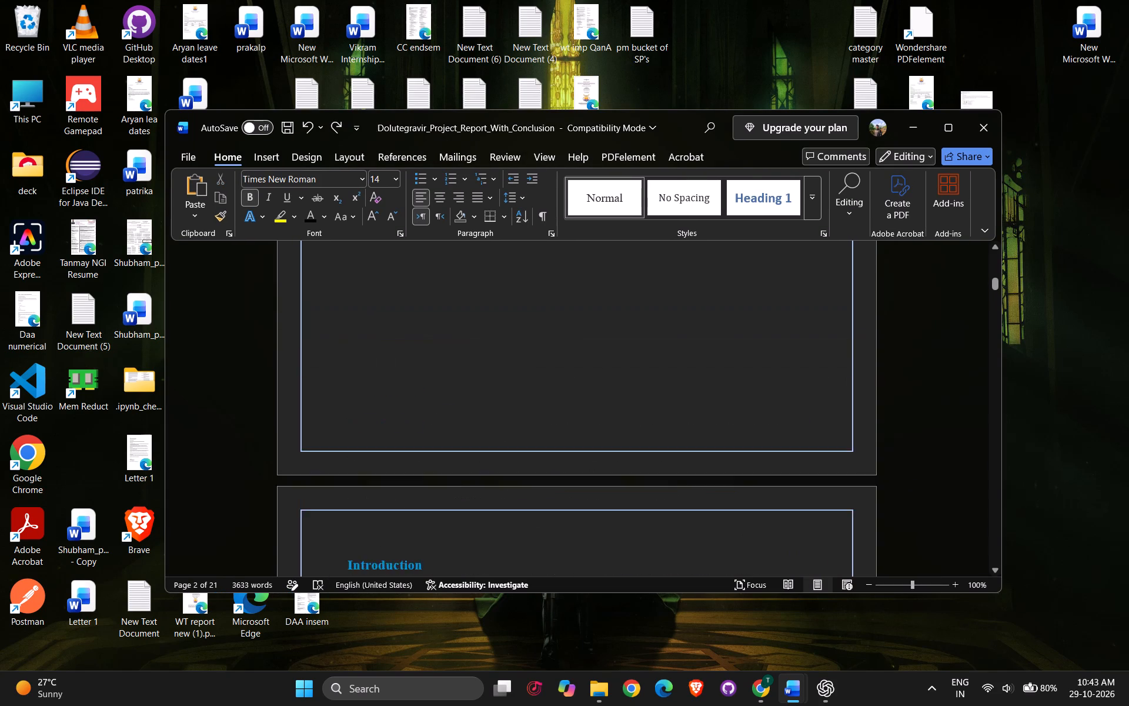
{"action": "scroll", "coordinate": [531, 322], "scroll_direction": "up", "scroll_amount": 14}
{"action": "scroll", "coordinate": [479, 338], "scroll_direction": "up", "scroll_amount": 4}
{"action": "left_click", "coordinate": [462, 349]}
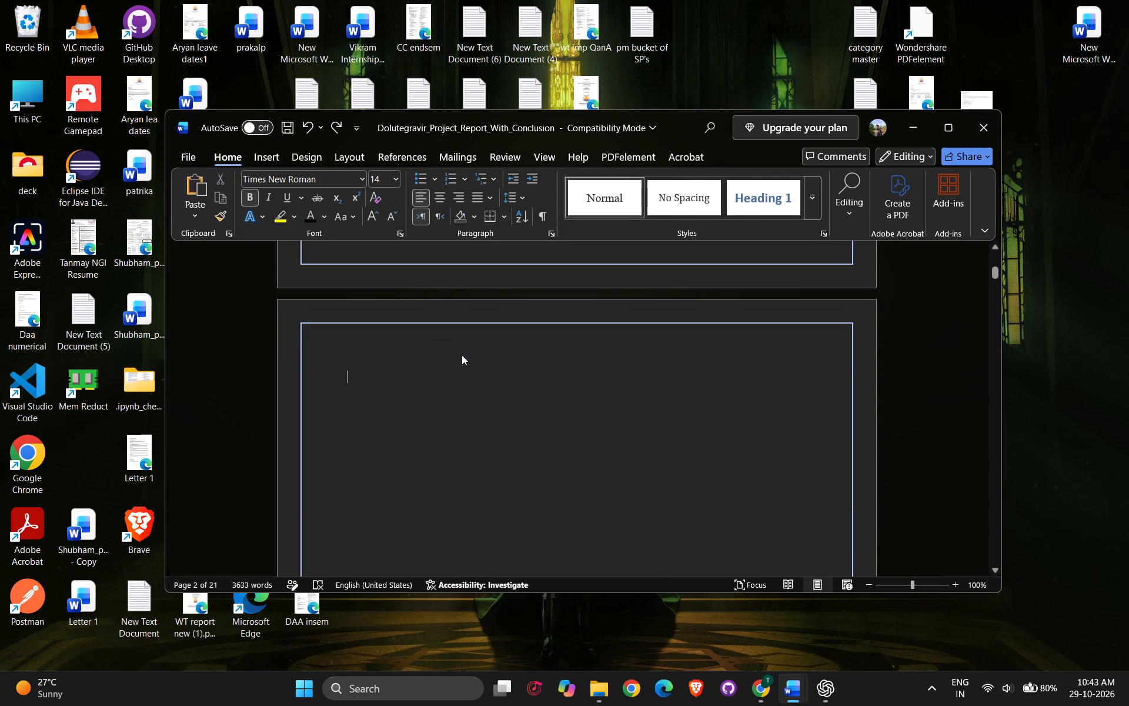
{"action": "key", "text": "ctrl+v"}
{"action": "scroll", "coordinate": [465, 359], "scroll_direction": "down", "scroll_amount": 20}
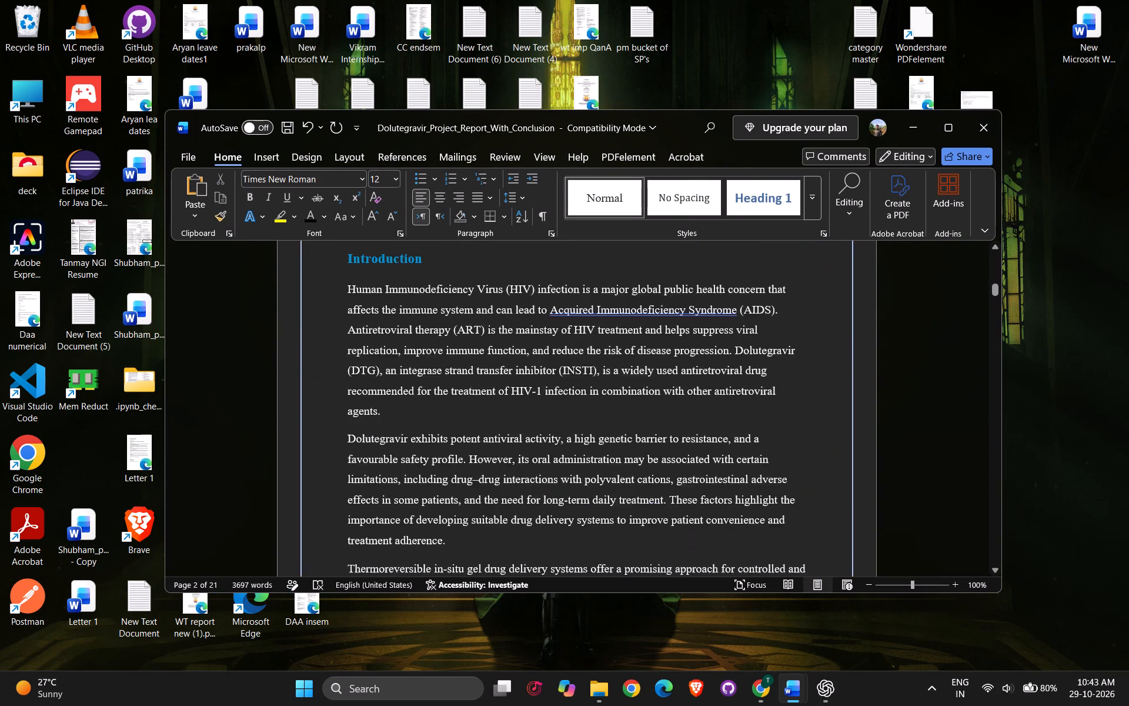
{"action": "scroll", "coordinate": [475, 365], "scroll_direction": "up", "scroll_amount": 20}
{"action": "scroll", "coordinate": [475, 365], "scroll_direction": "up", "scroll_amount": 16}
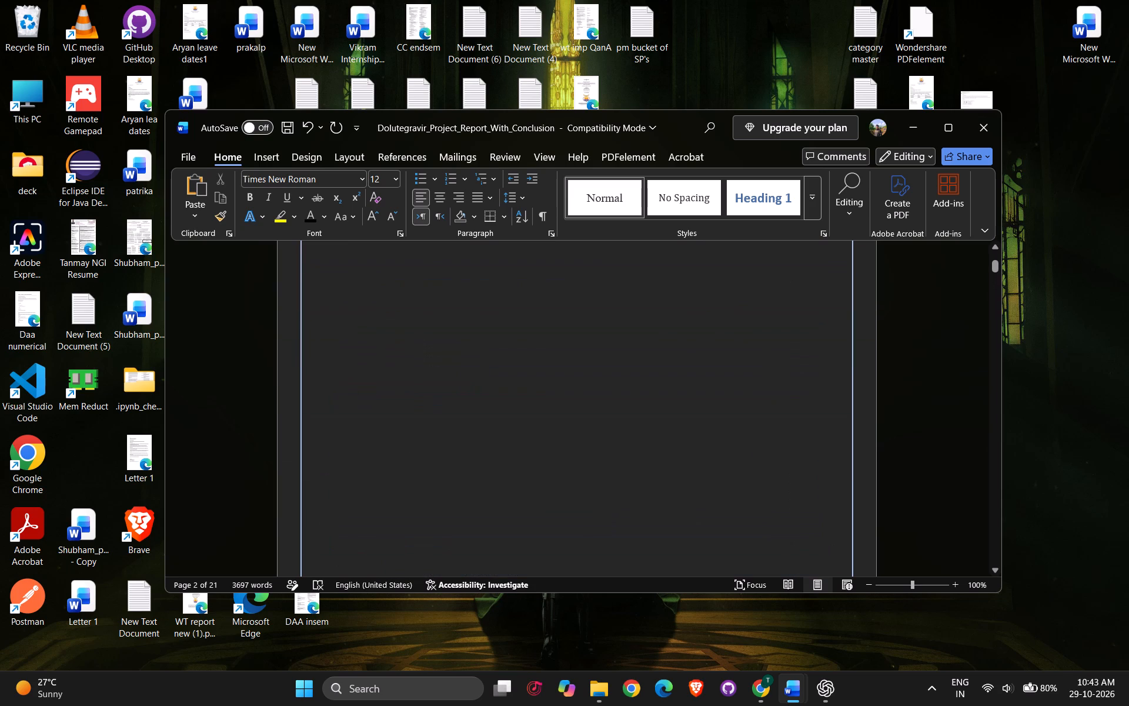
{"action": "scroll", "coordinate": [488, 358], "scroll_direction": "up", "scroll_amount": 6}
{"action": "scroll", "coordinate": [405, 358], "scroll_direction": "up", "scroll_amount": 3}
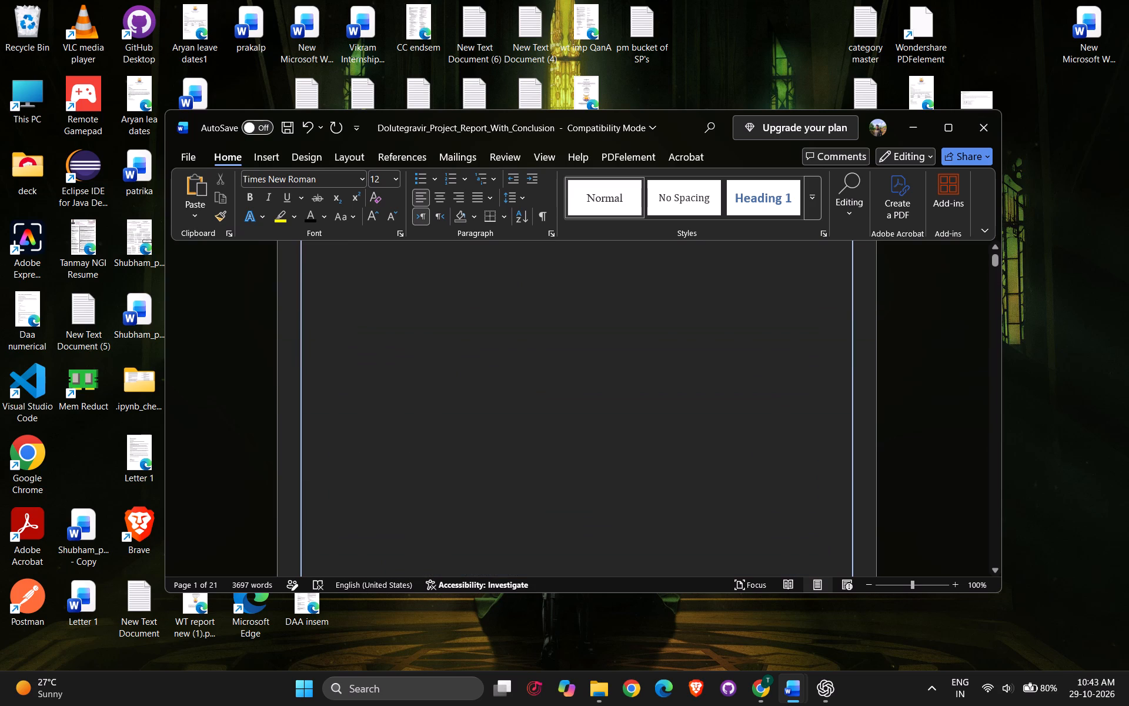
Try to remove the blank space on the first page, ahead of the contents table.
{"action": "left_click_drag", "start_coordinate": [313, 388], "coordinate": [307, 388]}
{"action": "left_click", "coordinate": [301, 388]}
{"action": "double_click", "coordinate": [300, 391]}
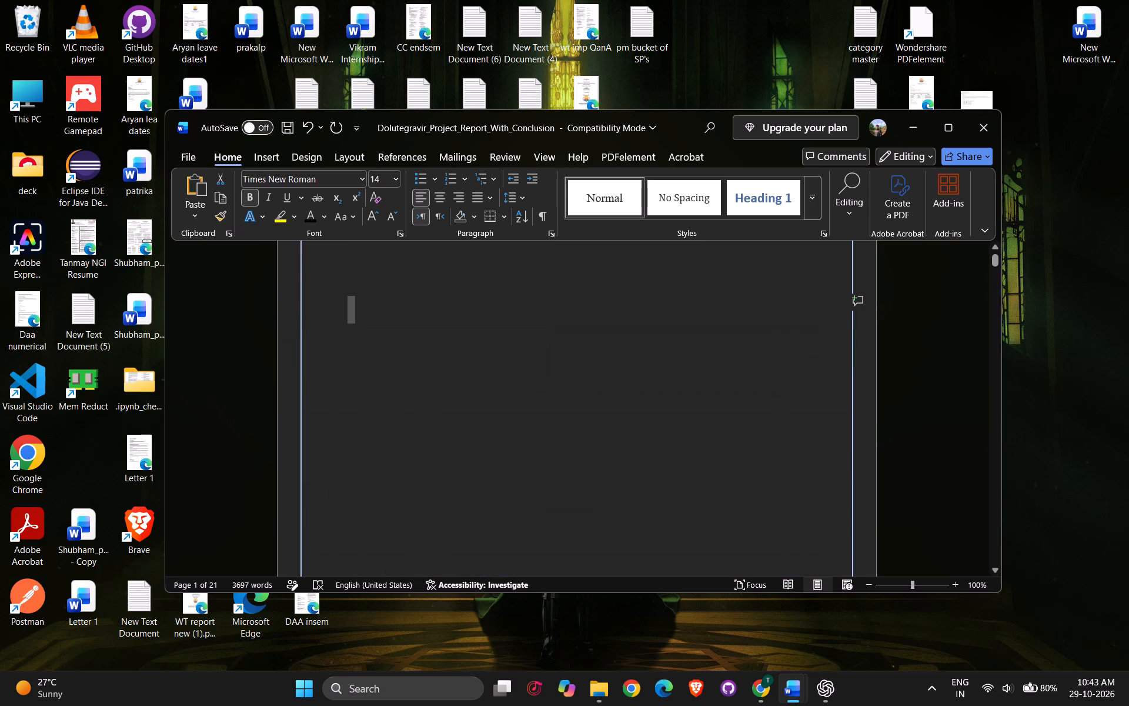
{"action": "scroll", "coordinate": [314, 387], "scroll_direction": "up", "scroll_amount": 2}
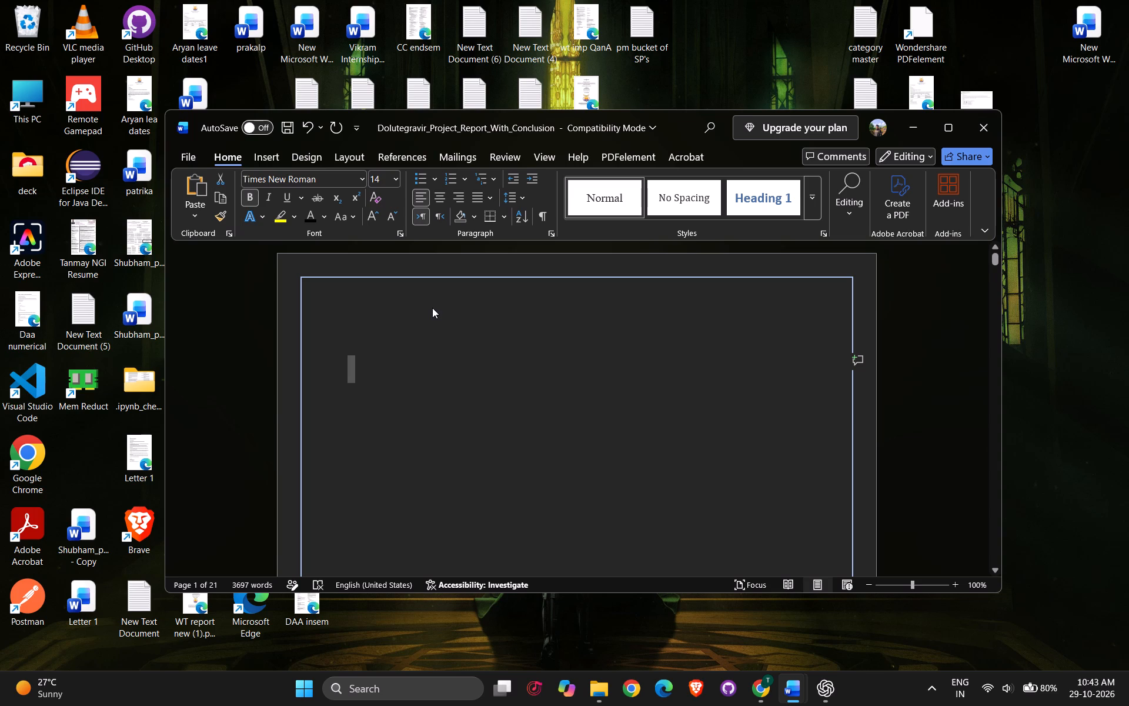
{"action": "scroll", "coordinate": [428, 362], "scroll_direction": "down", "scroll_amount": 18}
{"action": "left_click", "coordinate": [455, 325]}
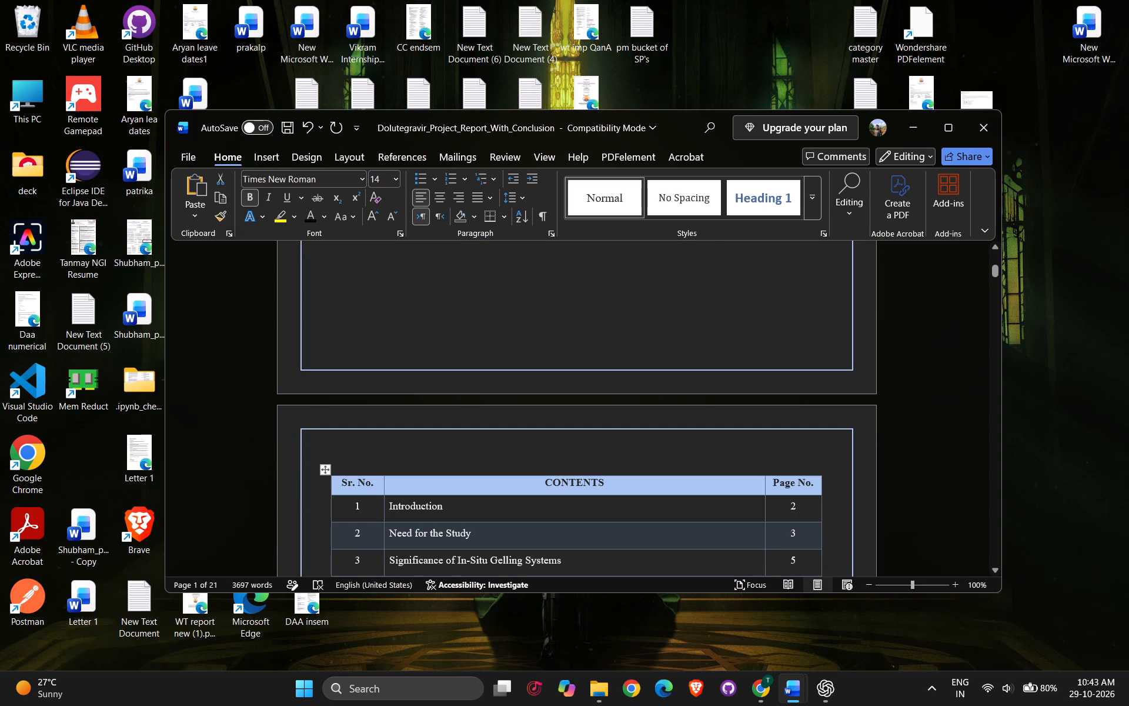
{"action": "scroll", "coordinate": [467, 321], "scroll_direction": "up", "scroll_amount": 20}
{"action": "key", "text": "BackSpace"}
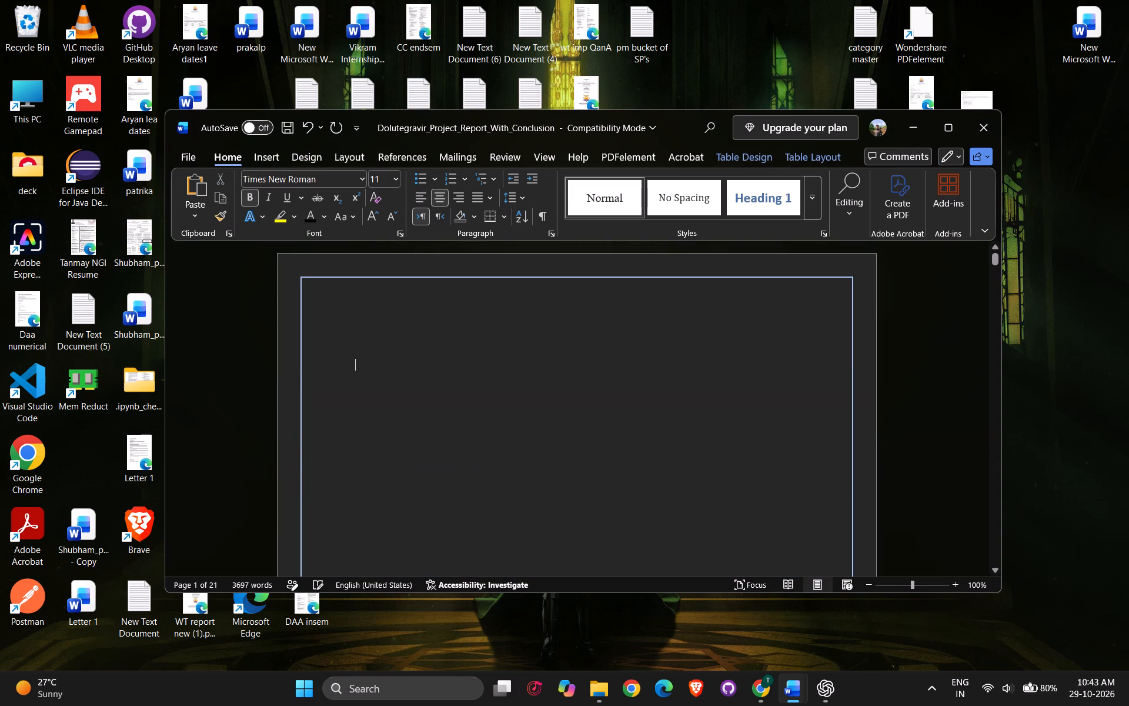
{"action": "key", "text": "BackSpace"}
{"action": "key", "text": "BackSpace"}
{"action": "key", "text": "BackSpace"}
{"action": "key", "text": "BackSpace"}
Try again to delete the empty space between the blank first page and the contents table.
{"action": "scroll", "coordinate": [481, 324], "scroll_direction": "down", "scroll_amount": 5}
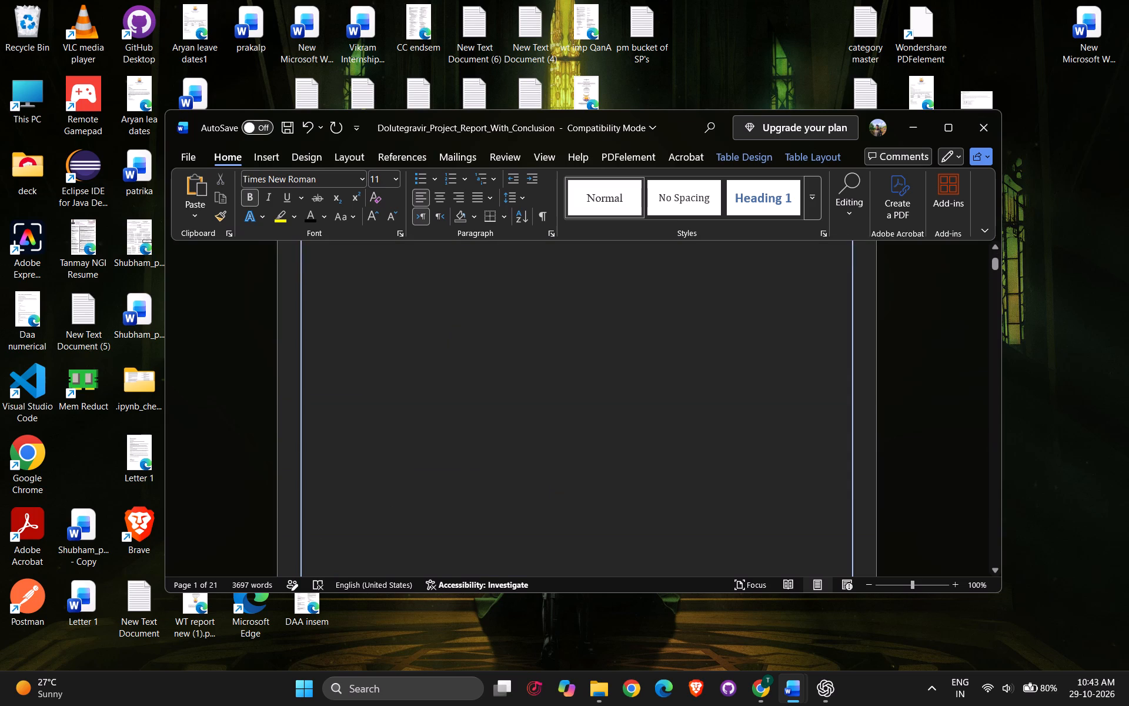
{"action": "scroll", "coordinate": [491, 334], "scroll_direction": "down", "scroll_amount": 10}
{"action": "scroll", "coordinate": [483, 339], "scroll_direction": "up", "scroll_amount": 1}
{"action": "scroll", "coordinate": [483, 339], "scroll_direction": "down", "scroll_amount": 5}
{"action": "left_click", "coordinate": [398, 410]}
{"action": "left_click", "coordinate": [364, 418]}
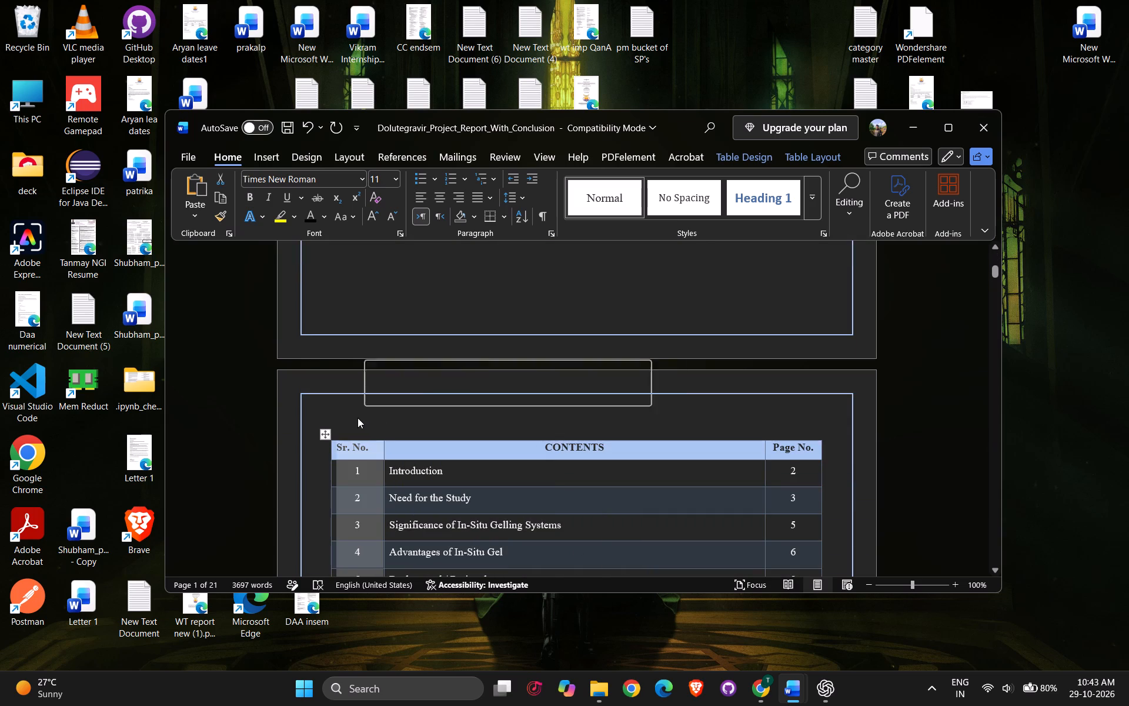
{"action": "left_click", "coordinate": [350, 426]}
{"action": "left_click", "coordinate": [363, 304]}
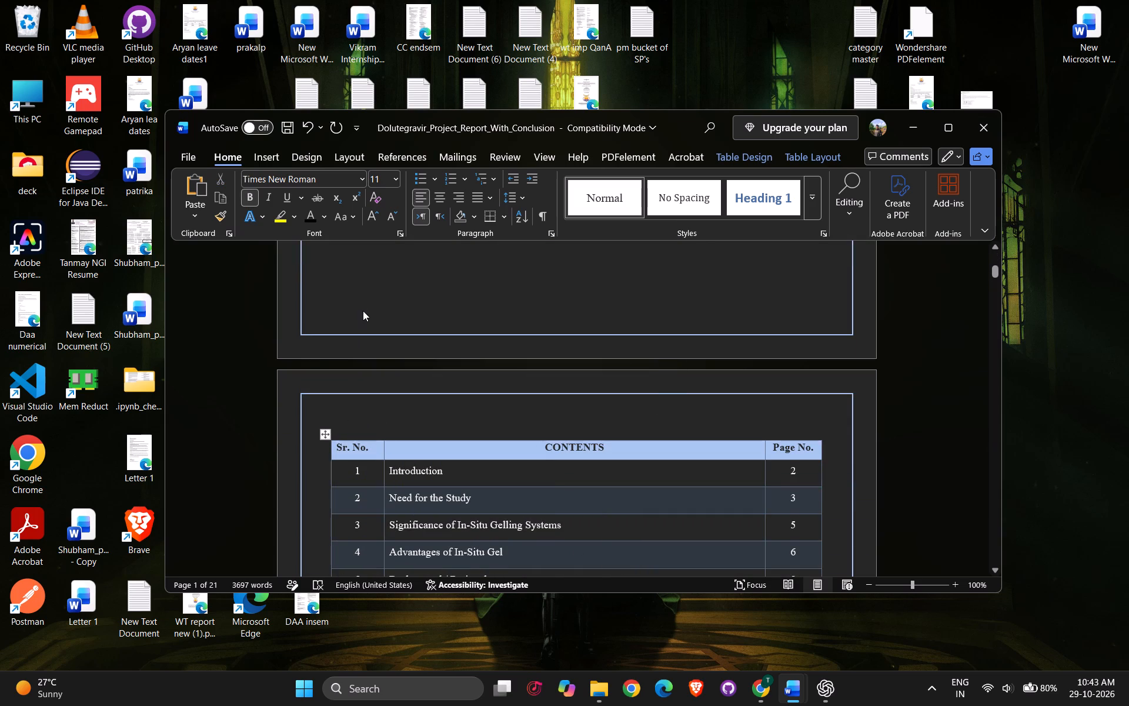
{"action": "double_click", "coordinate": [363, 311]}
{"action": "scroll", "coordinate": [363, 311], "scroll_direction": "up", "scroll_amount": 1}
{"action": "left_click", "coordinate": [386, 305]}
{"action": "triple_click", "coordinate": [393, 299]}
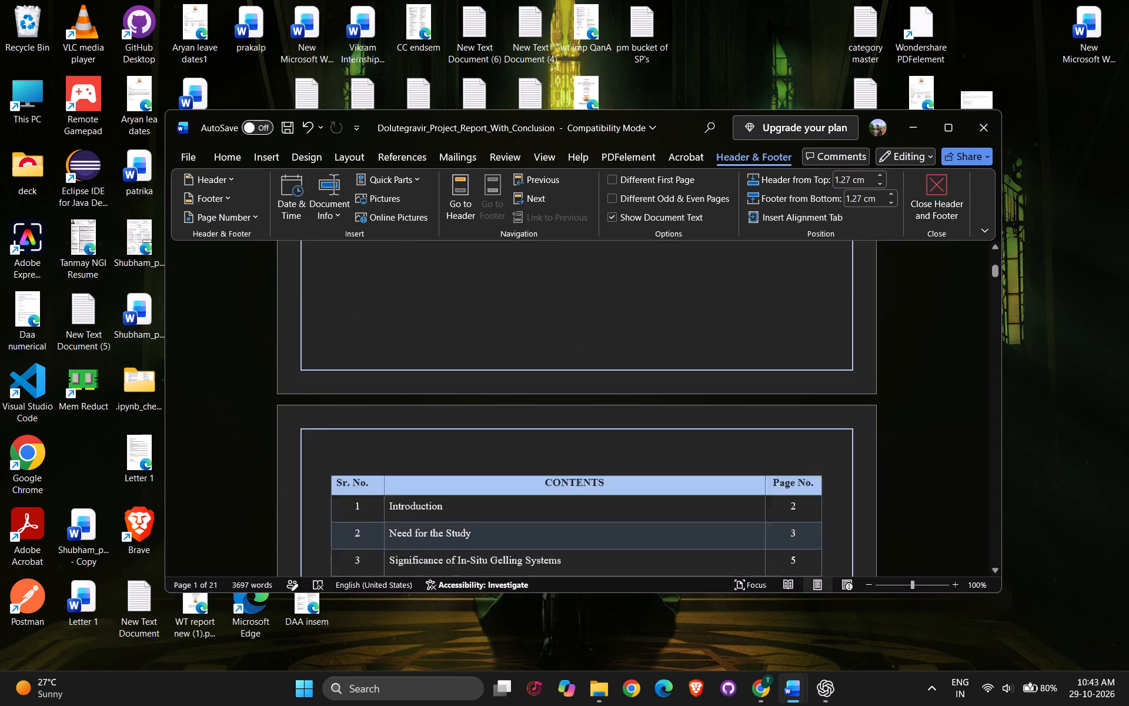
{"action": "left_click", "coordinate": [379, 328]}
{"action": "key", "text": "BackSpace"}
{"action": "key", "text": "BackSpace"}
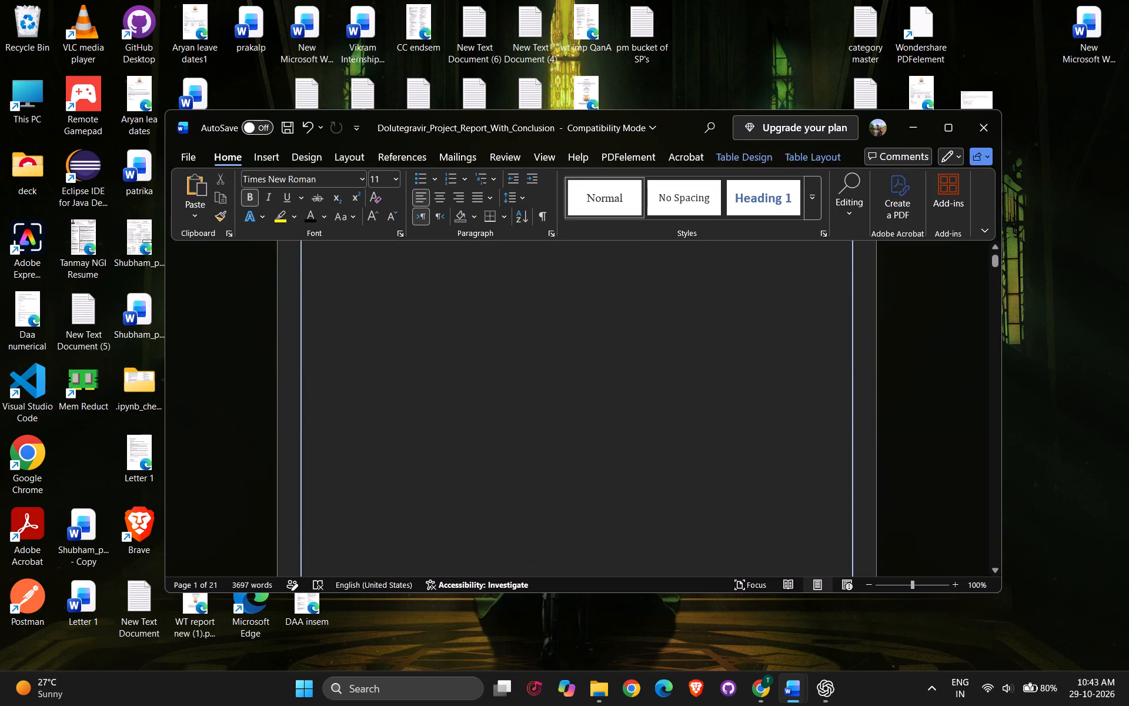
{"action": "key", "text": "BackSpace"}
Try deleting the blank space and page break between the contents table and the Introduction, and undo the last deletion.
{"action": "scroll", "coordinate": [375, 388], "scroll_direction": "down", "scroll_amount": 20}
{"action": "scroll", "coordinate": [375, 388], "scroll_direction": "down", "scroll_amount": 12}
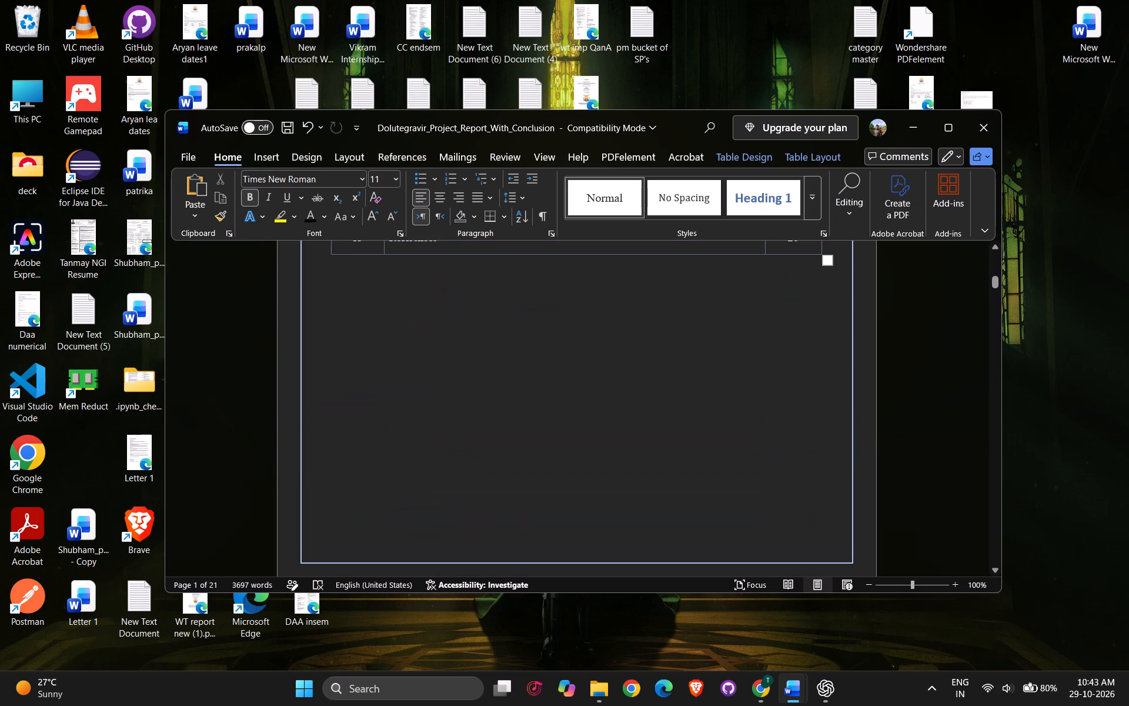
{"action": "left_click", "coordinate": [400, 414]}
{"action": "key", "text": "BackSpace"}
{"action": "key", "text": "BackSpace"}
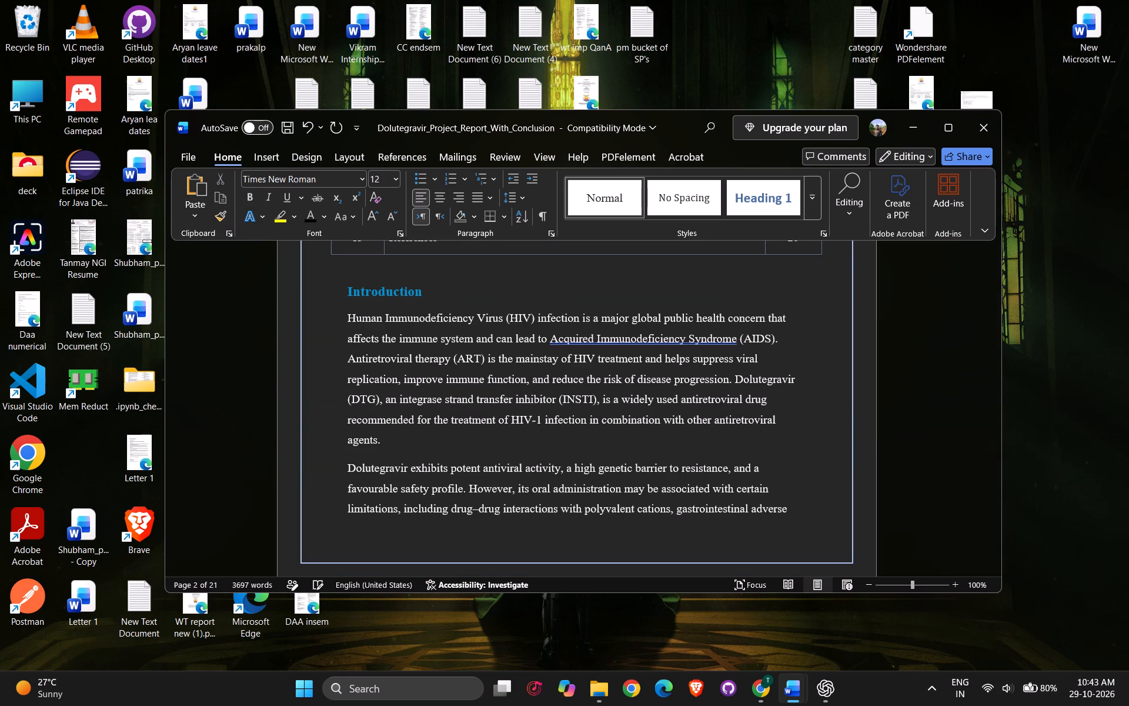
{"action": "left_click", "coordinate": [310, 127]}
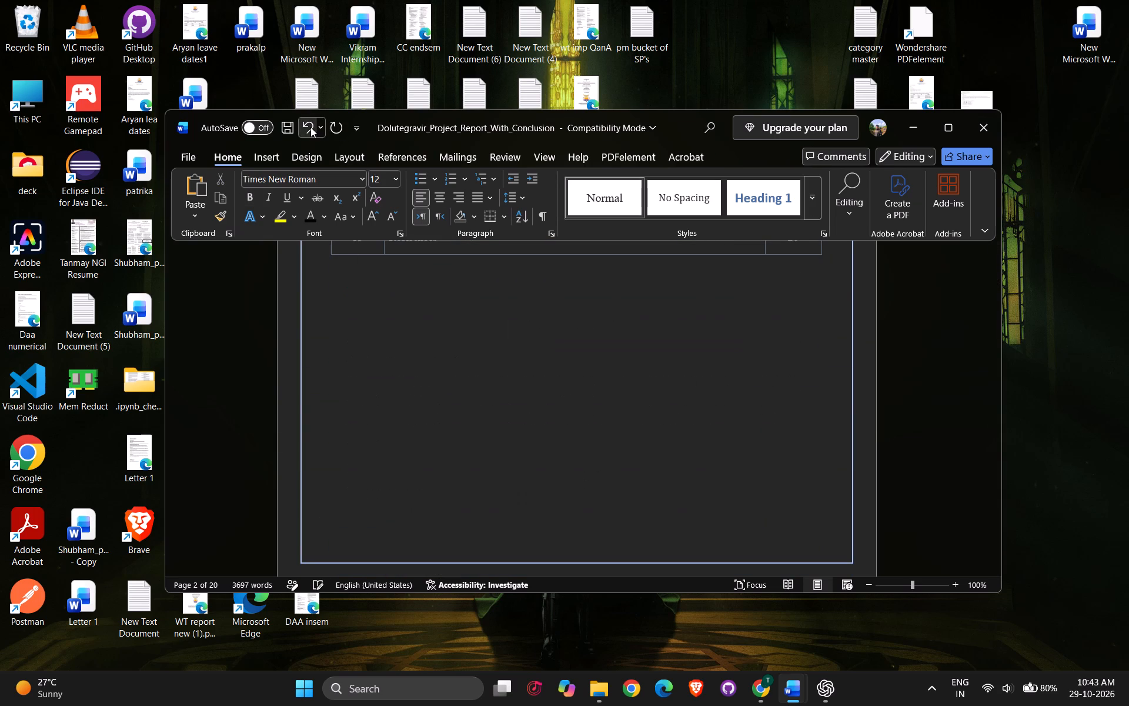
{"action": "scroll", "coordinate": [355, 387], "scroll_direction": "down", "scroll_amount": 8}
Move the contents table slightly down and to the right on its page.
{"action": "scroll", "coordinate": [363, 427], "scroll_direction": "up", "scroll_amount": 20}
{"action": "scroll", "coordinate": [363, 427], "scroll_direction": "up", "scroll_amount": 1}
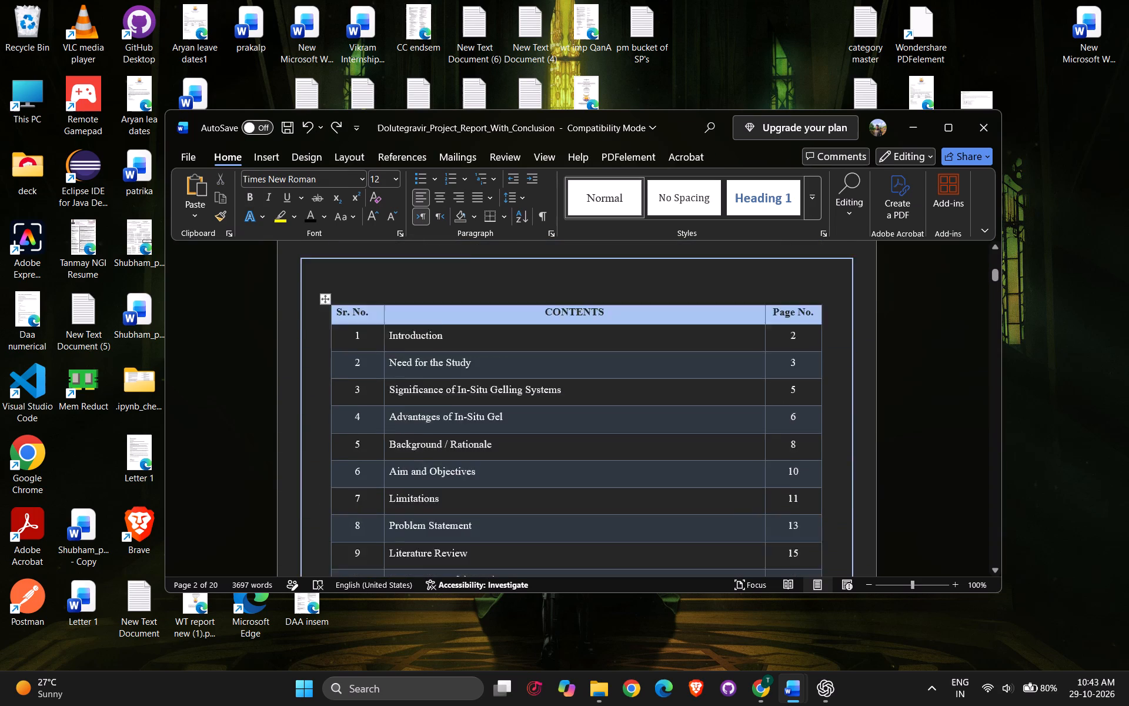
{"action": "scroll", "coordinate": [363, 427], "scroll_direction": "up", "scroll_amount": 2}
{"action": "left_click_drag", "start_coordinate": [322, 406], "coordinate": [323, 426]}
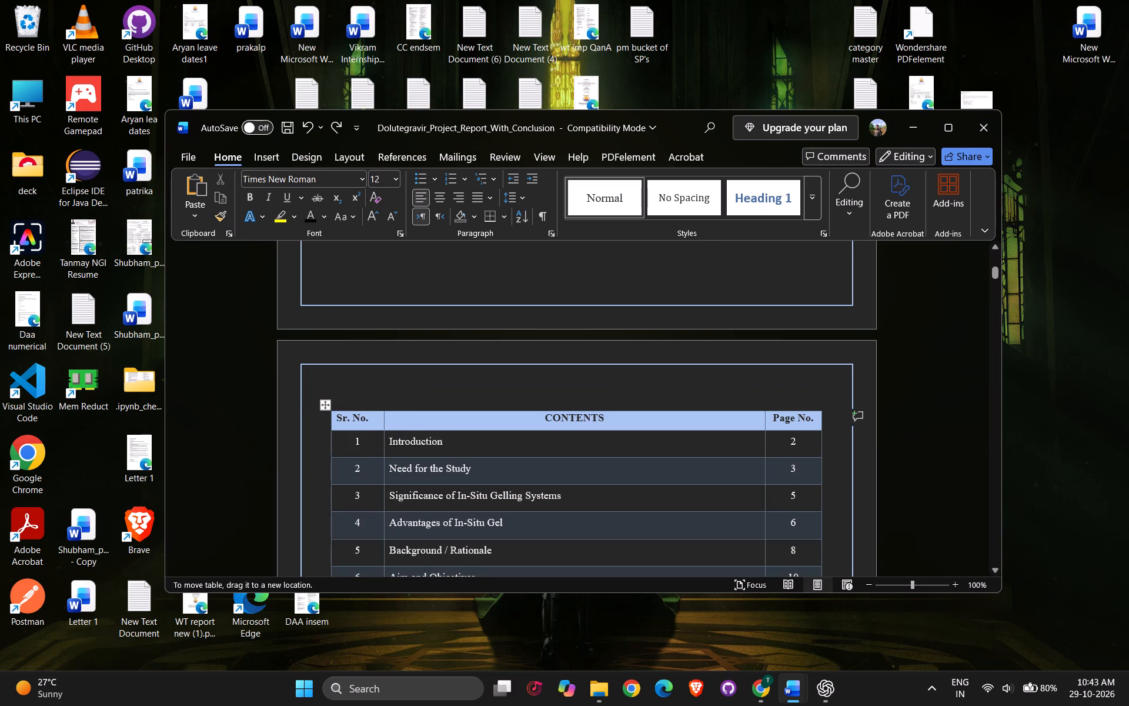
{"action": "left_click_drag", "start_coordinate": [323, 426], "coordinate": [323, 429]}
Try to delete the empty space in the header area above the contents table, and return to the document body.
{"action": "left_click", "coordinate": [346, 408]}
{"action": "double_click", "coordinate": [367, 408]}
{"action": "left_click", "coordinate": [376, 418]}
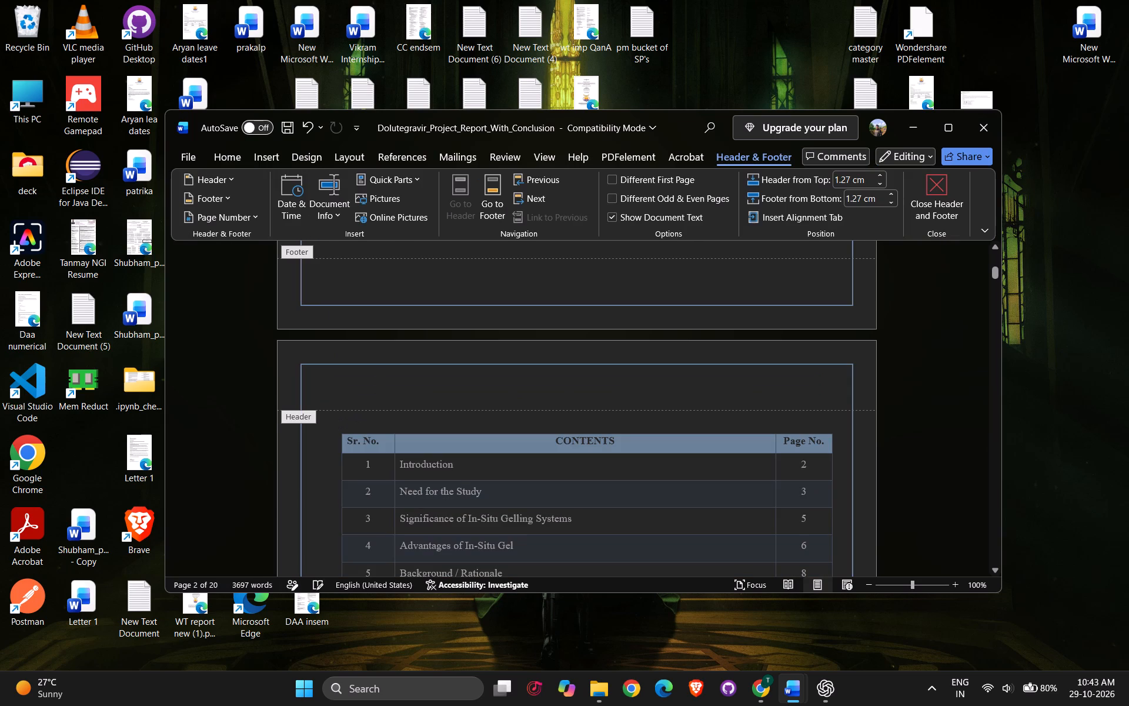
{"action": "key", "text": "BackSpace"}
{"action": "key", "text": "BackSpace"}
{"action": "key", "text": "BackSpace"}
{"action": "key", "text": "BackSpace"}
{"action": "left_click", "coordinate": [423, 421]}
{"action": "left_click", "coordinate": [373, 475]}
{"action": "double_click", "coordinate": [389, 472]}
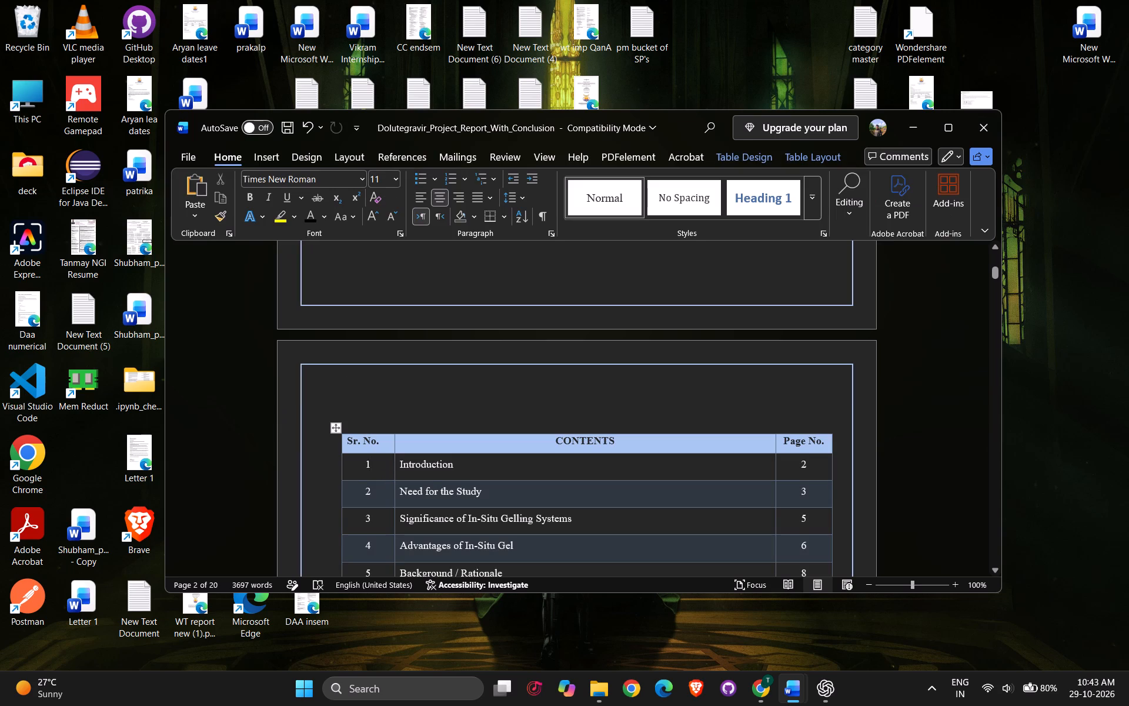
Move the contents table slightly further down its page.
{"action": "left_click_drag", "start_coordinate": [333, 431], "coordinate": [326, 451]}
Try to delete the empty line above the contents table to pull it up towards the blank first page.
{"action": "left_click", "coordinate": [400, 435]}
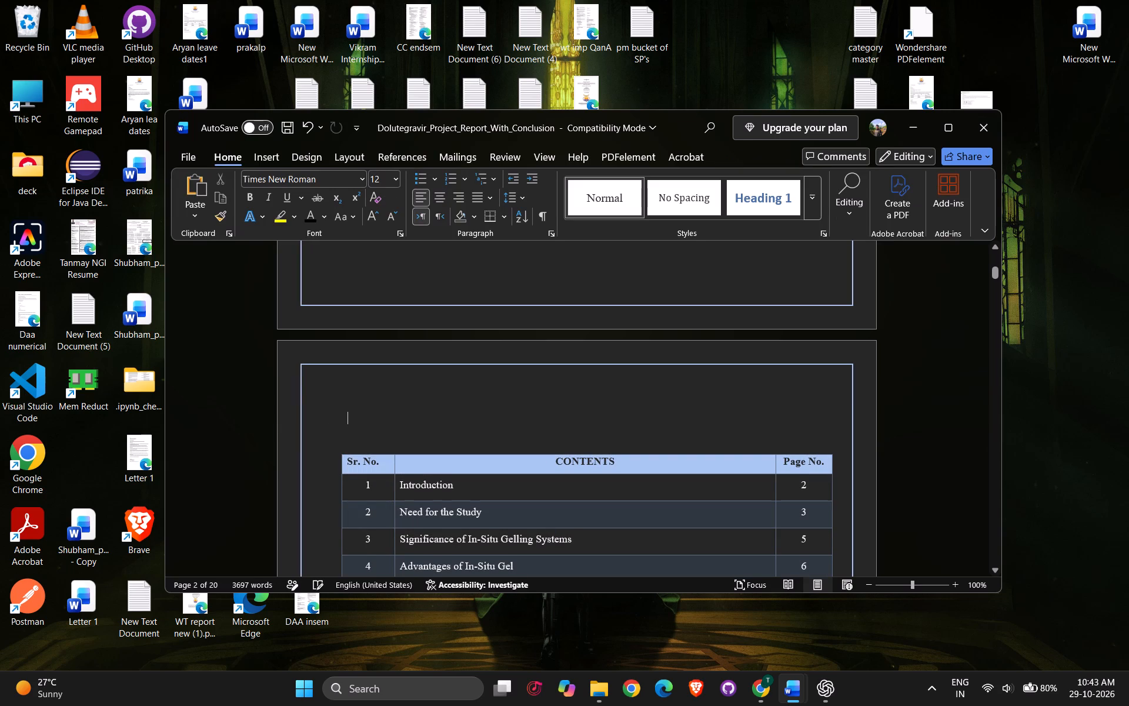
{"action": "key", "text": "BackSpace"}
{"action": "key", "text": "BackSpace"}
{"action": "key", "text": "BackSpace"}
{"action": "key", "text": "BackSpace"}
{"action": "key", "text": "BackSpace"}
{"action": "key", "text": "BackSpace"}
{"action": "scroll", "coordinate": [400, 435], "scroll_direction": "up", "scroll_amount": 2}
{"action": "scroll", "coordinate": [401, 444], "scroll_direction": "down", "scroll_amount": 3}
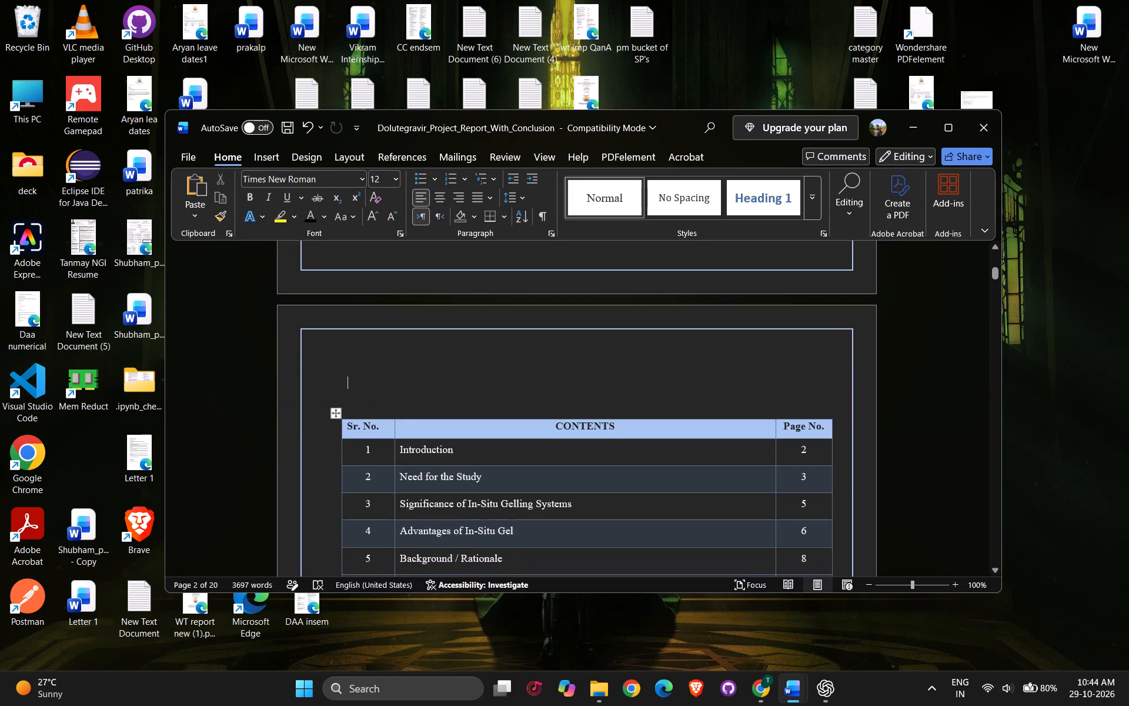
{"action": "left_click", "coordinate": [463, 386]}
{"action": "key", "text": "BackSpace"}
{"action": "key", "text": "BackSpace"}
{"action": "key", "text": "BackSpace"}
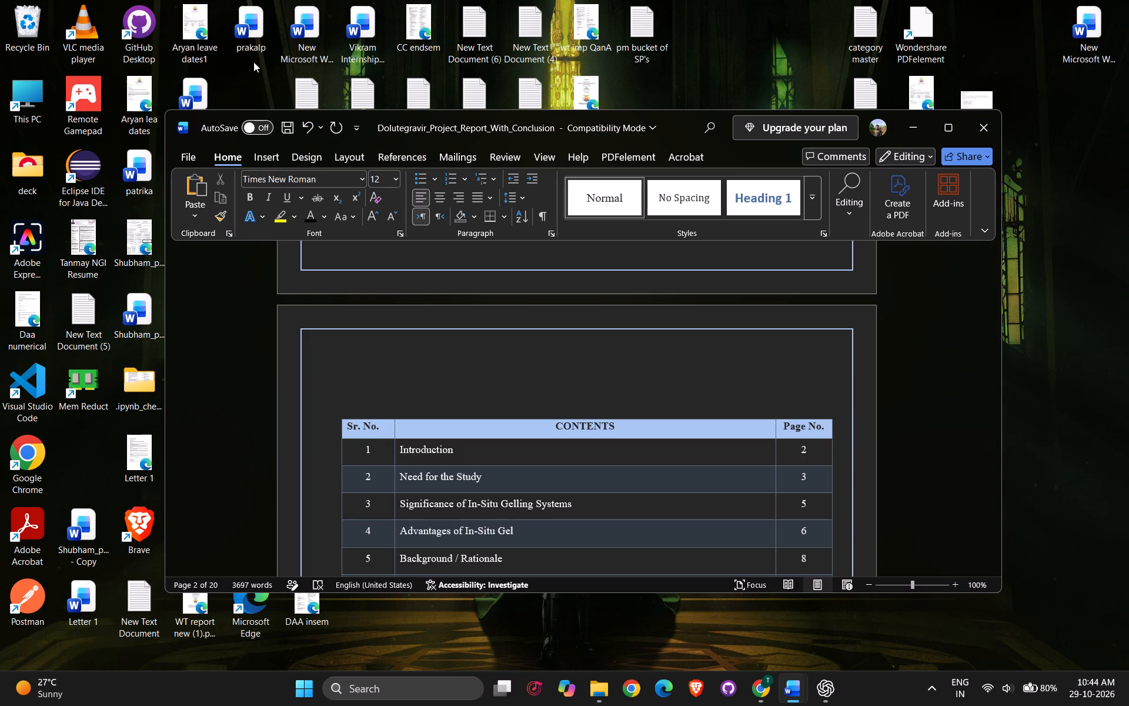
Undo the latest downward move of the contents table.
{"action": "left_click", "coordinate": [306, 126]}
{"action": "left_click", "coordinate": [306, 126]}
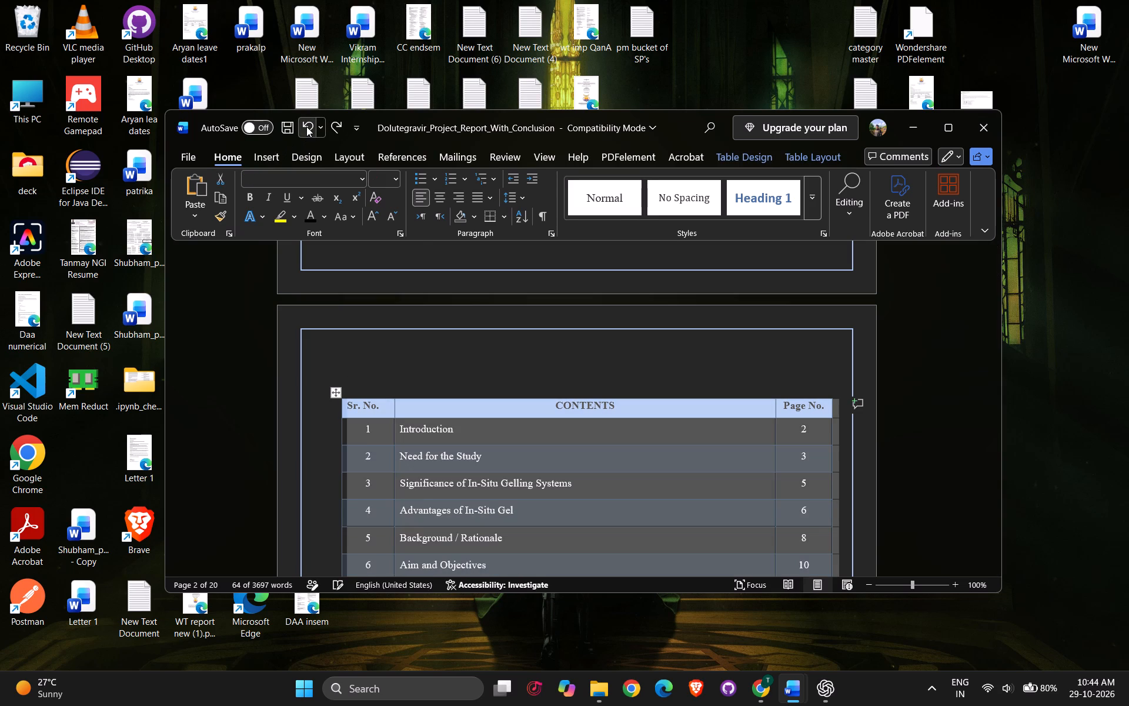
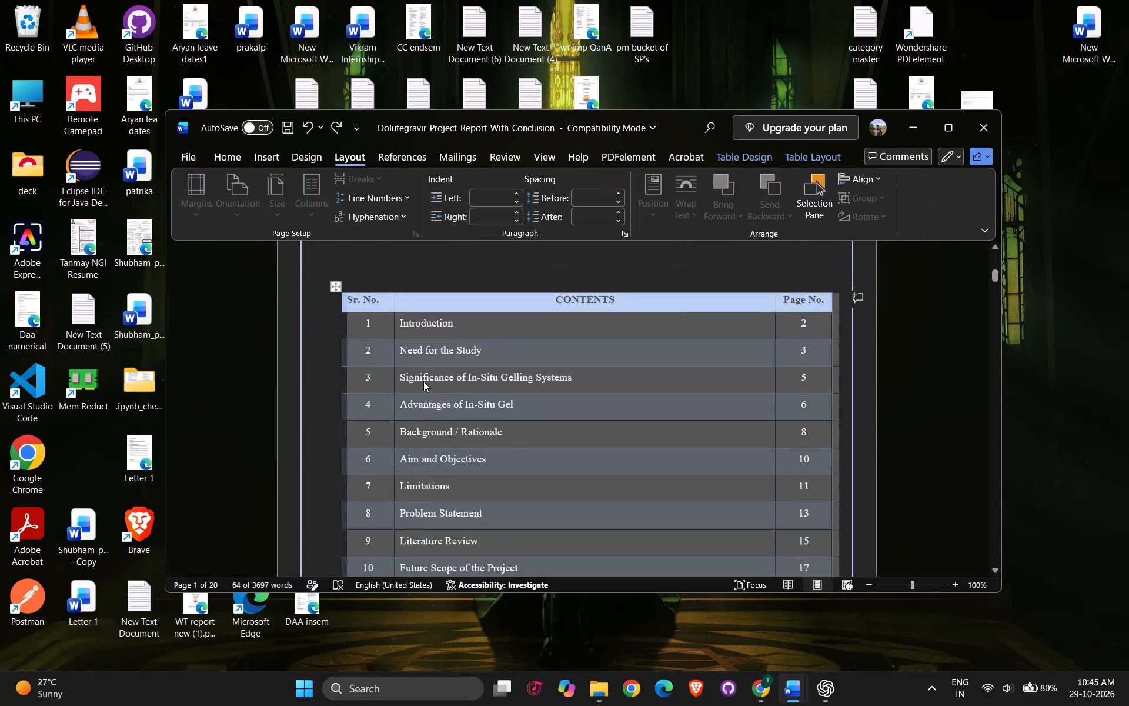
Copy the whole contents table.
{"action": "scroll", "coordinate": [426, 383], "scroll_direction": "up", "scroll_amount": 7}
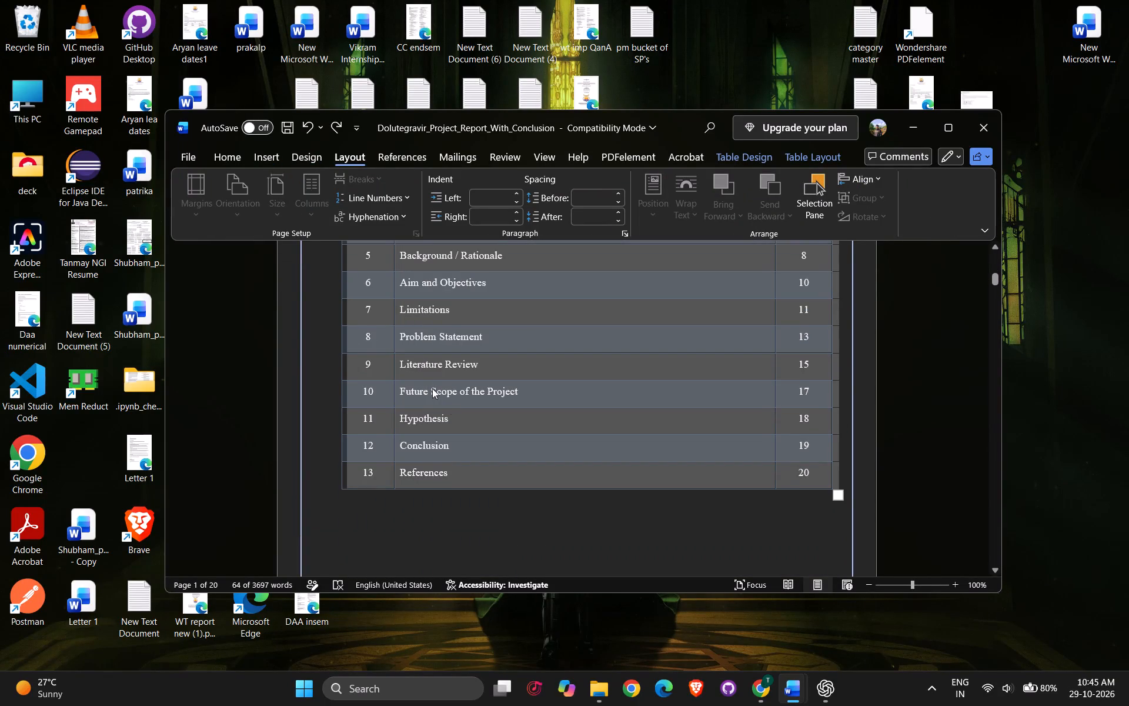
{"action": "key", "text": "ctrl+c"}
Undo the remaining repositioning of the contents table and its insertion before the Introduction.
{"action": "left_click", "coordinate": [298, 117]}
{"action": "left_click", "coordinate": [298, 117]}
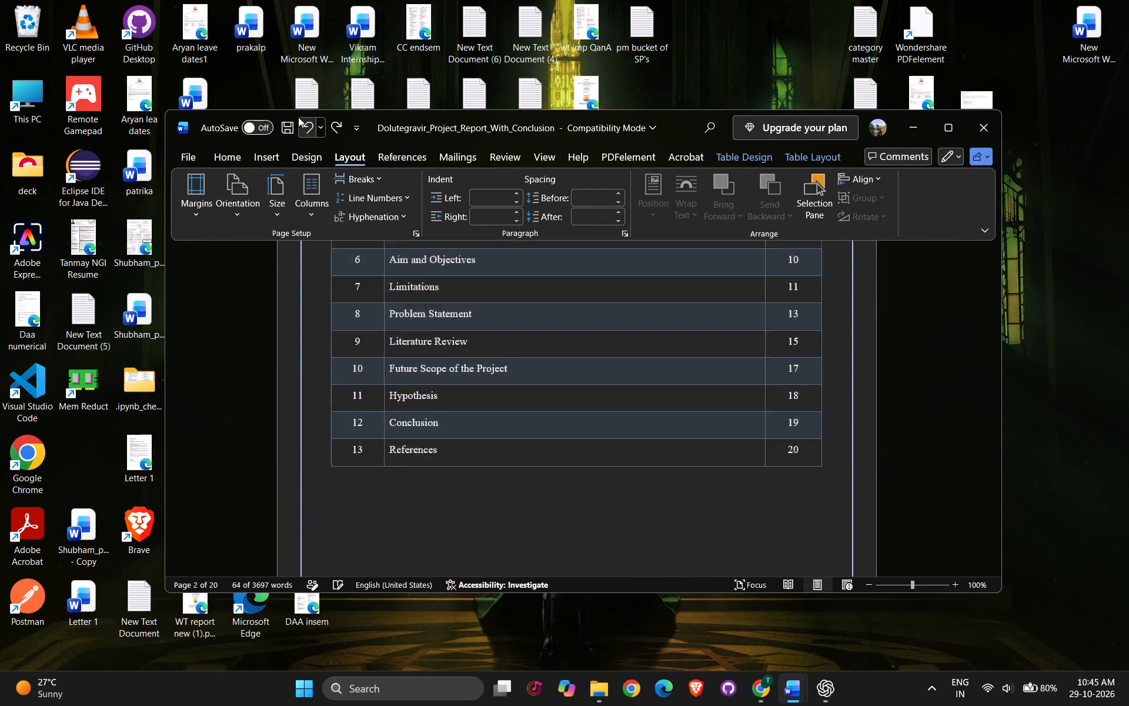
{"action": "left_click", "coordinate": [298, 117]}
{"action": "scroll", "coordinate": [333, 296], "scroll_direction": "down", "scroll_amount": 19}
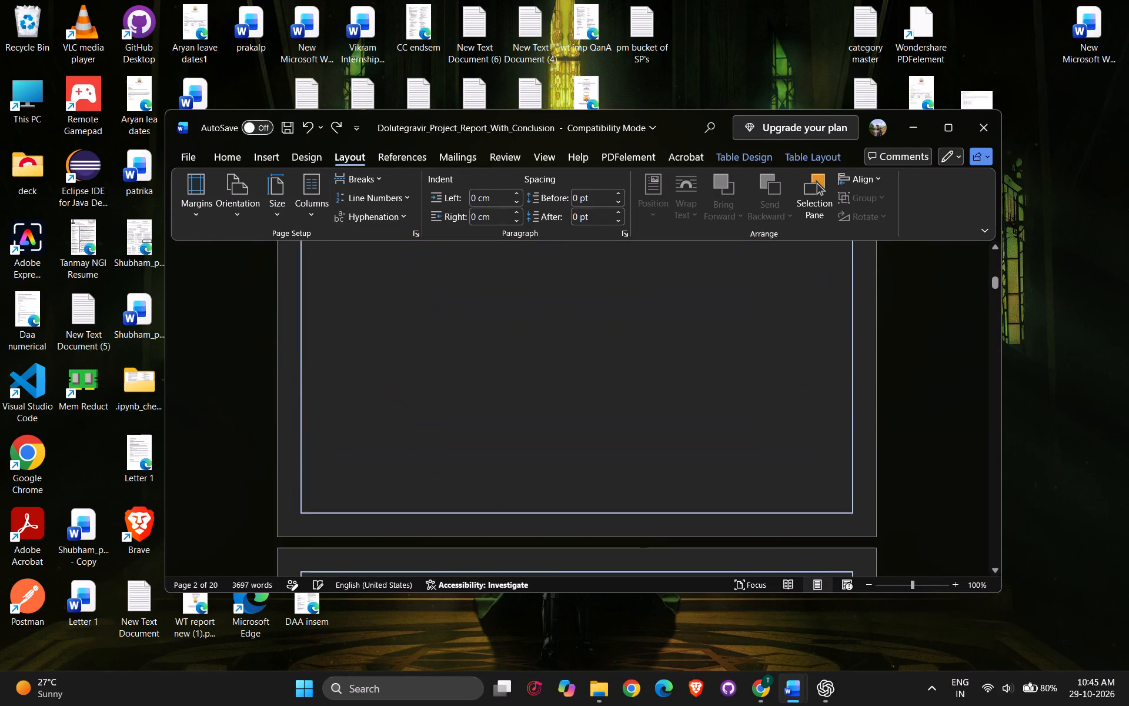
{"action": "scroll", "coordinate": [333, 304], "scroll_direction": "down", "scroll_amount": 5}
{"action": "scroll", "coordinate": [333, 304], "scroll_direction": "up", "scroll_amount": 20}
{"action": "scroll", "coordinate": [333, 304], "scroll_direction": "up", "scroll_amount": 16}
{"action": "scroll", "coordinate": [334, 302], "scroll_direction": "down", "scroll_amount": 7}
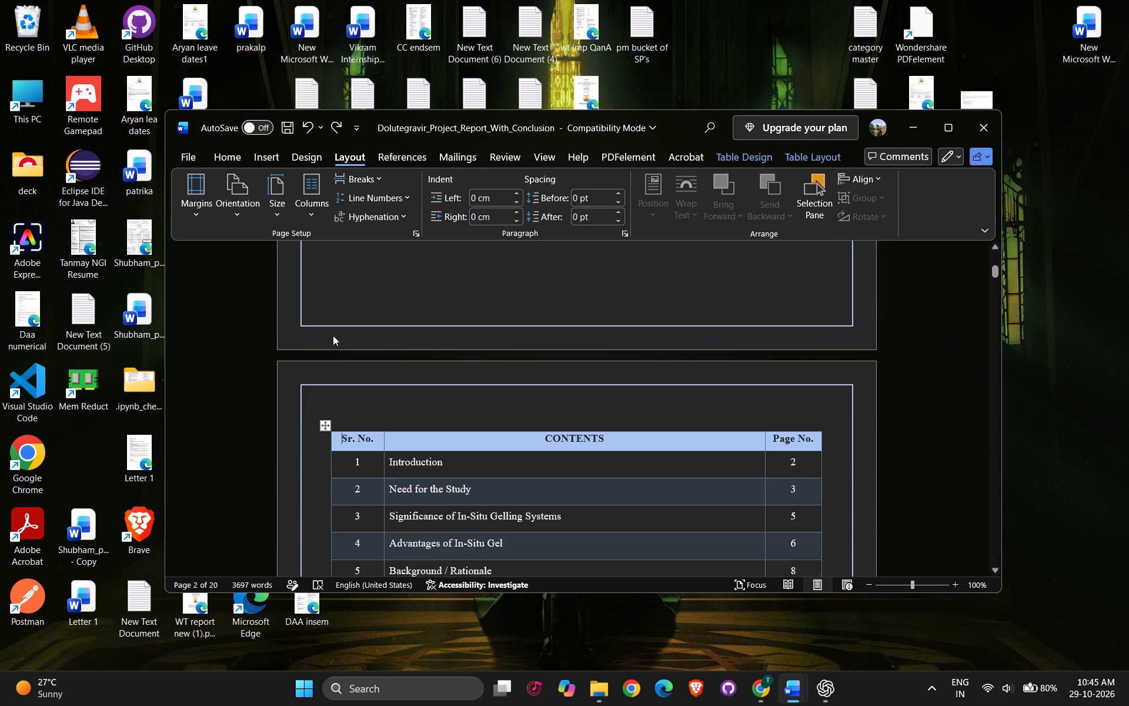
{"action": "left_click", "coordinate": [307, 127]}
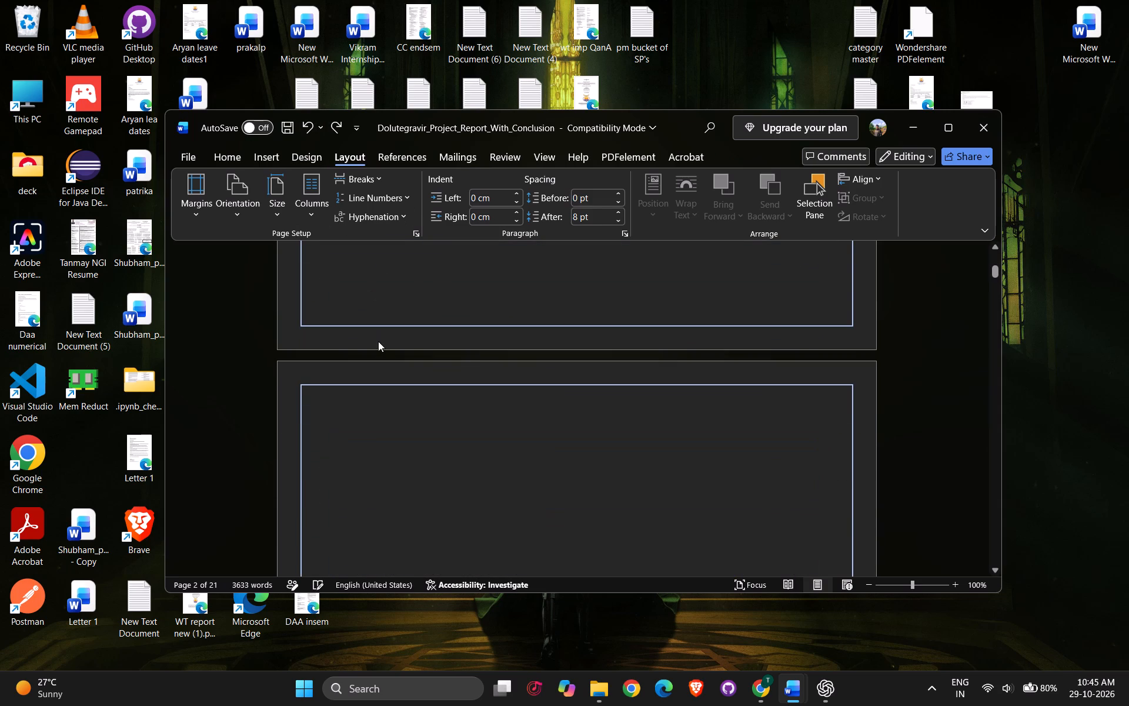
Delete the blank pages and empty lines before the Introduction heading so it starts the first page.
{"action": "key", "text": "BackSpace"}
{"action": "key", "text": "BackSpace"}
{"action": "key", "text": "BackSpace"}
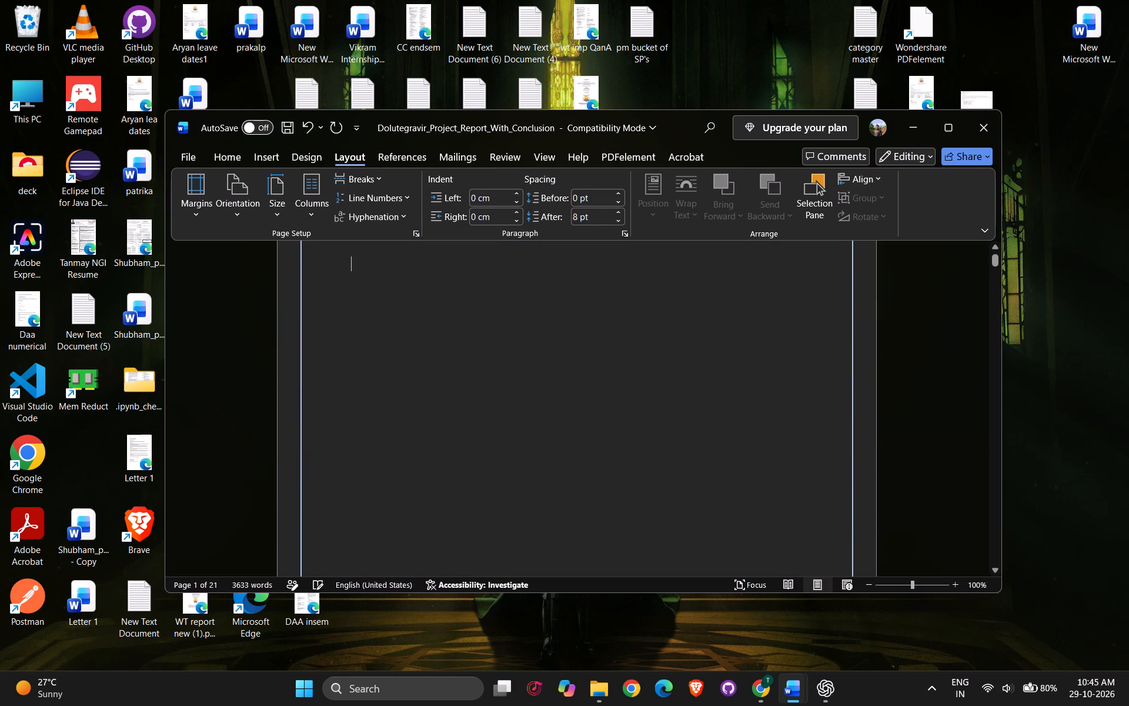
{"action": "scroll", "coordinate": [378, 341], "scroll_direction": "down", "scroll_amount": 16}
{"action": "left_click", "coordinate": [345, 486]}
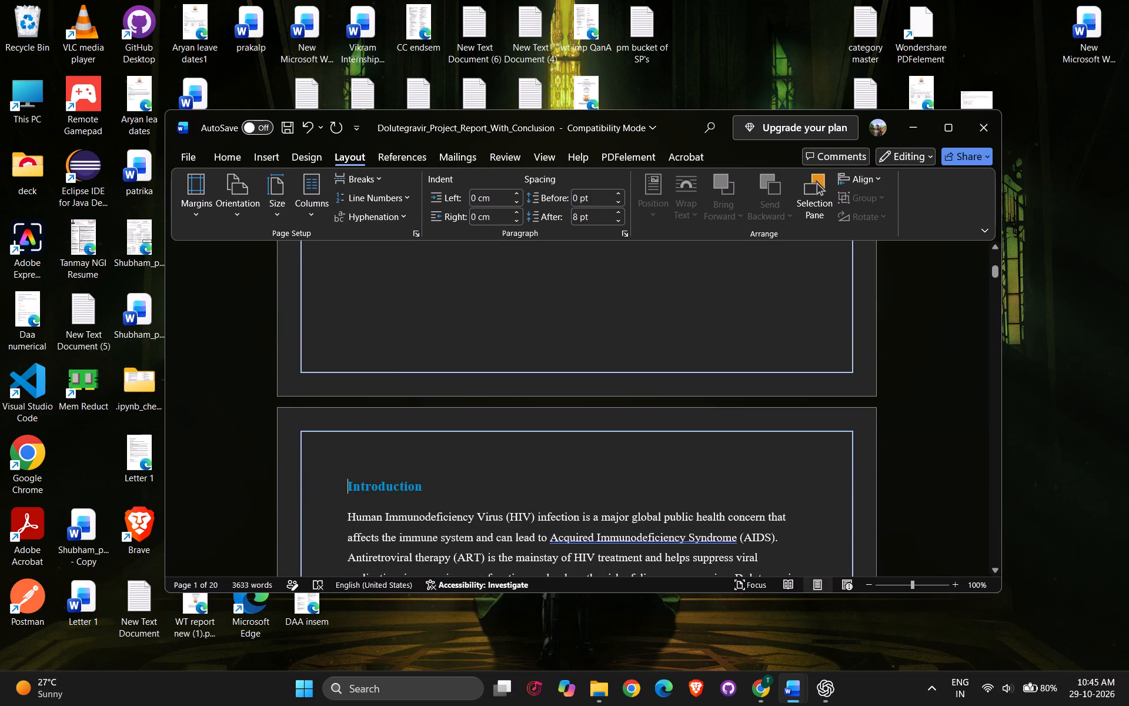
{"action": "key", "text": "BackSpace"}
{"action": "key", "text": "BackSpace"}
{"action": "scroll", "coordinate": [353, 489], "scroll_direction": "up", "scroll_amount": 2}
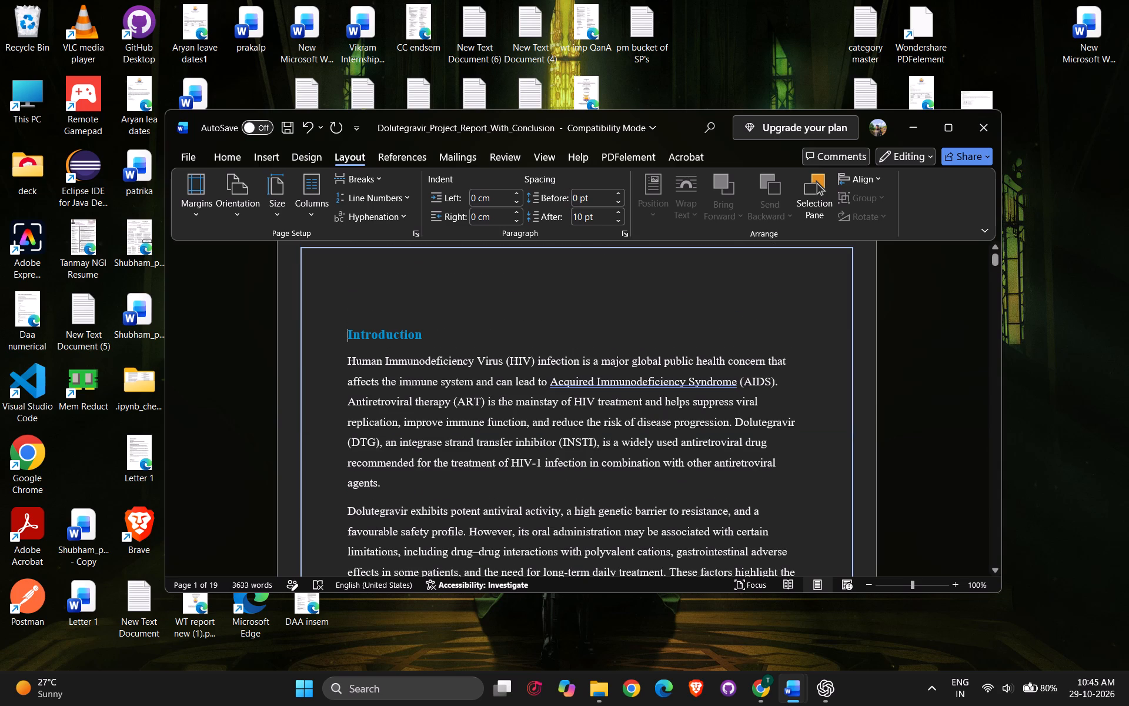
{"action": "key", "text": "BackSpace"}
{"action": "key", "text": "BackSpace"}
{"action": "key", "text": "BackSpace"}
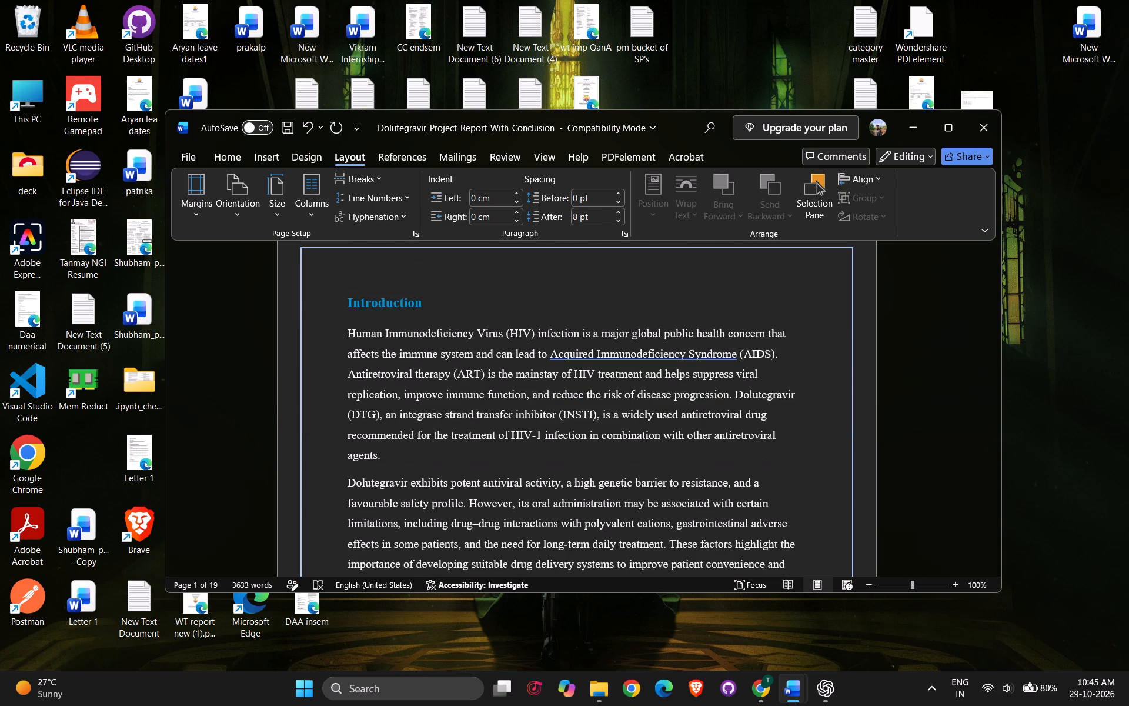
Insert a blank page before the Introduction.
{"action": "scroll", "coordinate": [321, 615], "scroll_direction": "down", "scroll_amount": 17}
{"action": "scroll", "coordinate": [436, 417], "scroll_direction": "up", "scroll_amount": 13}
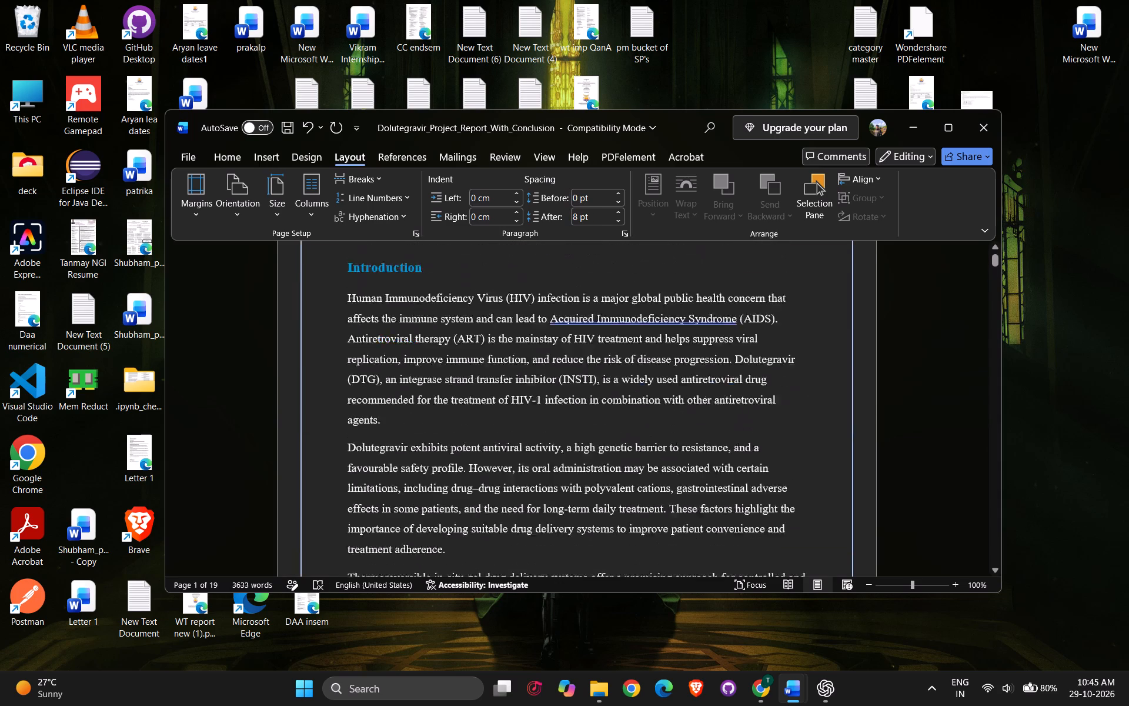
{"action": "scroll", "coordinate": [438, 411], "scroll_direction": "up", "scroll_amount": 16}
{"action": "left_click", "coordinate": [188, 158]}
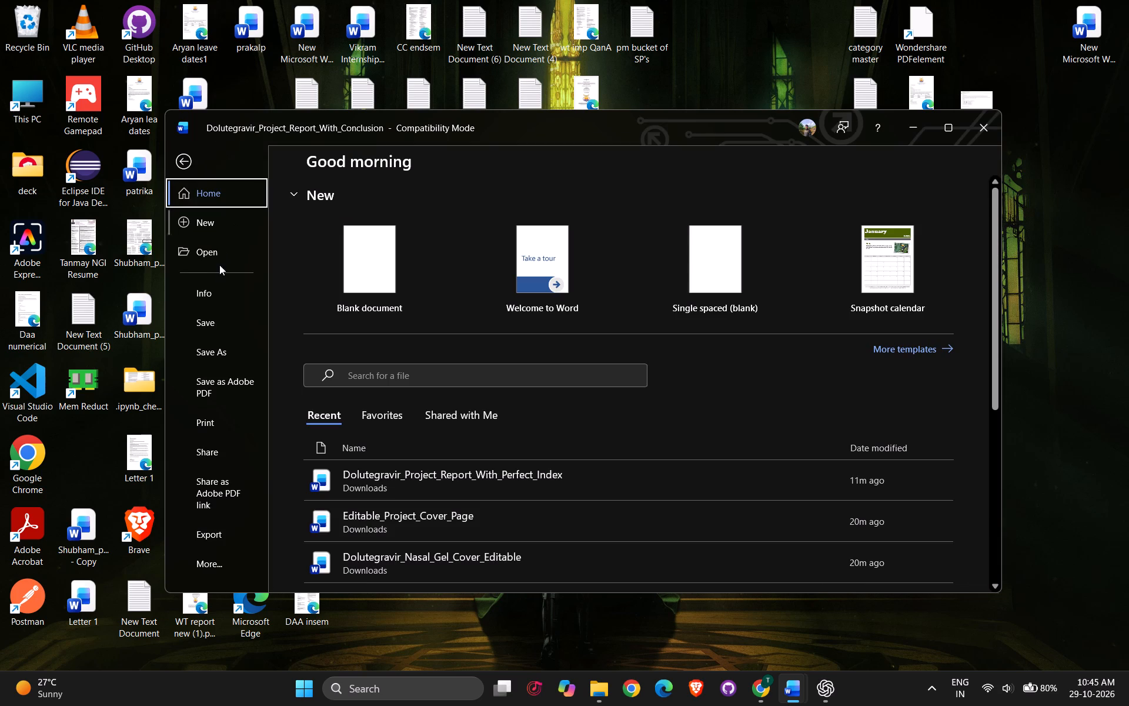
{"action": "left_click", "coordinate": [188, 166]}
{"action": "left_click", "coordinate": [265, 158]}
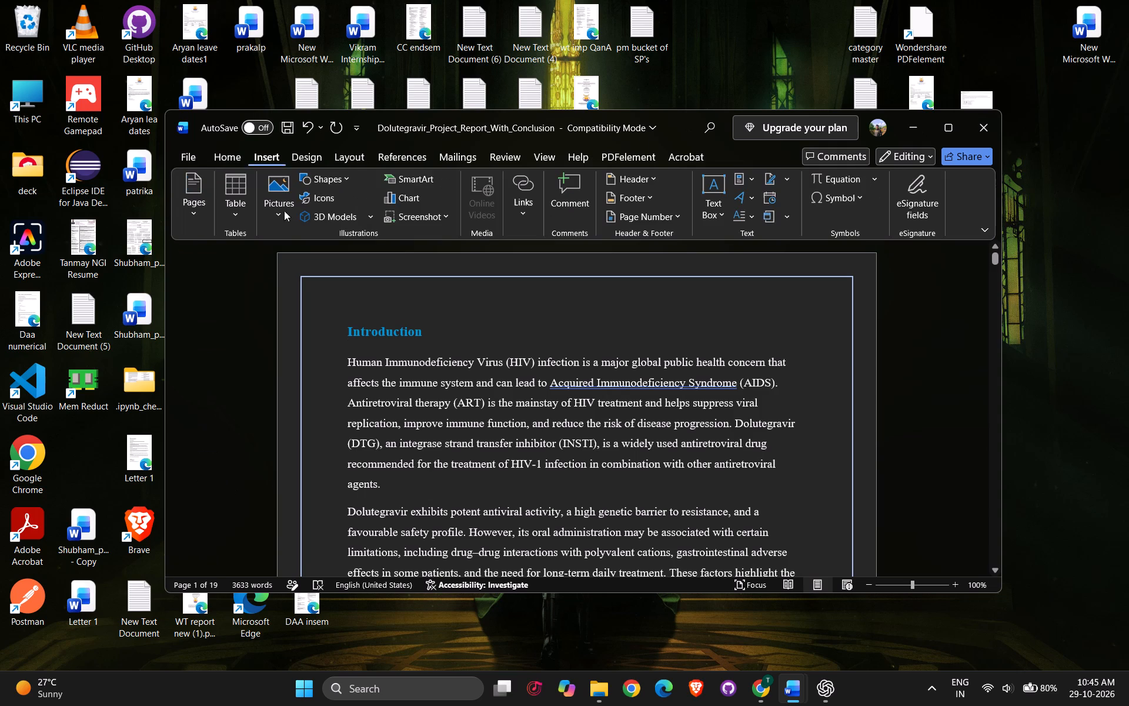
{"action": "left_click", "coordinate": [212, 211]}
{"action": "left_click", "coordinate": [216, 248]}
Paste the copied contents table onto the new blank first page.
{"action": "scroll", "coordinate": [406, 308], "scroll_direction": "up", "scroll_amount": 13}
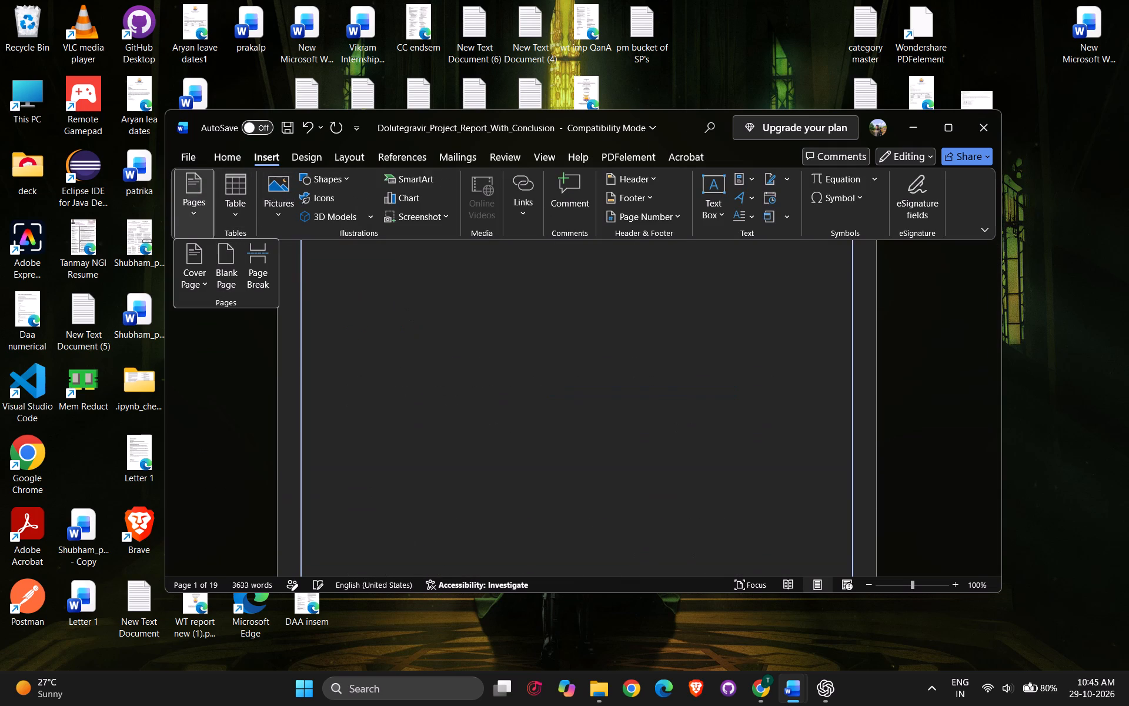
{"action": "scroll", "coordinate": [412, 331], "scroll_direction": "up", "scroll_amount": 10}
{"action": "left_click", "coordinate": [415, 345]}
{"action": "left_click", "coordinate": [415, 345]}
{"action": "left_click", "coordinate": [403, 342]}
{"action": "key", "text": "ctrl+v"}
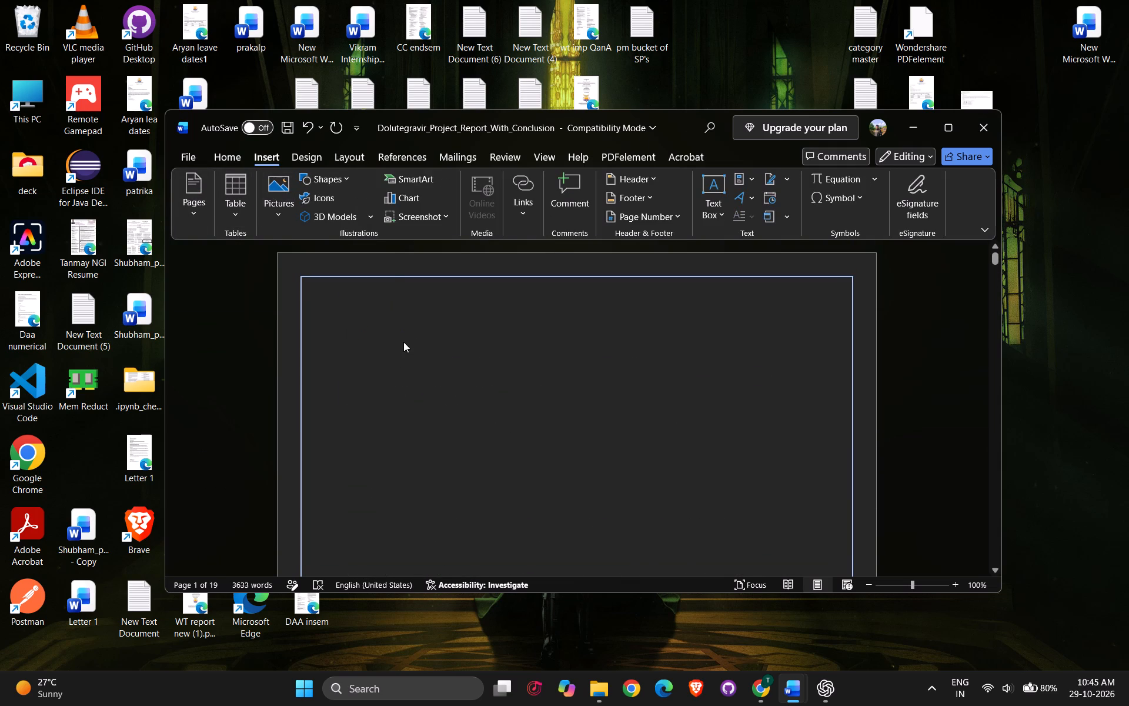
Set the font size of the twelve numbered points under Advantages of In-Situ Gel to 12.
{"action": "scroll", "coordinate": [403, 342], "scroll_direction": "down", "scroll_amount": 20}
{"action": "scroll", "coordinate": [403, 342], "scroll_direction": "down", "scroll_amount": 20}
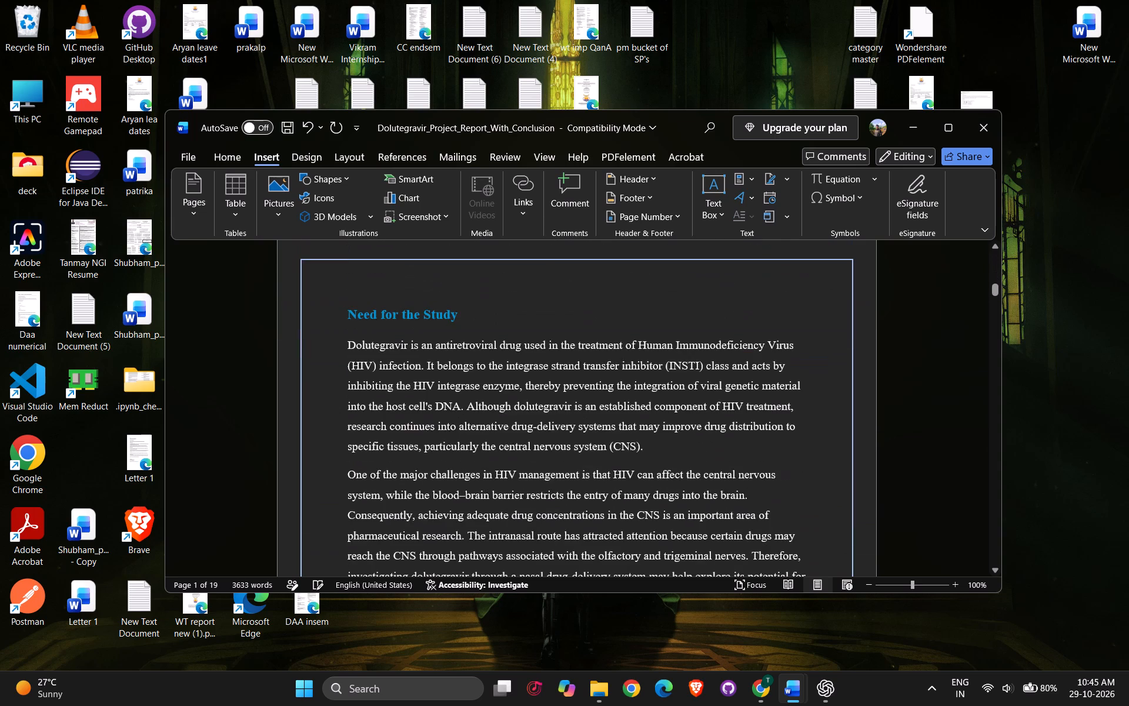
{"action": "scroll", "coordinate": [403, 342], "scroll_direction": "down", "scroll_amount": 20}
{"action": "scroll", "coordinate": [403, 342], "scroll_direction": "down", "scroll_amount": 18}
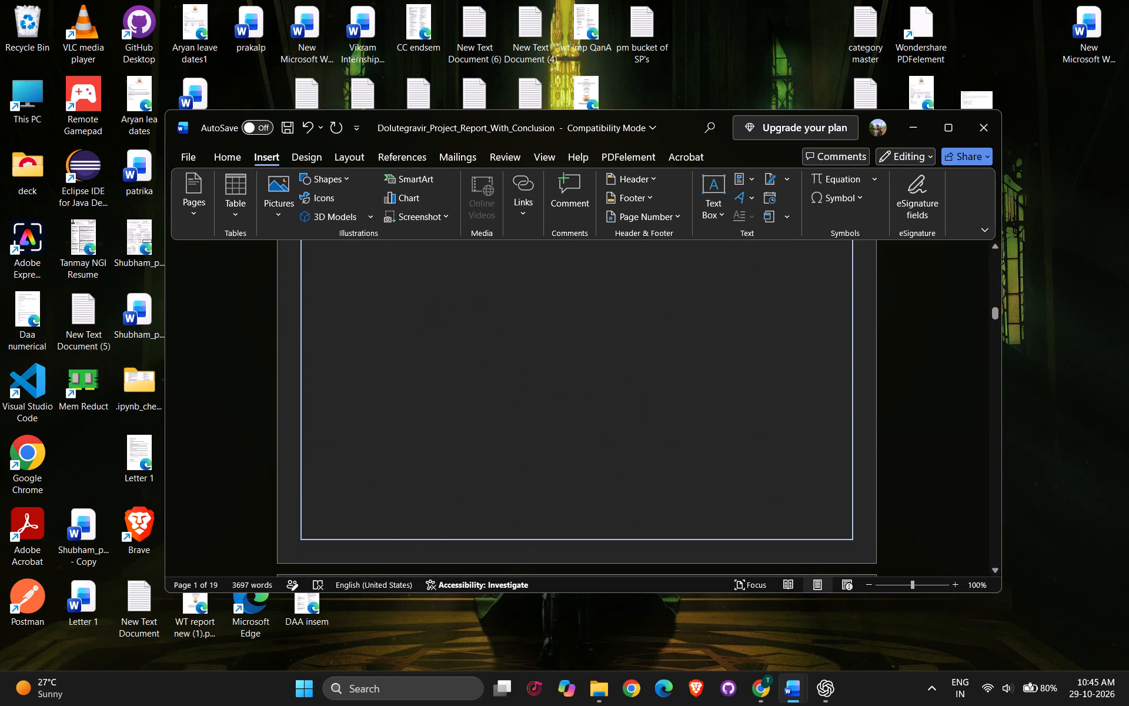
{"action": "scroll", "coordinate": [403, 342], "scroll_direction": "down", "scroll_amount": 5}
{"action": "scroll", "coordinate": [403, 342], "scroll_direction": "down", "scroll_amount": 20}
{"action": "scroll", "coordinate": [403, 342], "scroll_direction": "down", "scroll_amount": 4}
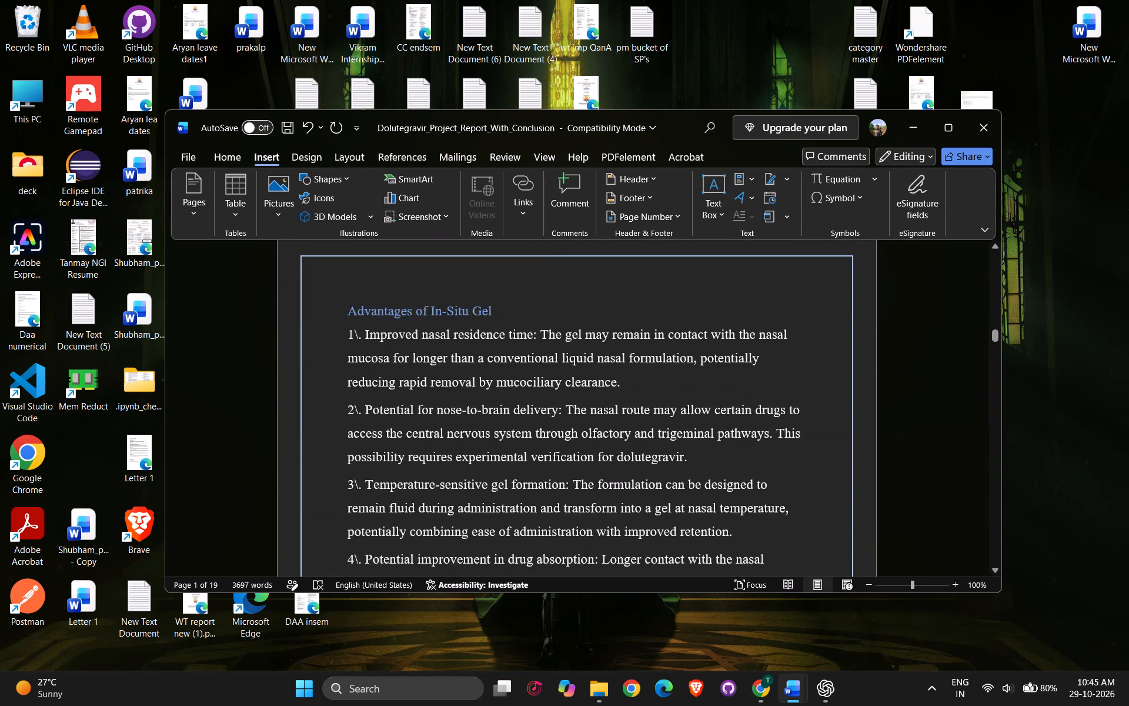
{"action": "scroll", "coordinate": [403, 342], "scroll_direction": "down", "scroll_amount": 20}
{"action": "scroll", "coordinate": [403, 342], "scroll_direction": "down", "scroll_amount": 10}
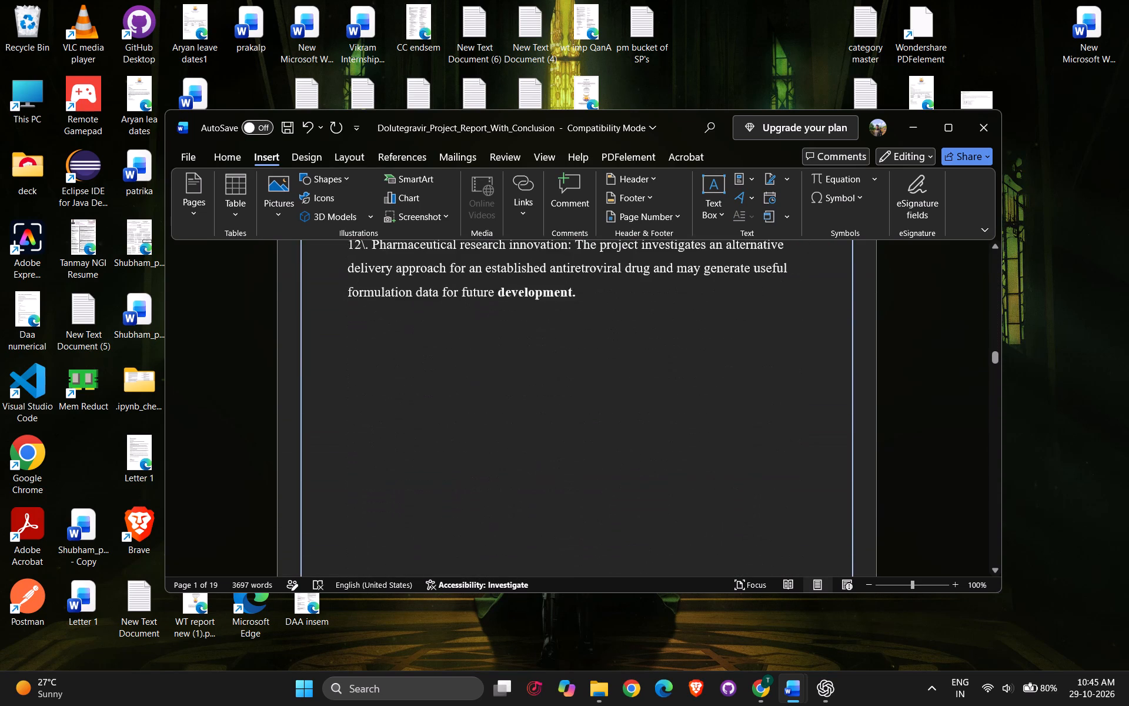
{"action": "scroll", "coordinate": [403, 342], "scroll_direction": "down", "scroll_amount": 5}
{"action": "scroll", "coordinate": [403, 342], "scroll_direction": "up", "scroll_amount": 8}
{"action": "left_click_drag", "start_coordinate": [602, 471], "coordinate": [329, 253]}
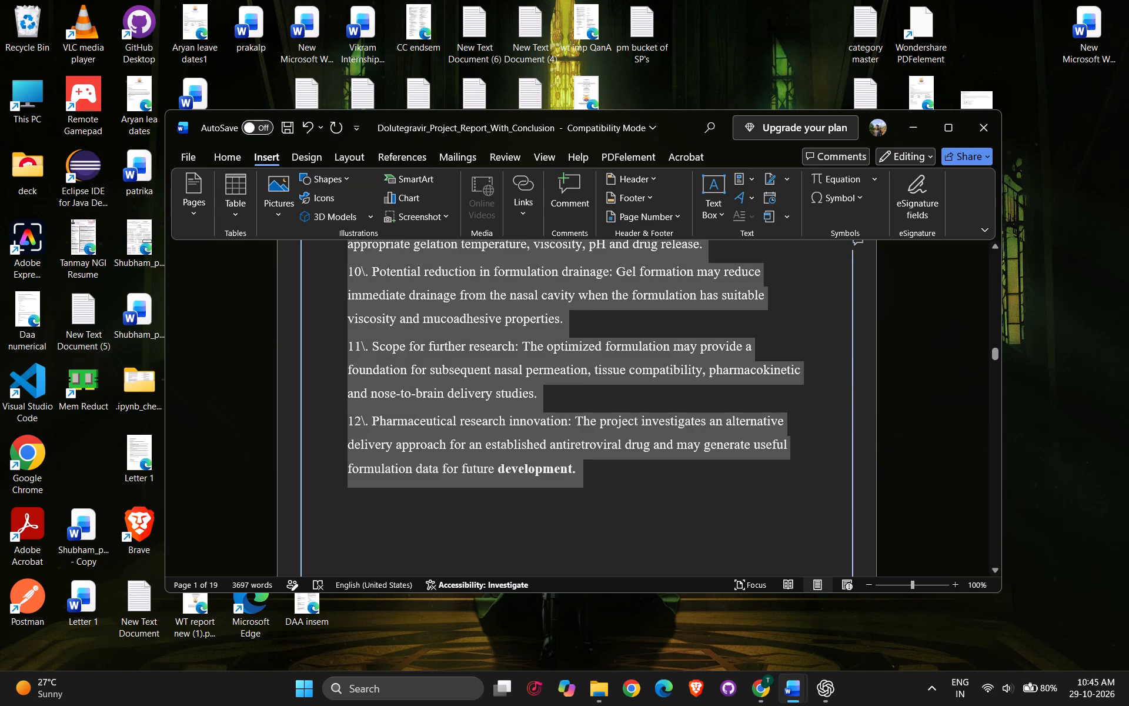
{"action": "left_click_drag", "start_coordinate": [329, 253], "coordinate": [338, 224]}
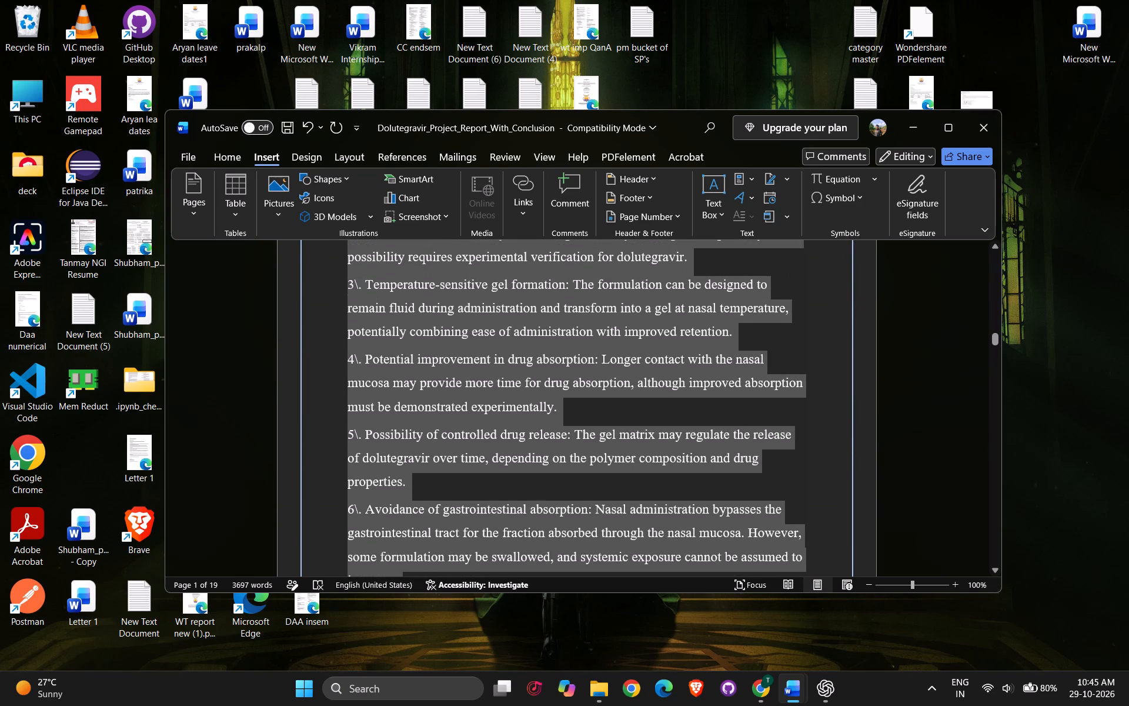
{"action": "left_click_drag", "start_coordinate": [338, 224], "coordinate": [339, 348]}
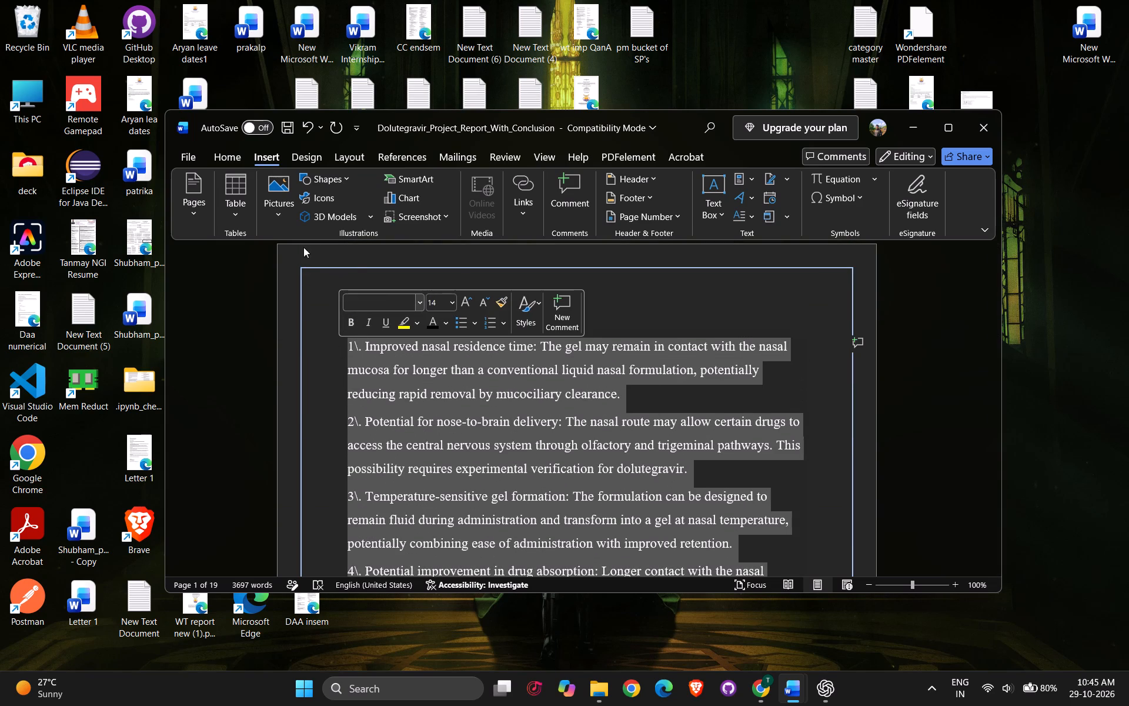
{"action": "left_click", "coordinate": [453, 305]}
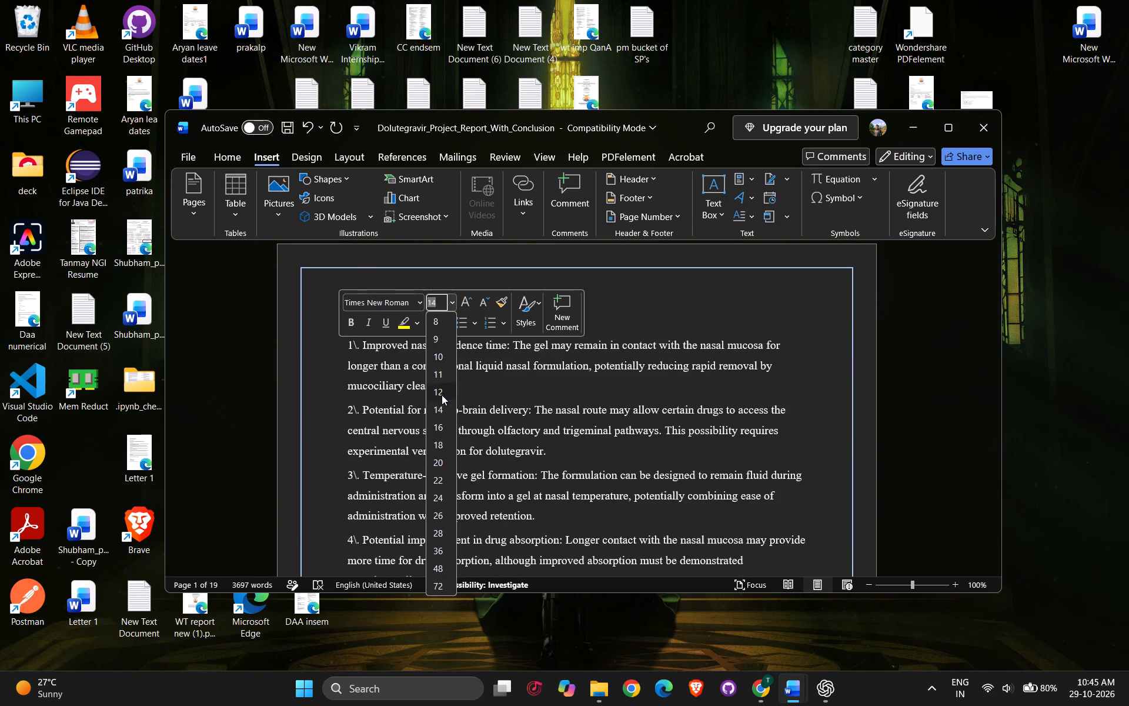
{"action": "left_click", "coordinate": [442, 395]}
{"action": "left_click", "coordinate": [789, 299]}
Review the text formatting and page layout of the report's sections through to the References page.
{"action": "scroll", "coordinate": [786, 308], "scroll_direction": "up", "scroll_amount": 18}
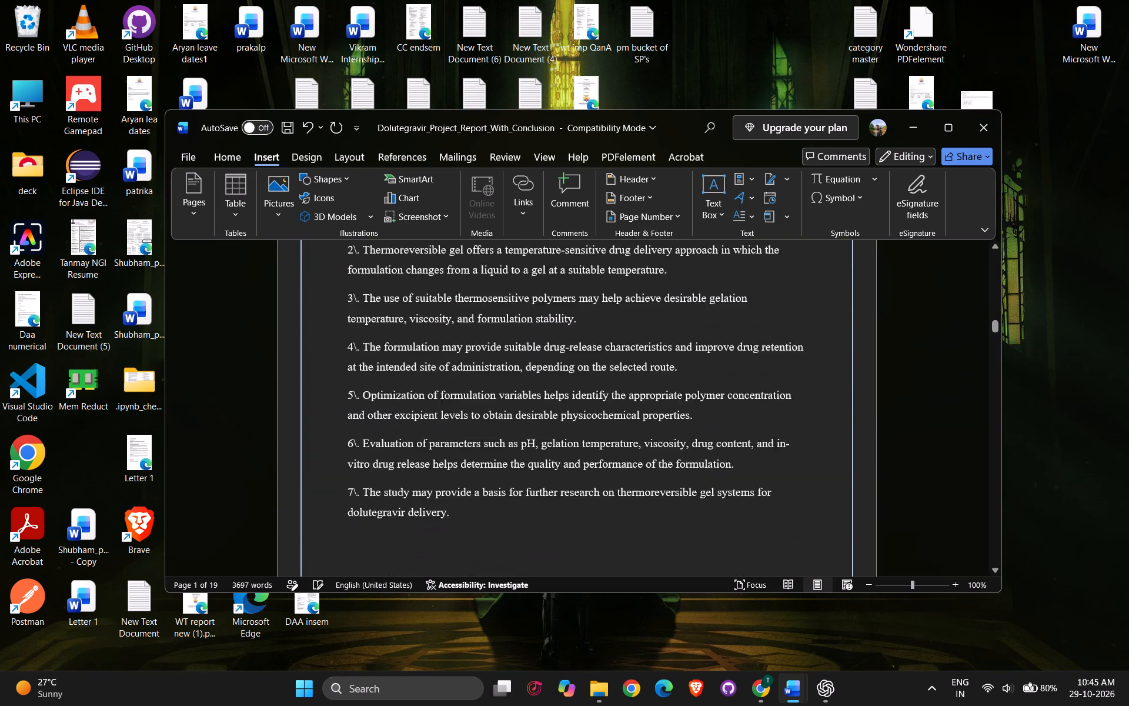
{"action": "scroll", "coordinate": [690, 465], "scroll_direction": "up", "scroll_amount": 7}
{"action": "scroll", "coordinate": [690, 465], "scroll_direction": "down", "scroll_amount": 20}
{"action": "scroll", "coordinate": [690, 465], "scroll_direction": "down", "scroll_amount": 13}
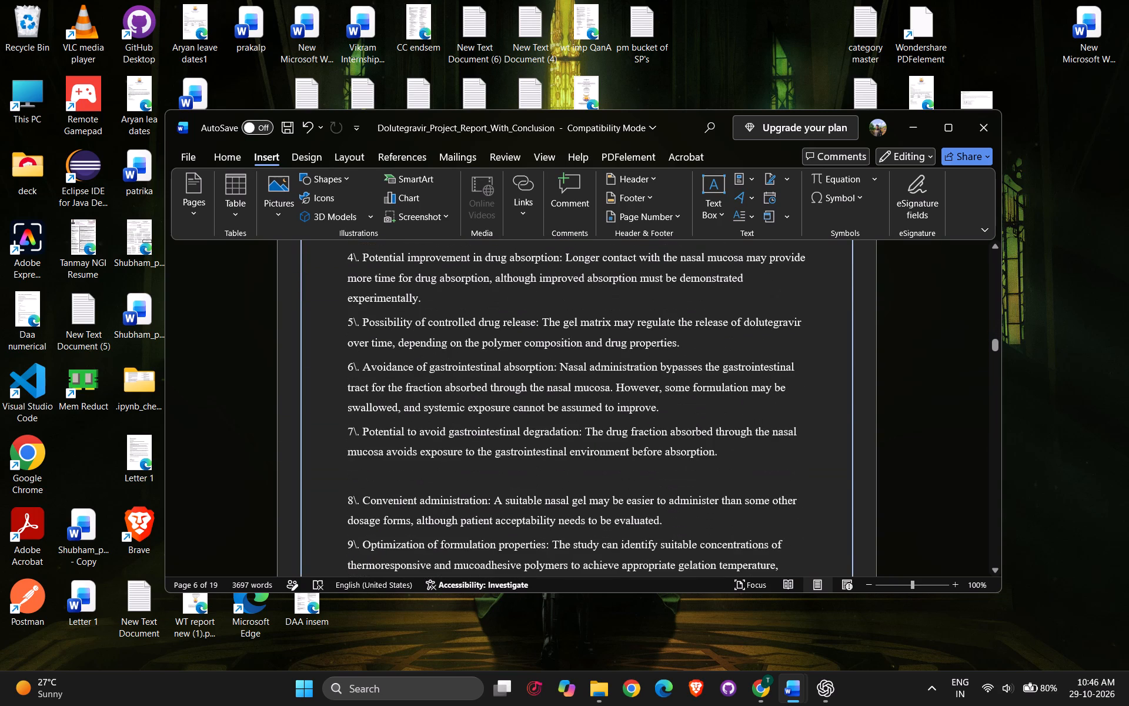
{"action": "scroll", "coordinate": [690, 465], "scroll_direction": "down", "scroll_amount": 20}
{"action": "scroll", "coordinate": [690, 465], "scroll_direction": "down", "scroll_amount": 14}
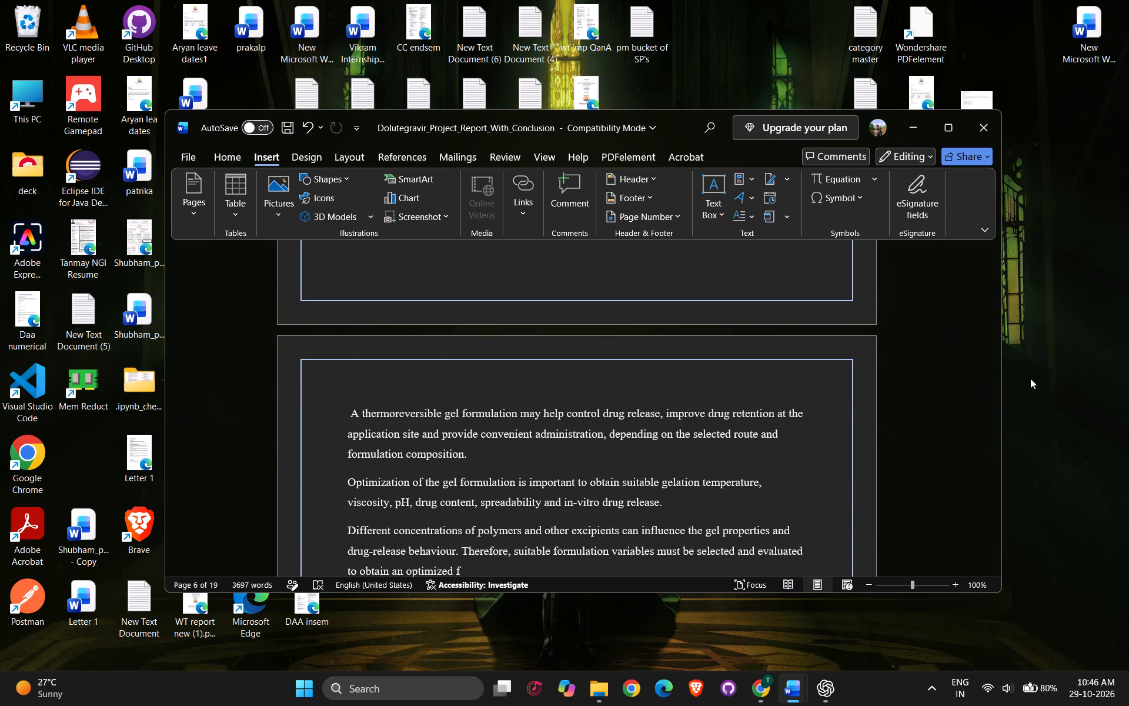
{"action": "left_click_drag", "start_coordinate": [996, 375], "coordinate": [986, 451]}
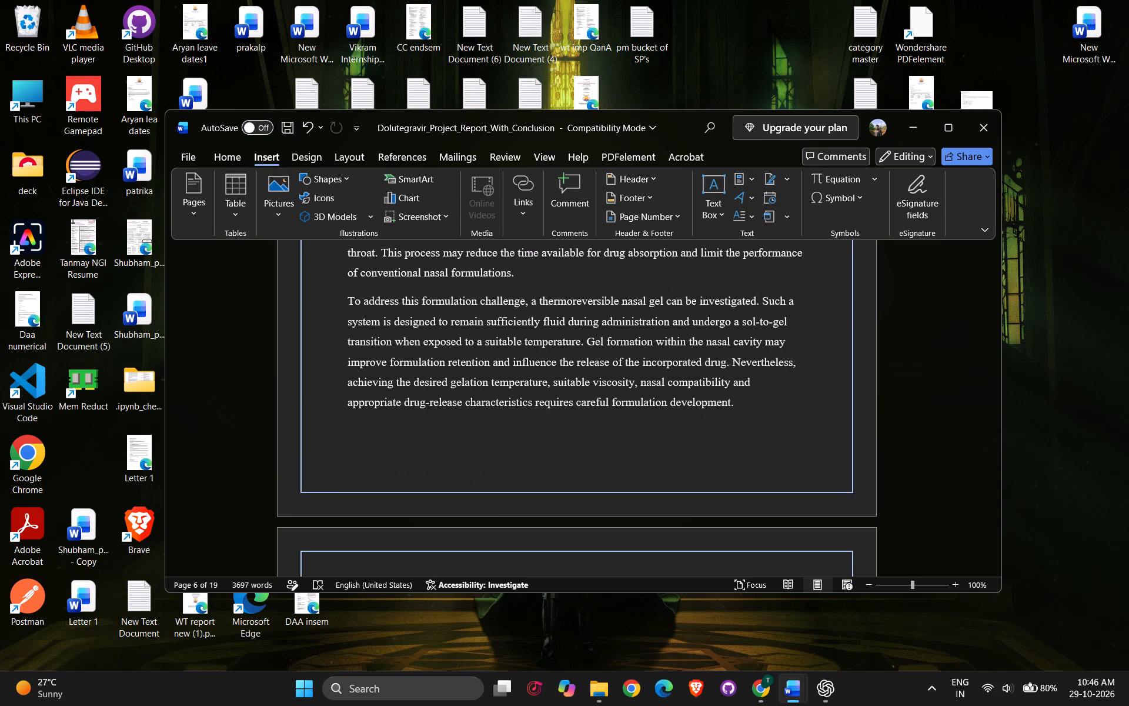
{"action": "scroll", "coordinate": [837, 465], "scroll_direction": "down", "scroll_amount": 18}
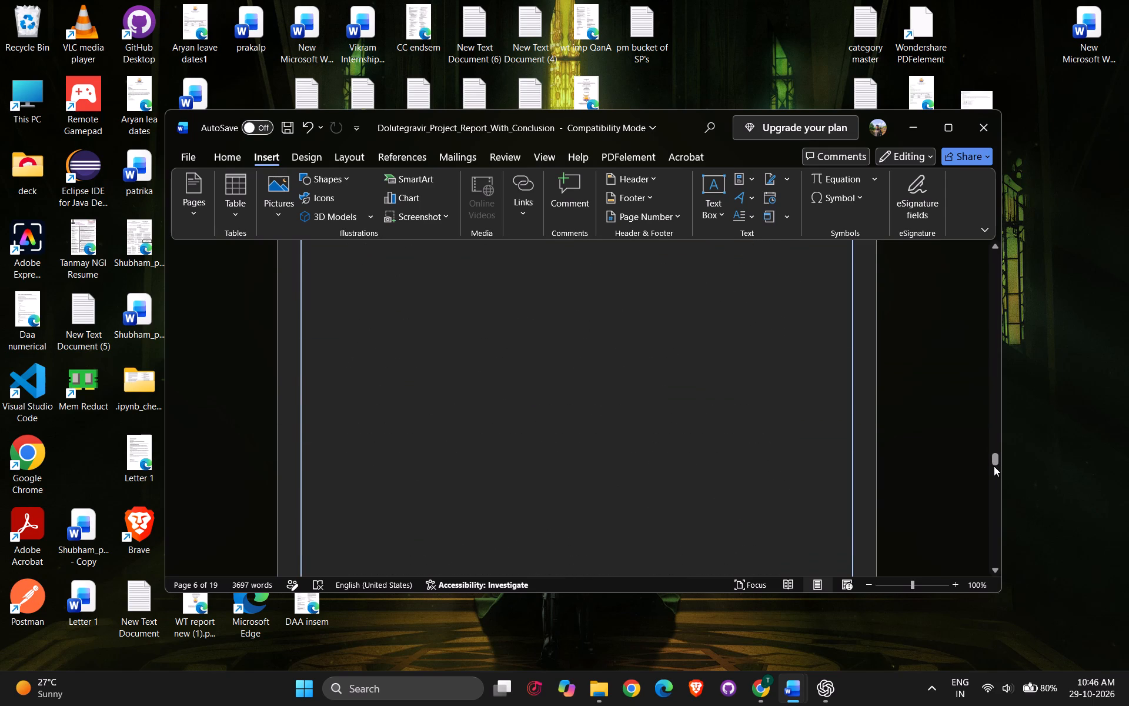
{"action": "left_click_drag", "start_coordinate": [994, 466], "coordinate": [978, 551]}
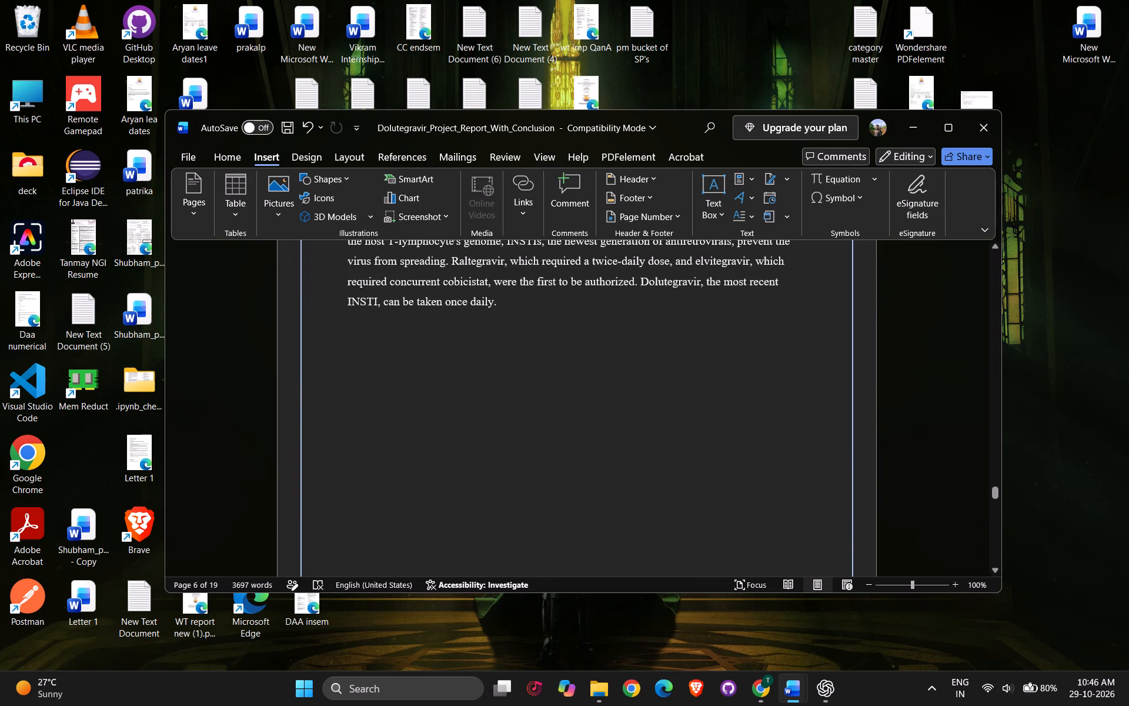
{"action": "left_click_drag", "start_coordinate": [992, 494], "coordinate": [987, 547]}
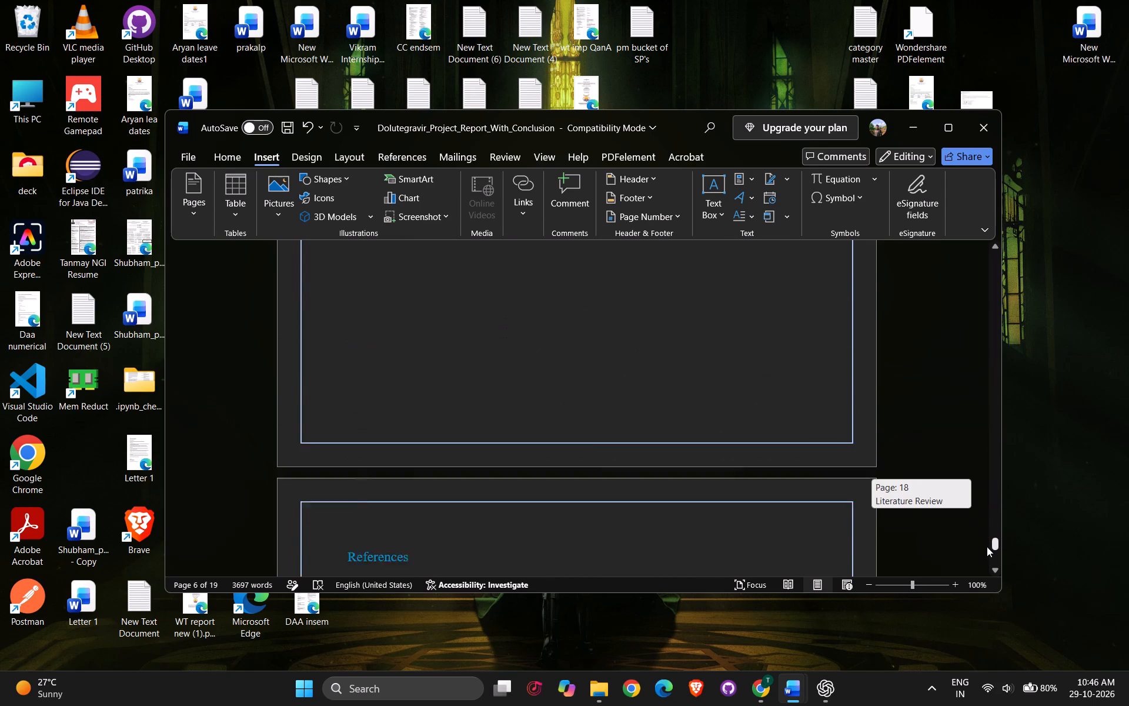
{"action": "left_click_drag", "start_coordinate": [987, 547], "coordinate": [982, 570]}
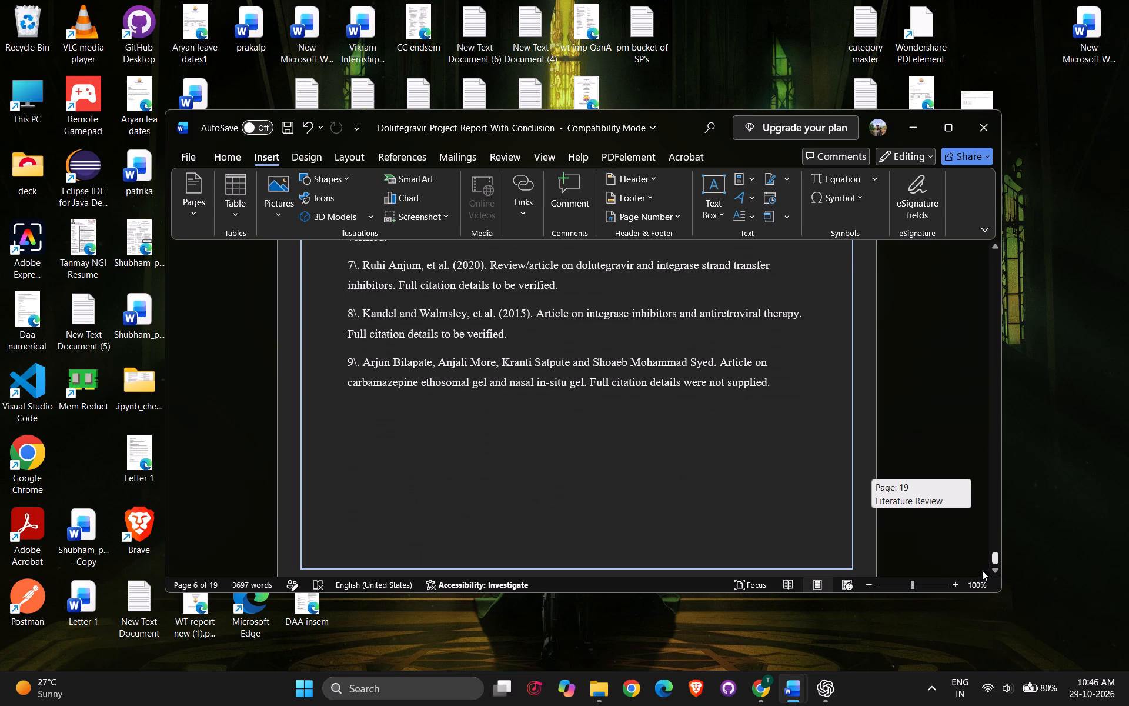
{"action": "left_click_drag", "start_coordinate": [982, 570], "coordinate": [978, 534]}
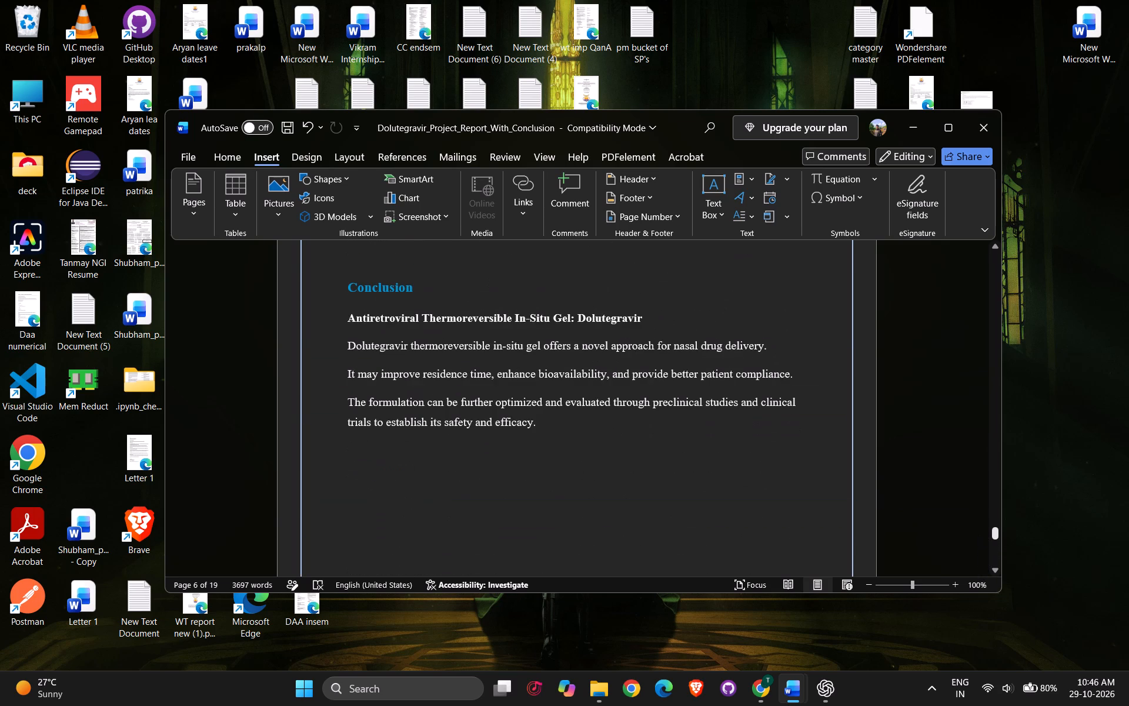
Set the font size of the Conclusion section's subheading and body paragraphs to 12.
{"action": "scroll", "coordinate": [650, 501], "scroll_direction": "up", "scroll_amount": 4}
{"action": "scroll", "coordinate": [584, 431], "scroll_direction": "up", "scroll_amount": 1}
{"action": "scroll", "coordinate": [584, 431], "scroll_direction": "down", "scroll_amount": 3}
{"action": "left_click_drag", "start_coordinate": [569, 488], "coordinate": [552, 487]}
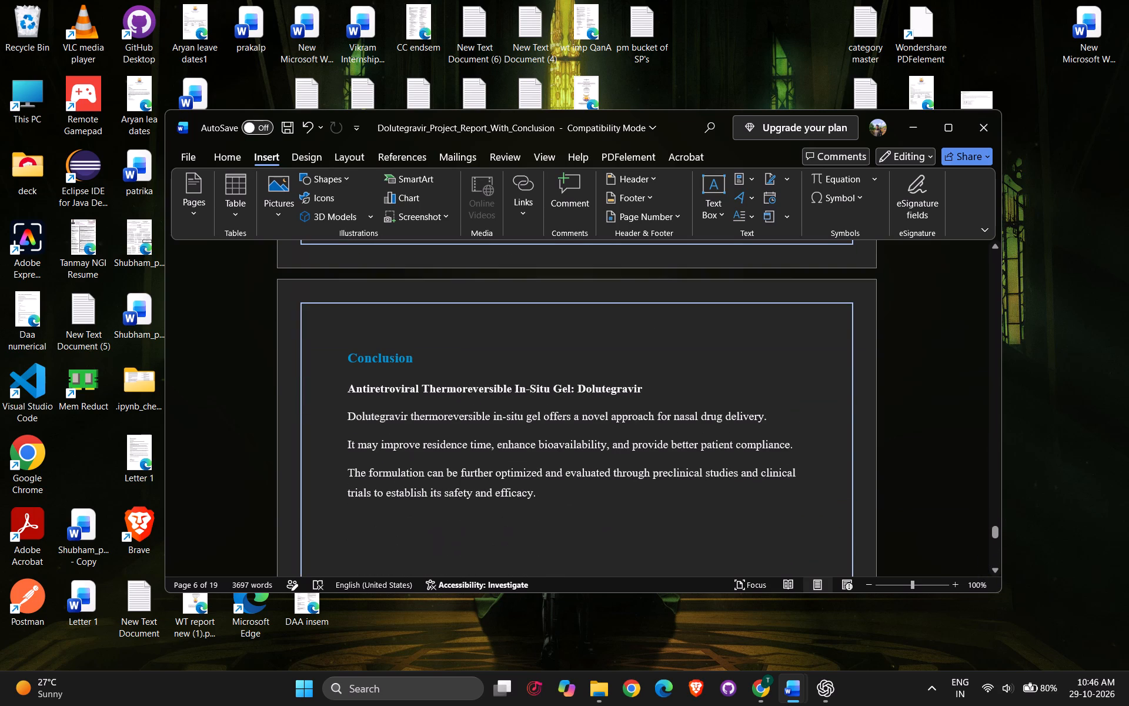
{"action": "left_click_drag", "start_coordinate": [552, 487], "coordinate": [355, 402]}
{"action": "left_click", "coordinate": [466, 360]}
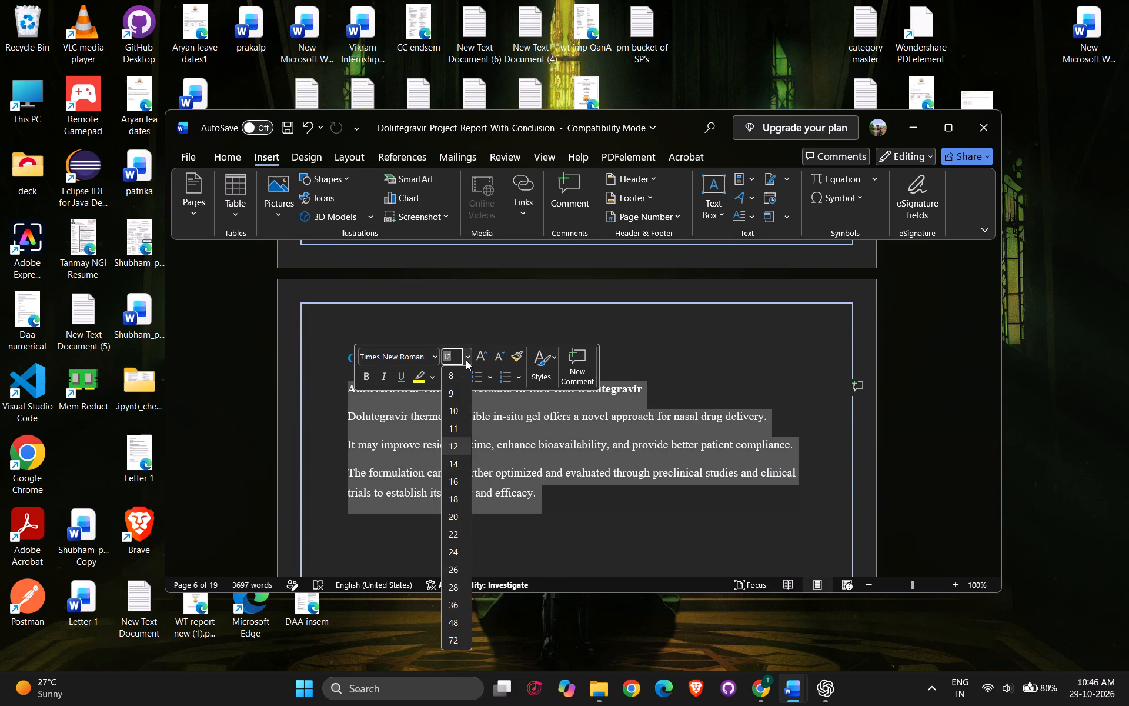
{"action": "left_click", "coordinate": [459, 444]}
{"action": "left_click", "coordinate": [564, 507]}
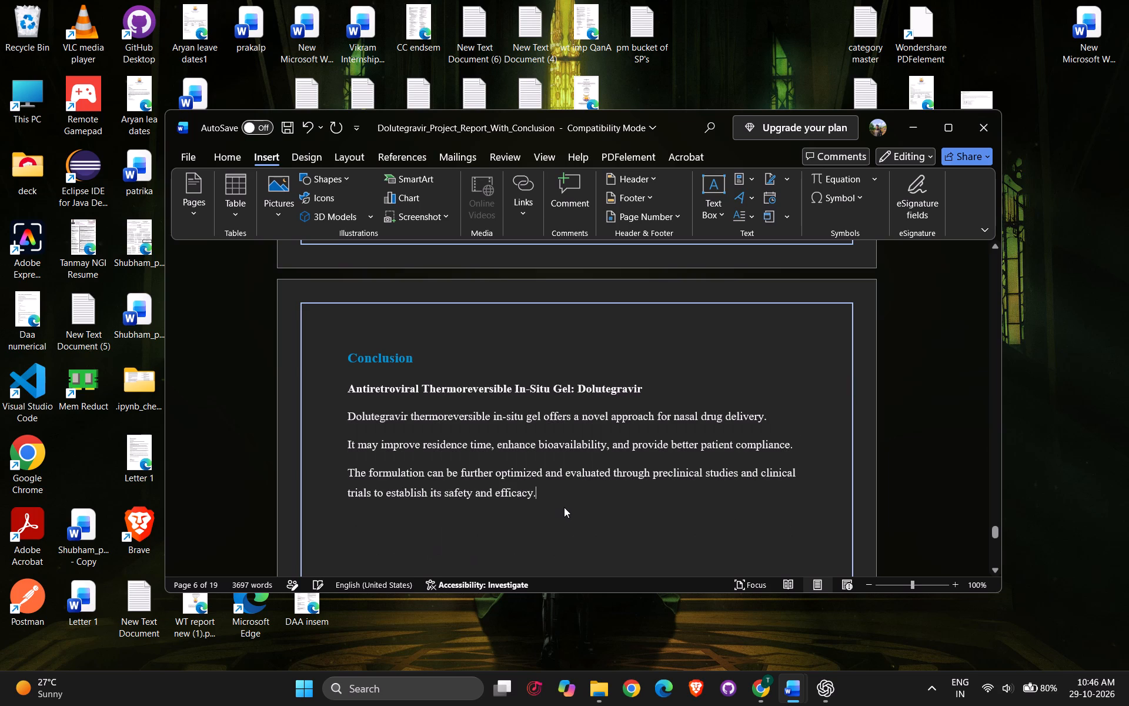
Remove the blank line between the References heading and the first reference.
{"action": "scroll", "coordinate": [473, 452], "scroll_direction": "down", "scroll_amount": 20}
{"action": "scroll", "coordinate": [473, 452], "scroll_direction": "down", "scroll_amount": 3}
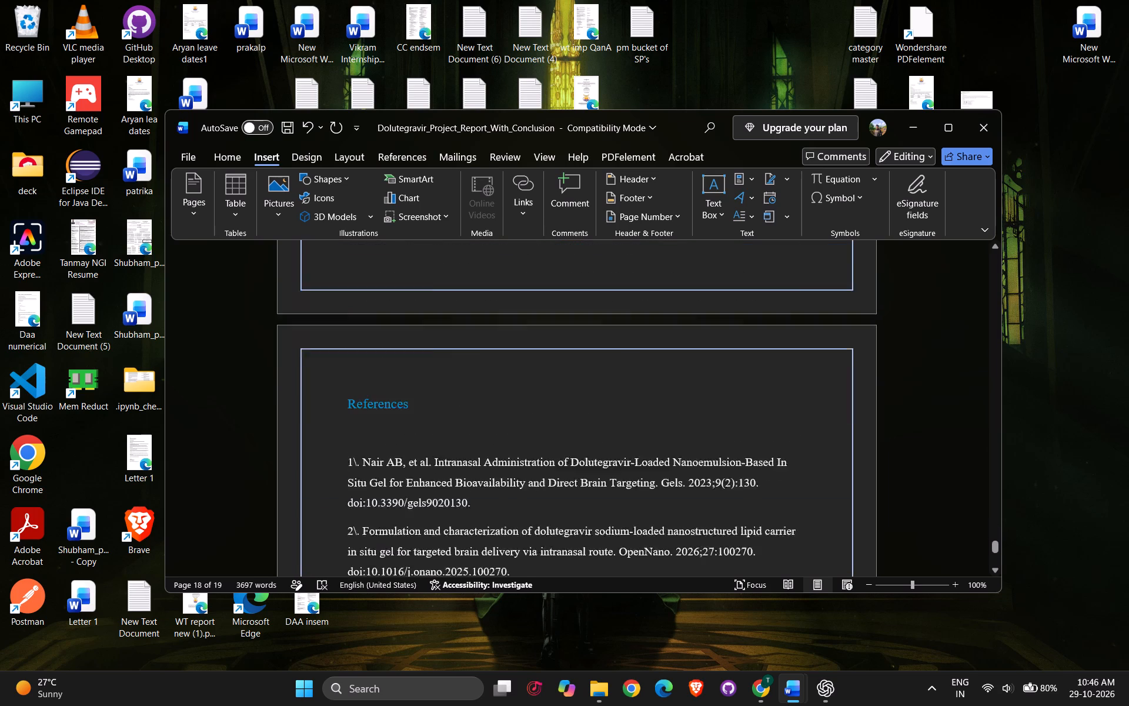
{"action": "scroll", "coordinate": [477, 458], "scroll_direction": "down", "scroll_amount": 1}
{"action": "left_click", "coordinate": [418, 328]}
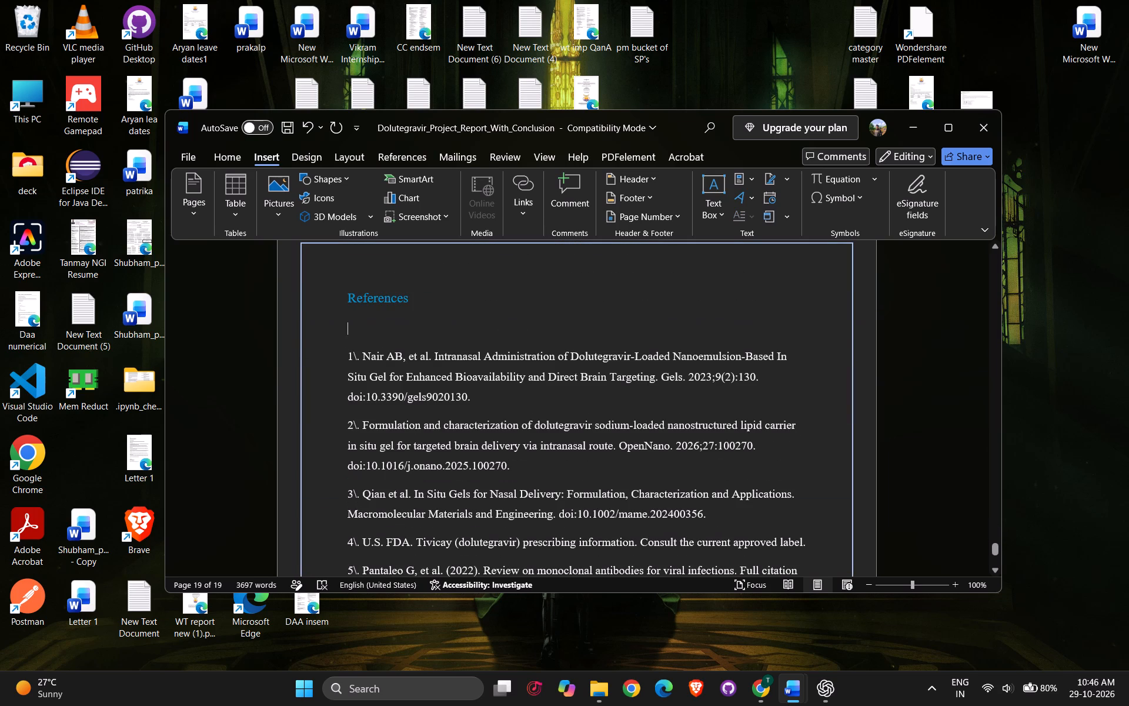
{"action": "key", "text": "BackSpace"}
{"action": "scroll", "coordinate": [418, 328], "scroll_direction": "down", "scroll_amount": 10}
{"action": "scroll", "coordinate": [432, 338], "scroll_direction": "up", "scroll_amount": 8}
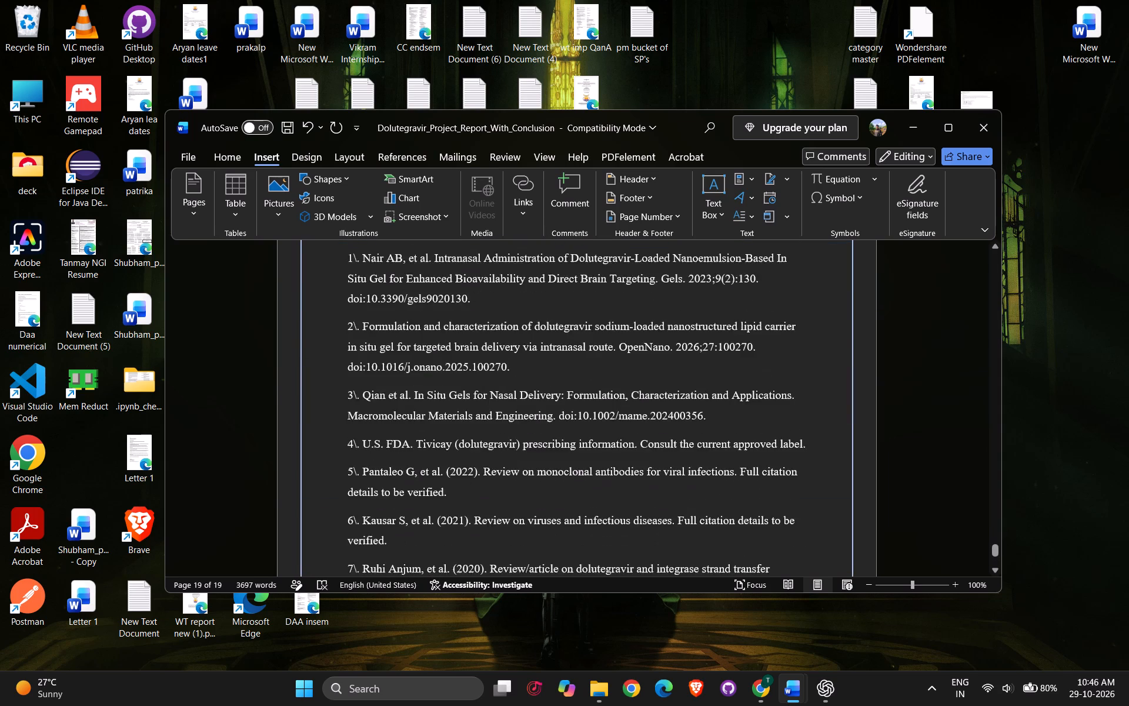
Delete the leading space before the subheading "Literature review relevant to Disease – Anti-viral Anti-HIV".
{"action": "scroll", "coordinate": [432, 338], "scroll_direction": "up", "scroll_amount": 20}
{"action": "scroll", "coordinate": [432, 338], "scroll_direction": "up", "scroll_amount": 20}
{"action": "scroll", "coordinate": [432, 338], "scroll_direction": "up", "scroll_amount": 10}
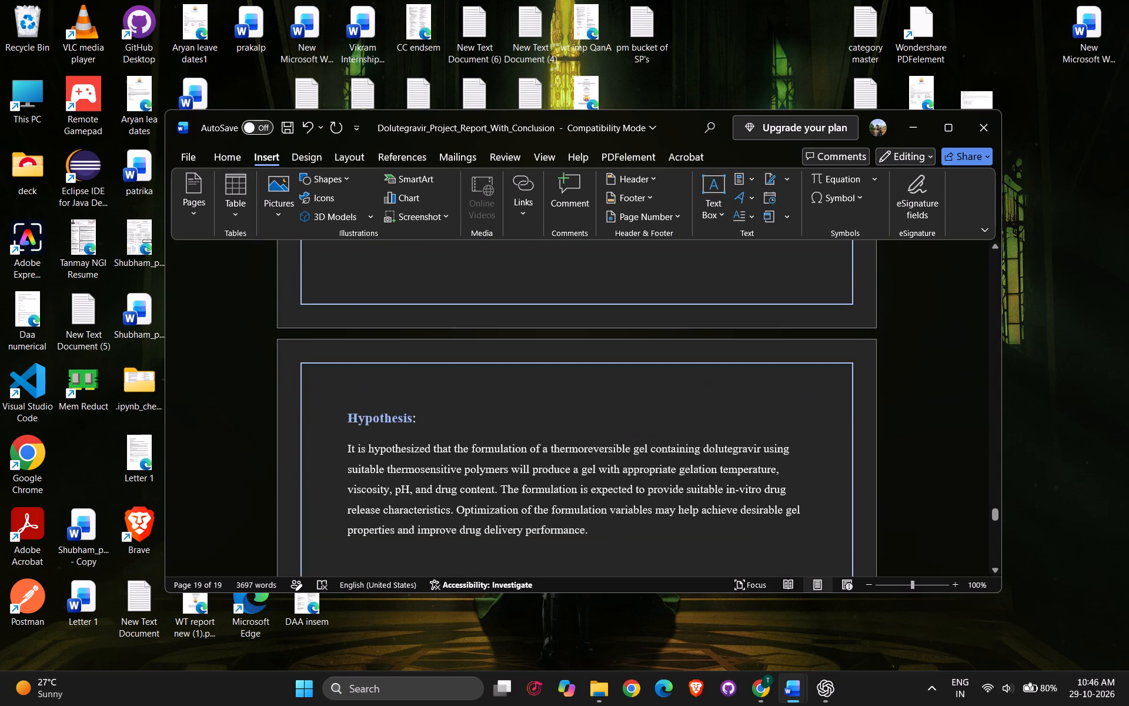
{"action": "scroll", "coordinate": [432, 338], "scroll_direction": "up", "scroll_amount": 20}
{"action": "scroll", "coordinate": [432, 338], "scroll_direction": "up", "scroll_amount": 20}
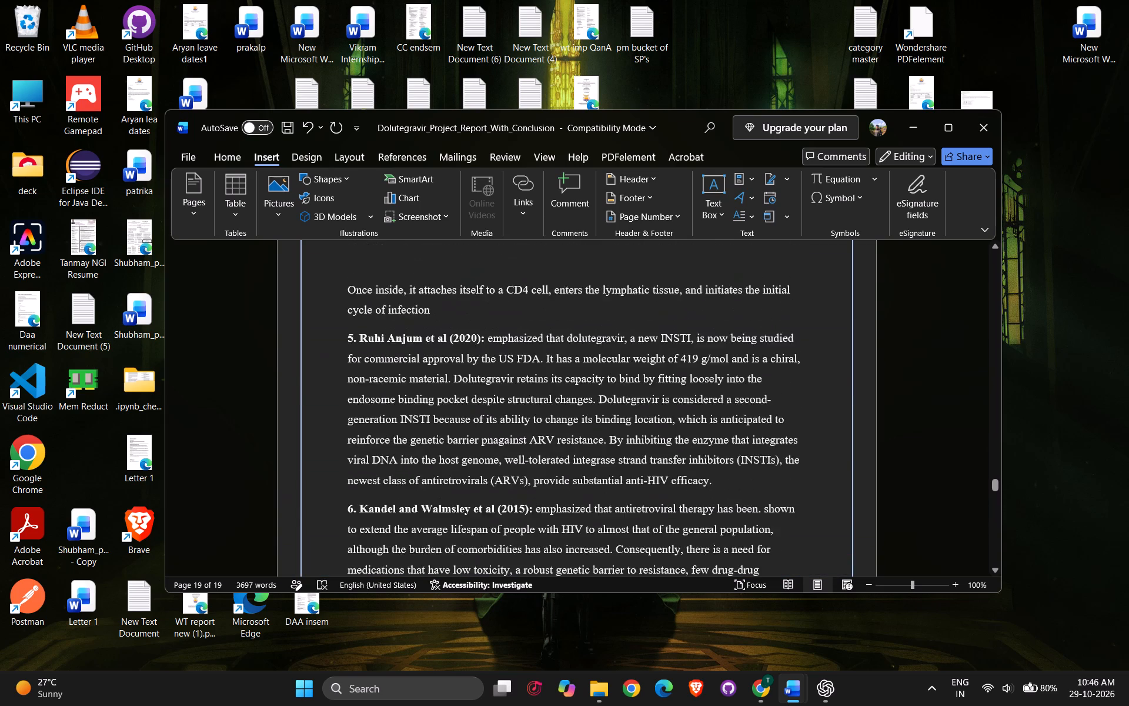
{"action": "scroll", "coordinate": [432, 338], "scroll_direction": "up", "scroll_amount": 20}
{"action": "scroll", "coordinate": [432, 338], "scroll_direction": "up", "scroll_amount": 7}
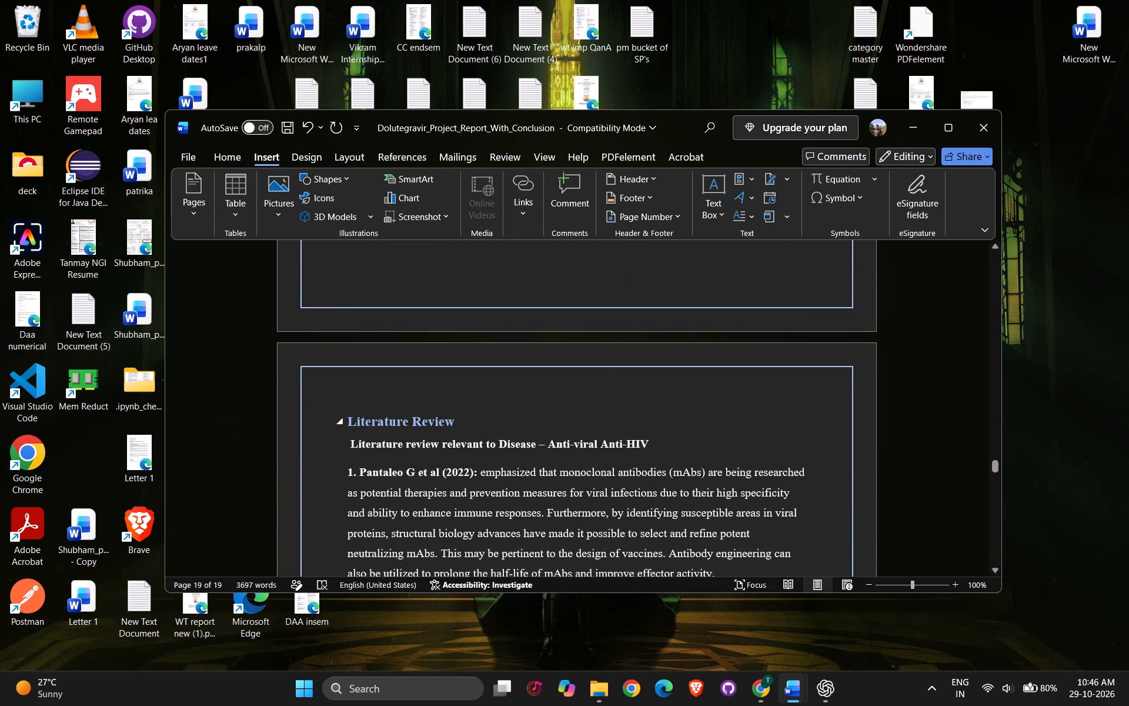
{"action": "left_click", "coordinate": [353, 444]}
{"action": "key", "text": "BackSpace"}
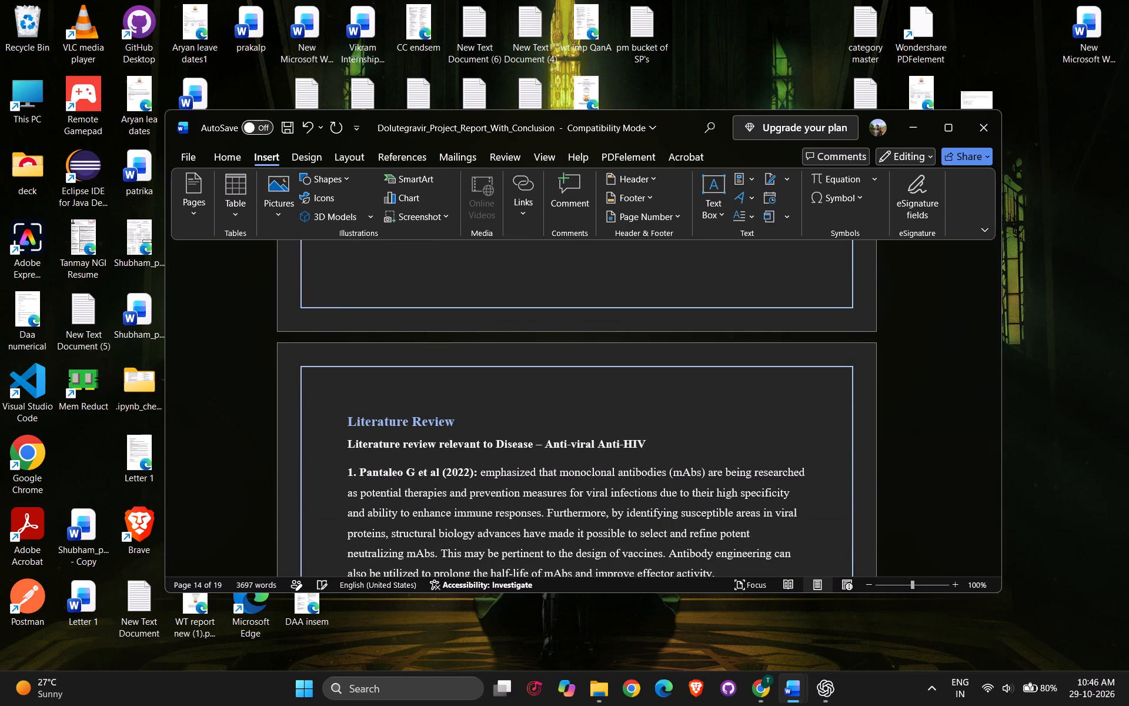
Check the Problem Statement heading's font and copy the font name Times New Roman from the Limitations heading.
{"action": "scroll", "coordinate": [445, 422], "scroll_direction": "up", "scroll_amount": 20}
{"action": "scroll", "coordinate": [445, 422], "scroll_direction": "up", "scroll_amount": 20}
{"action": "scroll", "coordinate": [445, 422], "scroll_direction": "up", "scroll_amount": 2}
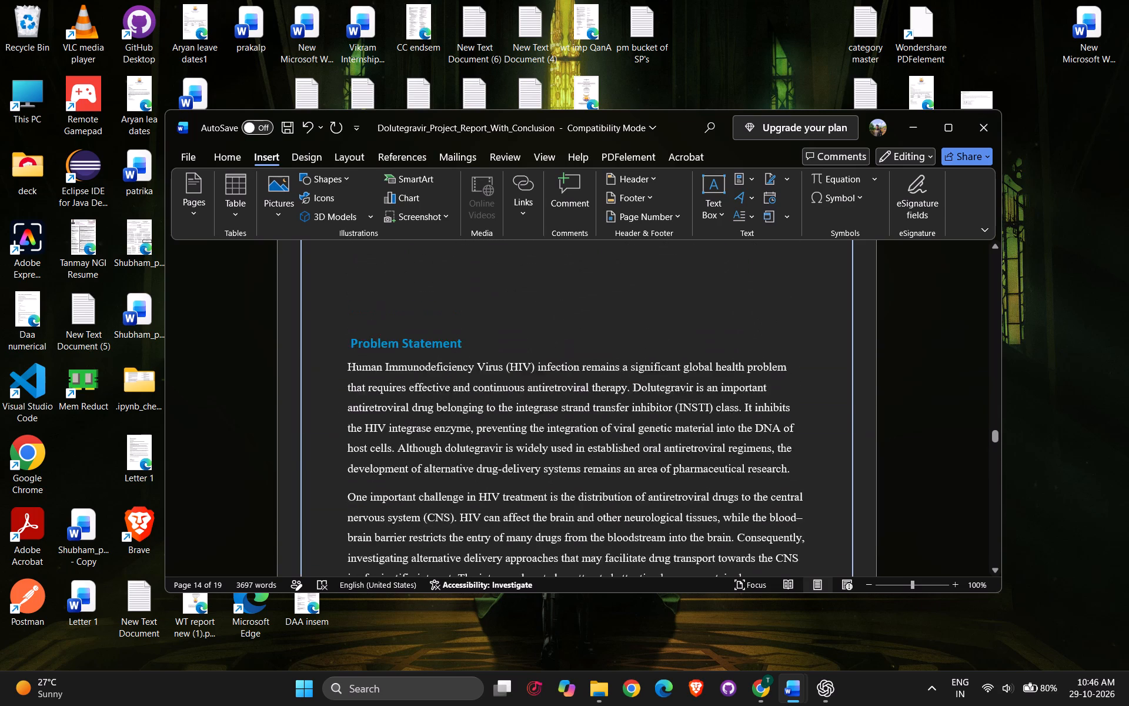
{"action": "scroll", "coordinate": [445, 422], "scroll_direction": "up", "scroll_amount": 2}
{"action": "left_click_drag", "start_coordinate": [473, 447], "coordinate": [347, 452]}
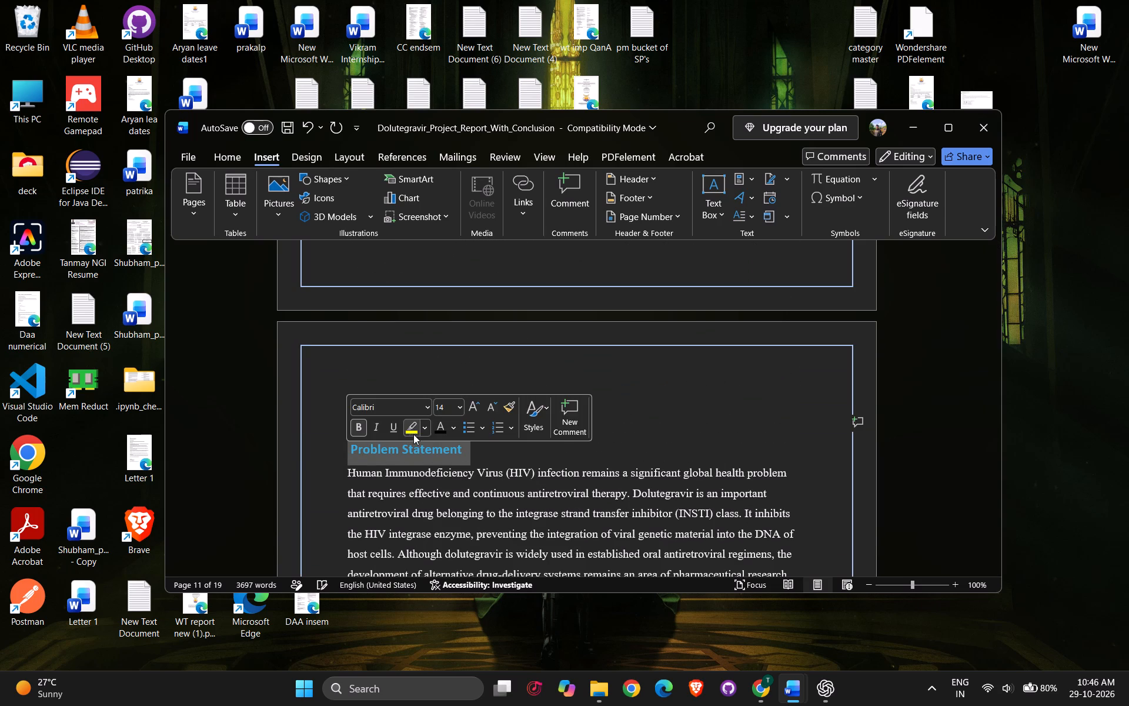
{"action": "left_click", "coordinate": [540, 473]}
{"action": "scroll", "coordinate": [498, 465], "scroll_direction": "up", "scroll_amount": 20}
{"action": "scroll", "coordinate": [498, 465], "scroll_direction": "up", "scroll_amount": 8}
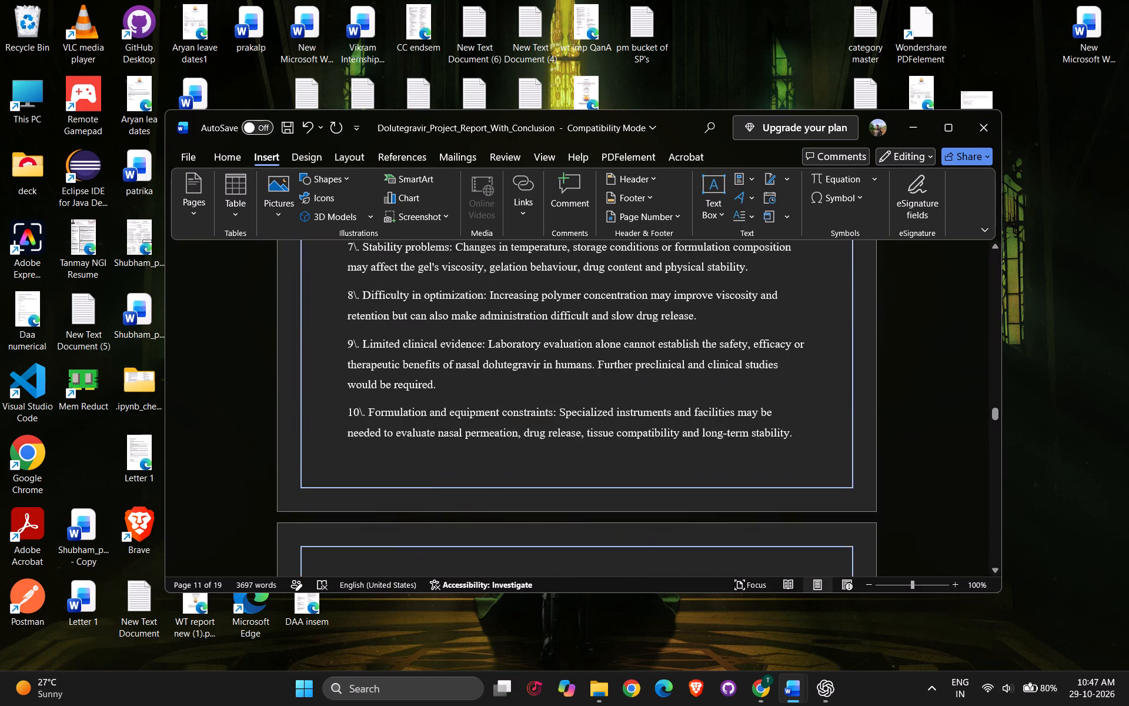
{"action": "scroll", "coordinate": [498, 465], "scroll_direction": "up", "scroll_amount": 15}
{"action": "left_click_drag", "start_coordinate": [442, 368], "coordinate": [343, 372]}
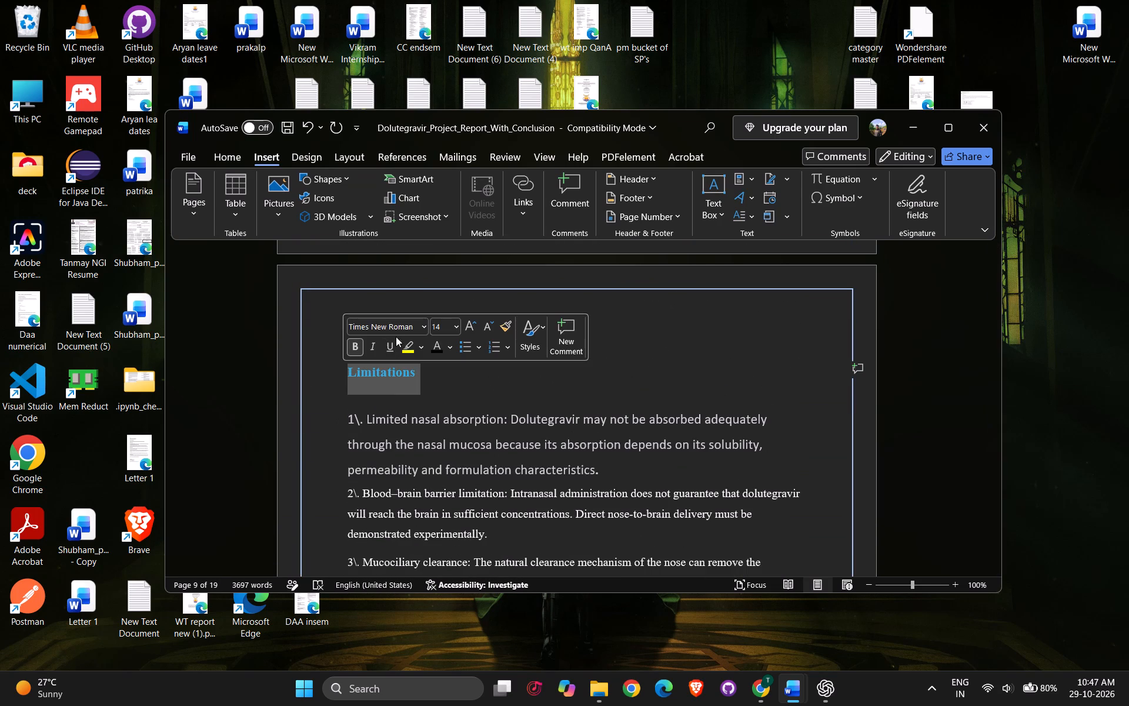
{"action": "left_click", "coordinate": [408, 328]}
{"action": "key", "text": "ctrl+c"}
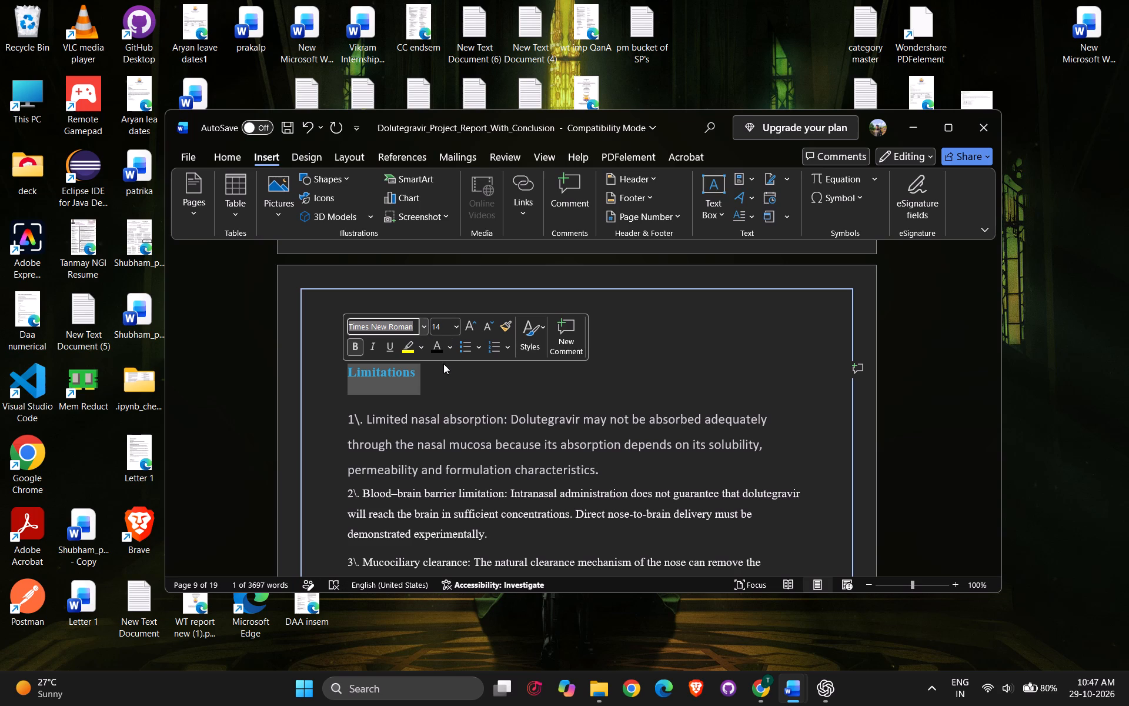
Remove the blank line under the Limitations heading, keeping the first numbered point on its own line directly below.
{"action": "left_click", "coordinate": [435, 401]}
{"action": "left_click", "coordinate": [437, 392]}
{"action": "left_click", "coordinate": [420, 402]}
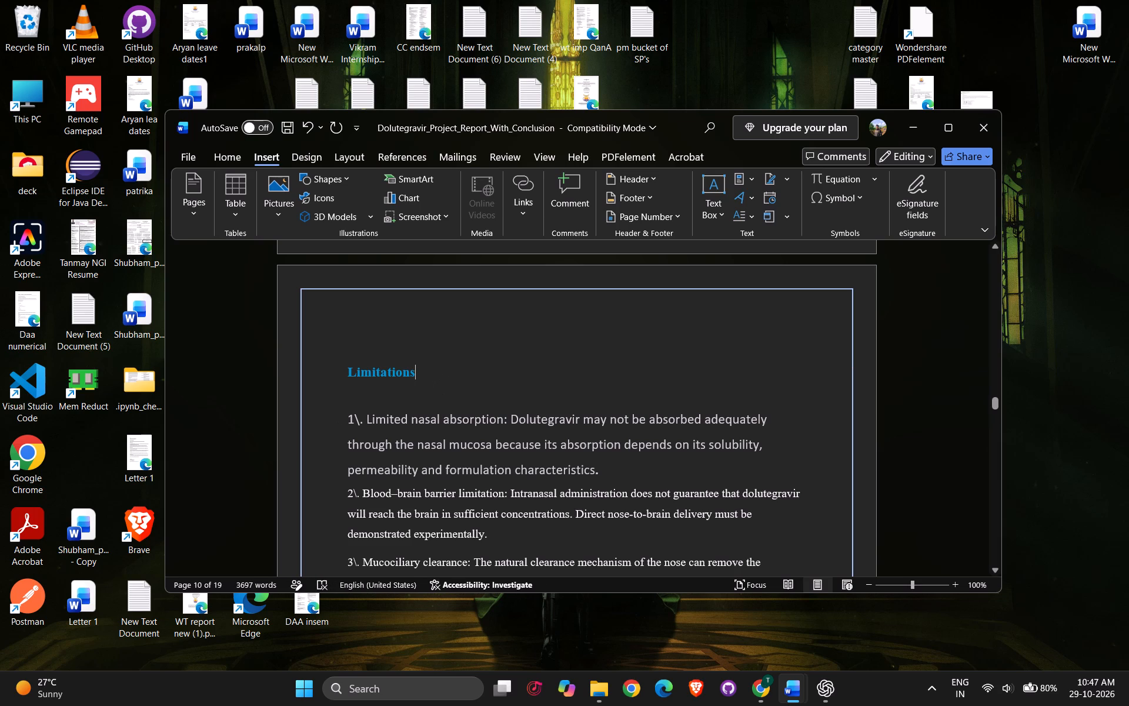
{"action": "left_click", "coordinate": [382, 401]}
{"action": "left_click", "coordinate": [349, 399]}
{"action": "key", "text": "BackSpace"}
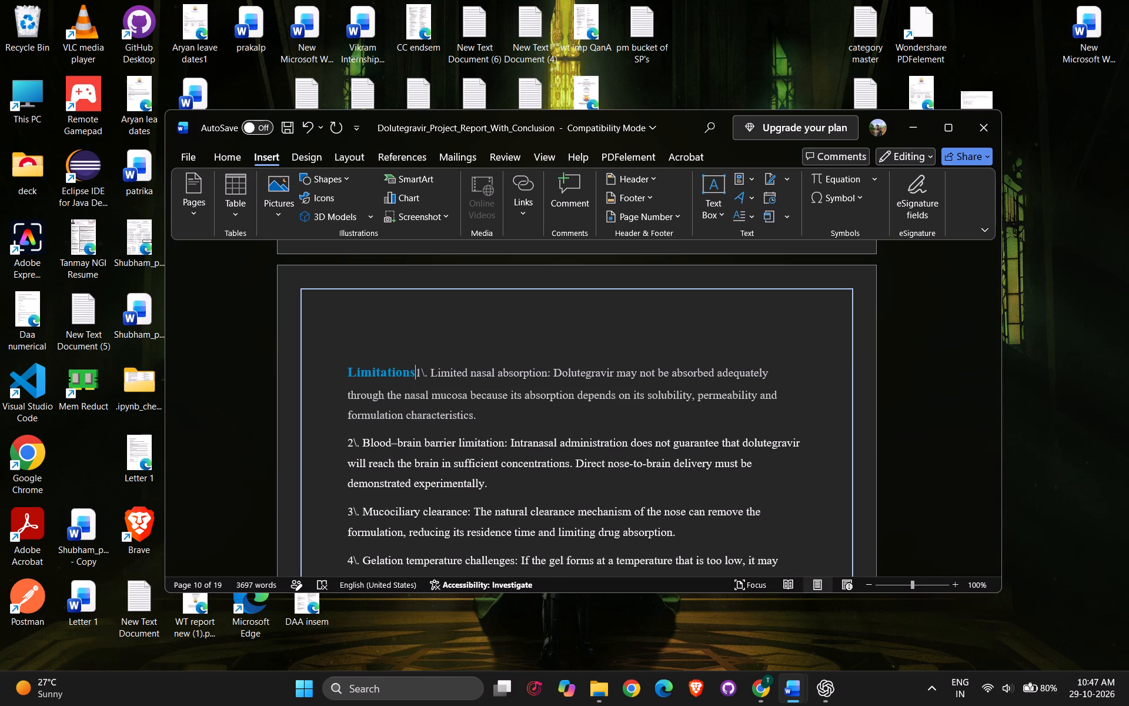
{"action": "key", "text": "Return"}
{"action": "scroll", "coordinate": [420, 480], "scroll_direction": "down", "scroll_amount": 2}
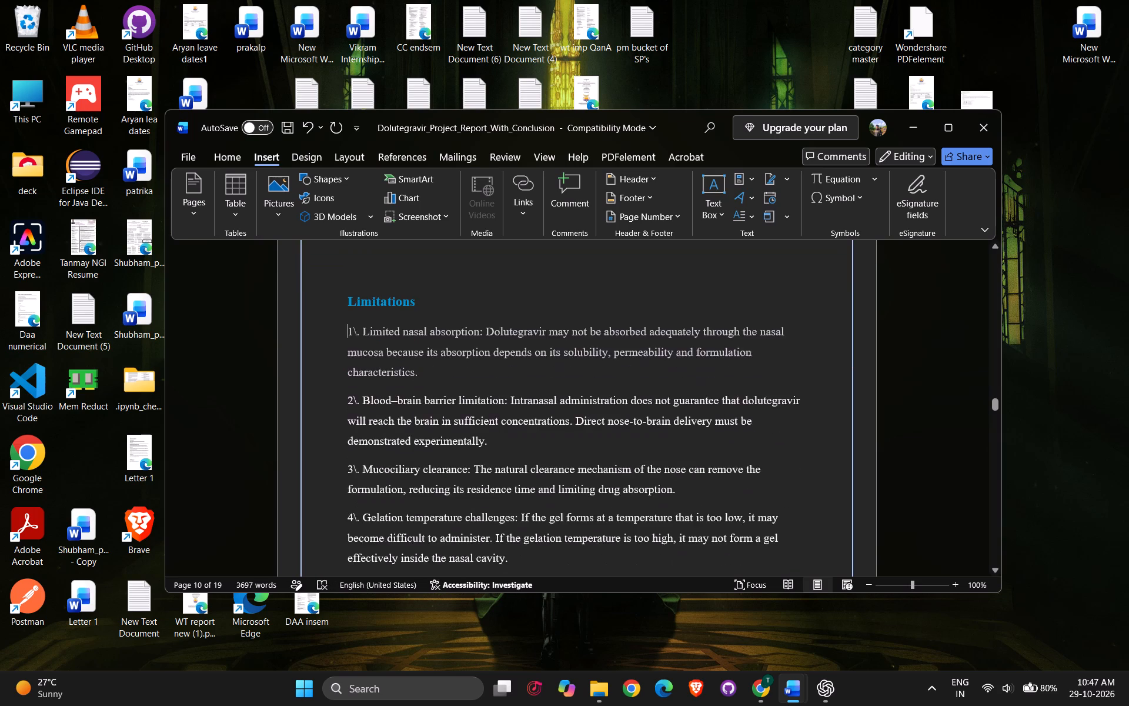
Set the font size of the ten numbered Limitations points and the Overall limitation paragraph to 12.
{"action": "scroll", "coordinate": [420, 480], "scroll_direction": "down", "scroll_amount": 1}
{"action": "scroll", "coordinate": [546, 574], "scroll_direction": "down", "scroll_amount": 8}
{"action": "scroll", "coordinate": [680, 563], "scroll_direction": "down", "scroll_amount": 3}
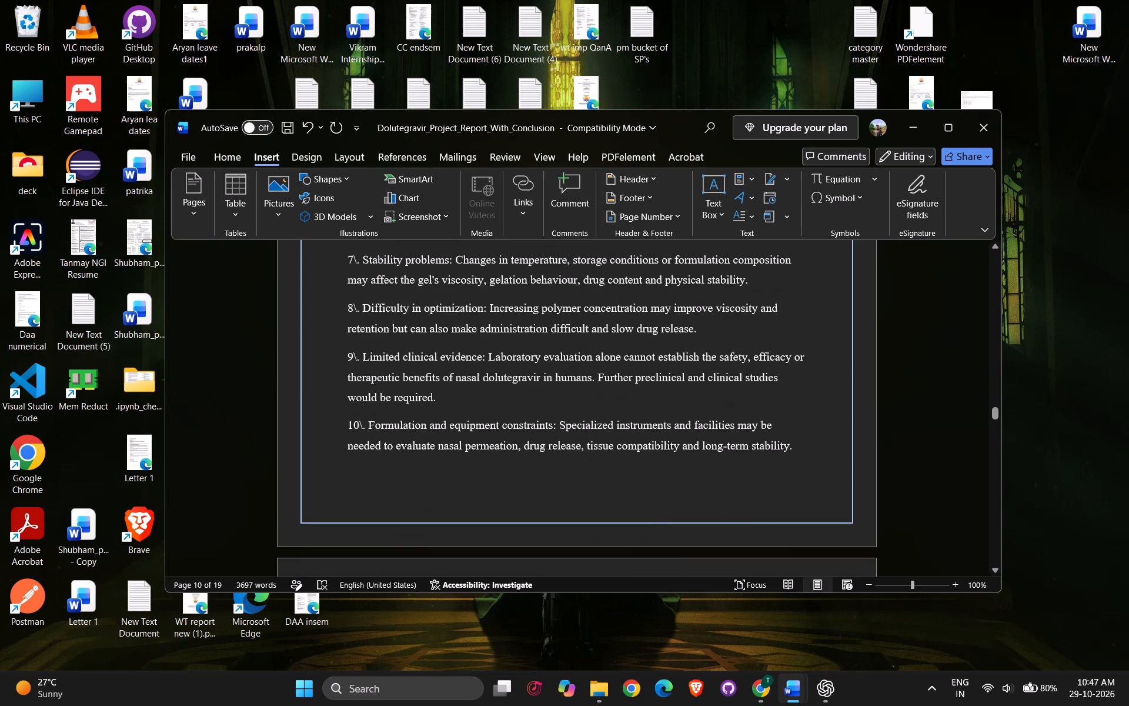
{"action": "left_click_drag", "start_coordinate": [664, 465], "coordinate": [617, 461]}
{"action": "scroll", "coordinate": [612, 460], "scroll_direction": "down", "scroll_amount": 6}
{"action": "left_click_drag", "start_coordinate": [716, 487], "coordinate": [275, 337]}
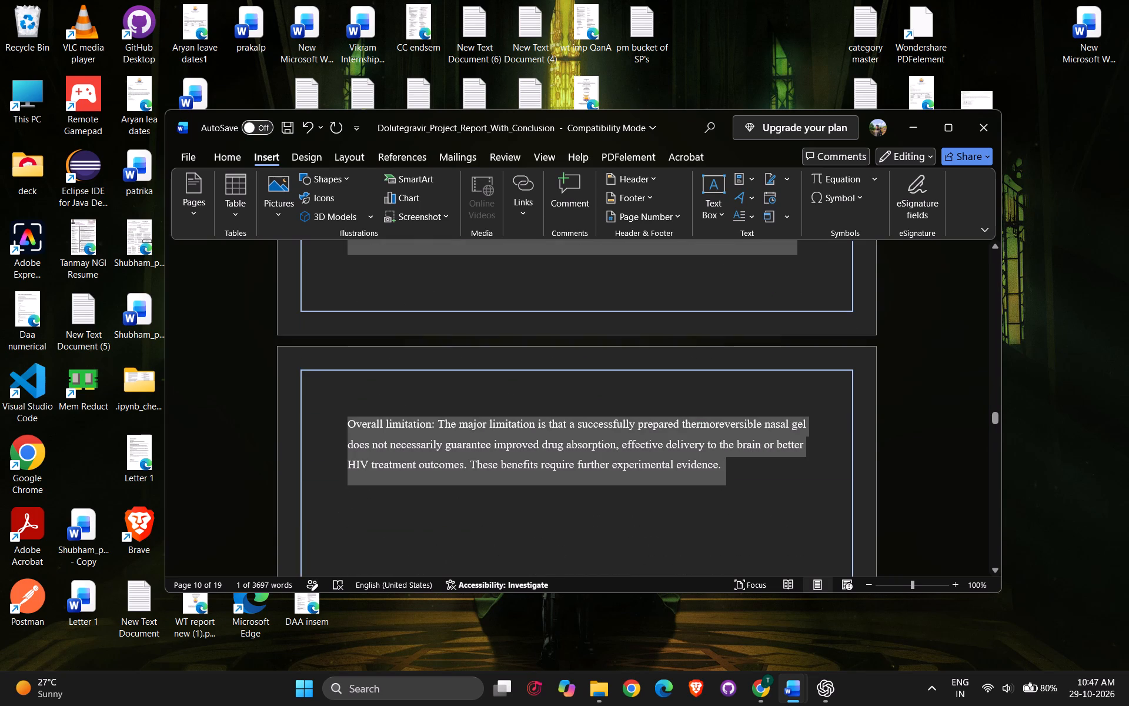
{"action": "left_click_drag", "start_coordinate": [275, 337], "coordinate": [346, 308]}
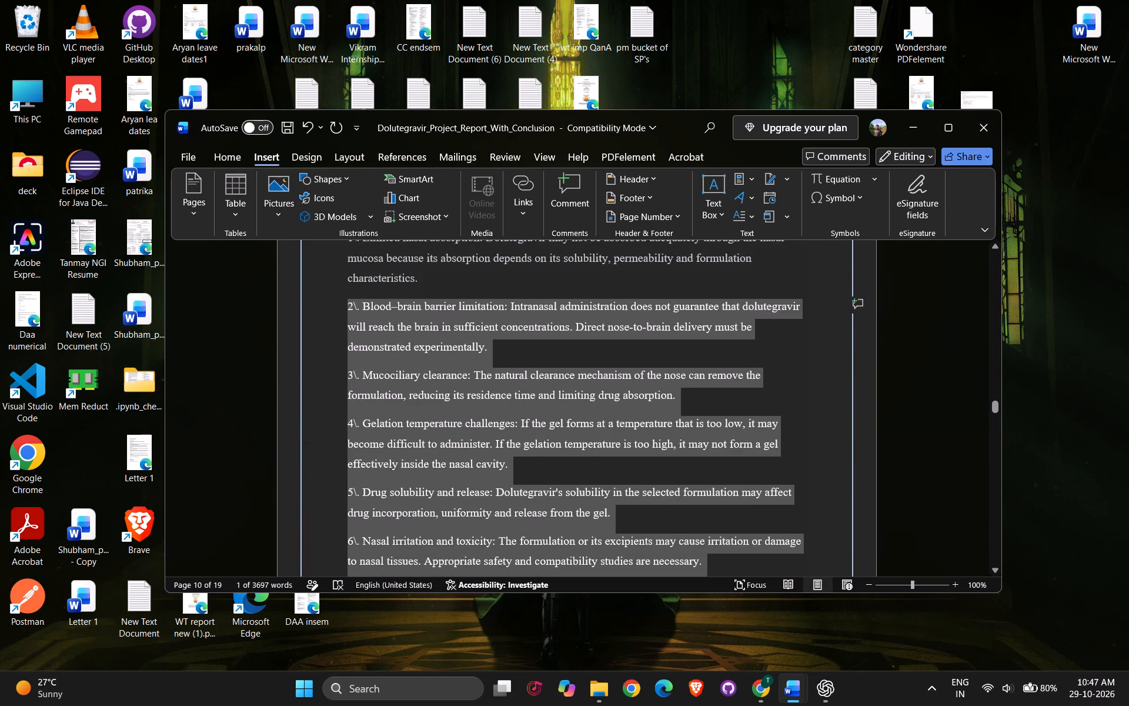
{"action": "left_click_drag", "start_coordinate": [346, 308], "coordinate": [349, 423]}
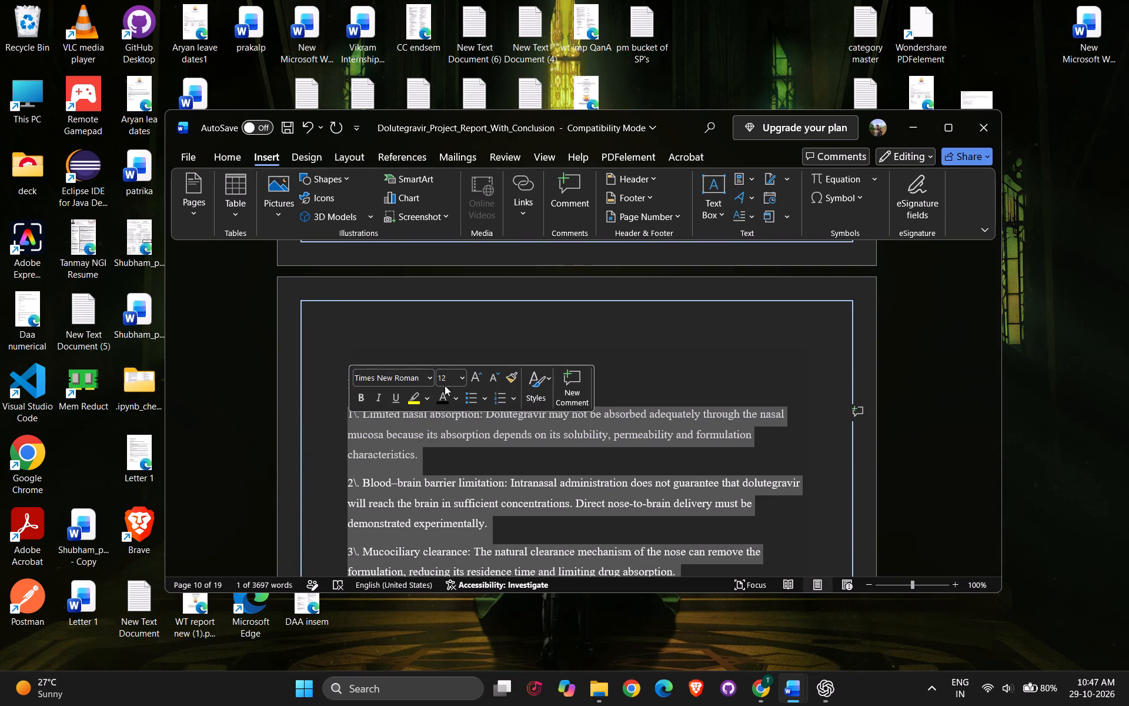
{"action": "left_click", "coordinate": [466, 380]}
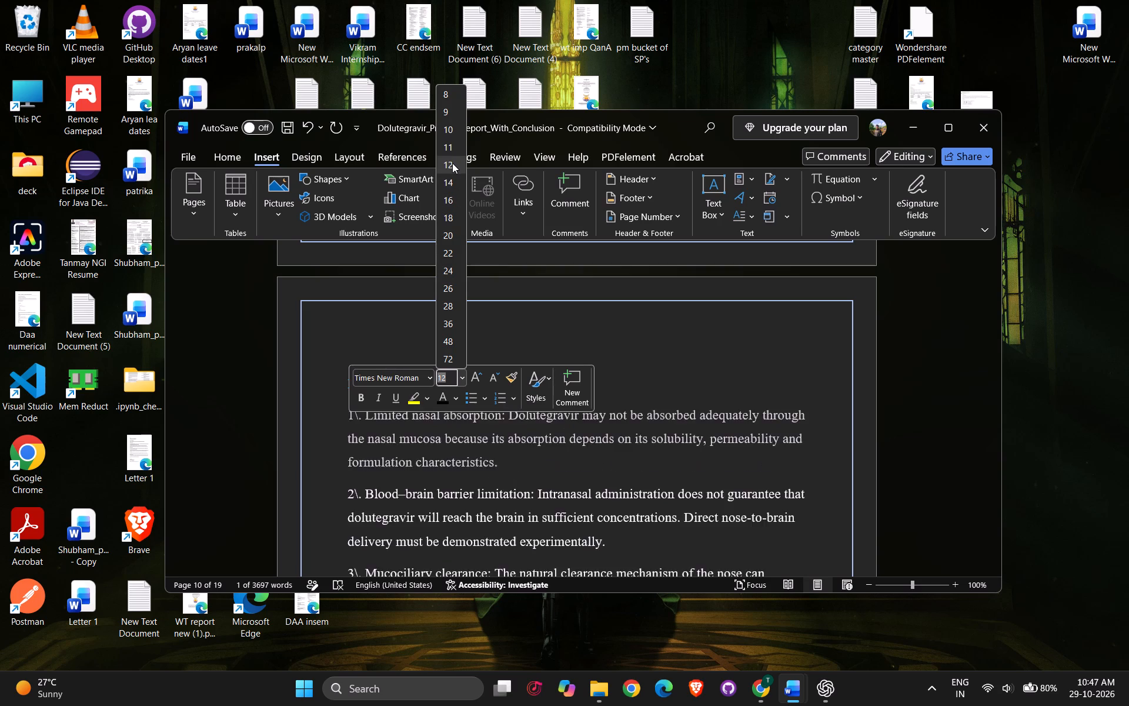
{"action": "left_click", "coordinate": [452, 163]}
{"action": "scroll", "coordinate": [532, 495], "scroll_direction": "down", "scroll_amount": 20}
{"action": "scroll", "coordinate": [532, 495], "scroll_direction": "down", "scroll_amount": 3}
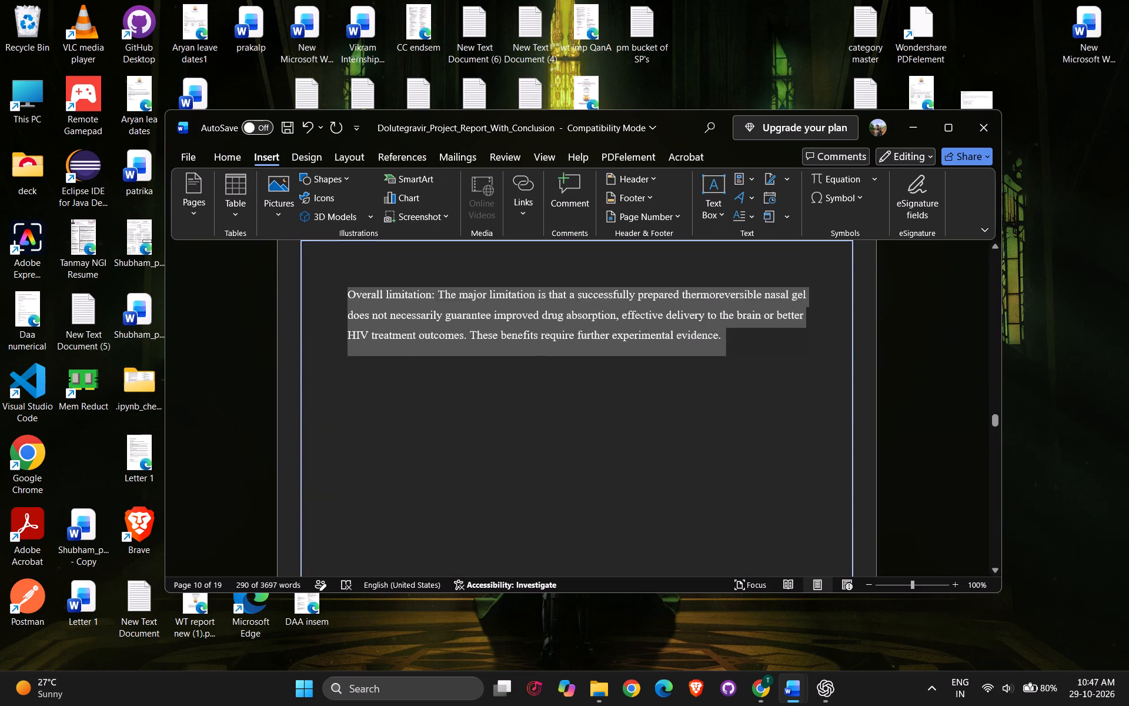
Set the Problem Statement heading's font to Times New Roman using the copied font name.
{"action": "scroll", "coordinate": [532, 495], "scroll_direction": "down", "scroll_amount": 20}
{"action": "left_click_drag", "start_coordinate": [502, 454], "coordinate": [360, 454]}
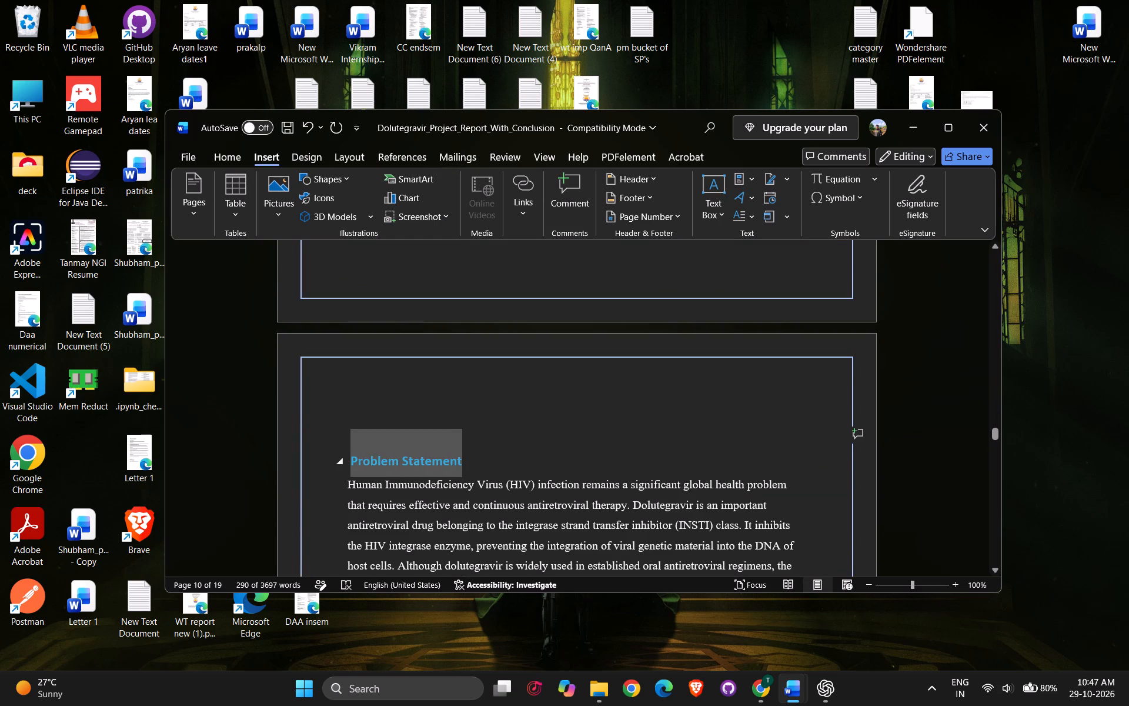
{"action": "left_click_drag", "start_coordinate": [360, 454], "coordinate": [359, 454]}
{"action": "left_click", "coordinate": [413, 404]}
{"action": "key", "text": "BackSpace"}
{"action": "key", "text": "ctrl+v"}
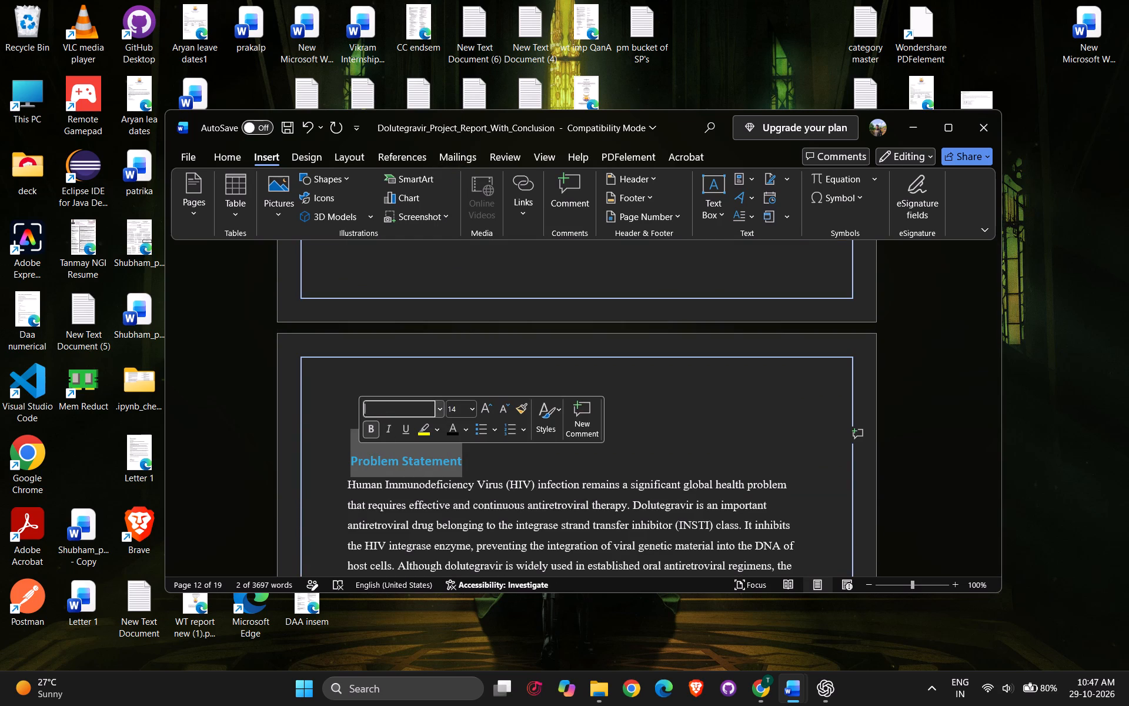
{"action": "key", "text": "Return"}
{"action": "left_click", "coordinate": [633, 457]}
Review the page layout from Problem Statement to Literature Review, and back through Limitations to the Background/rationale heading.
{"action": "scroll", "coordinate": [633, 462], "scroll_direction": "down", "scroll_amount": 10}
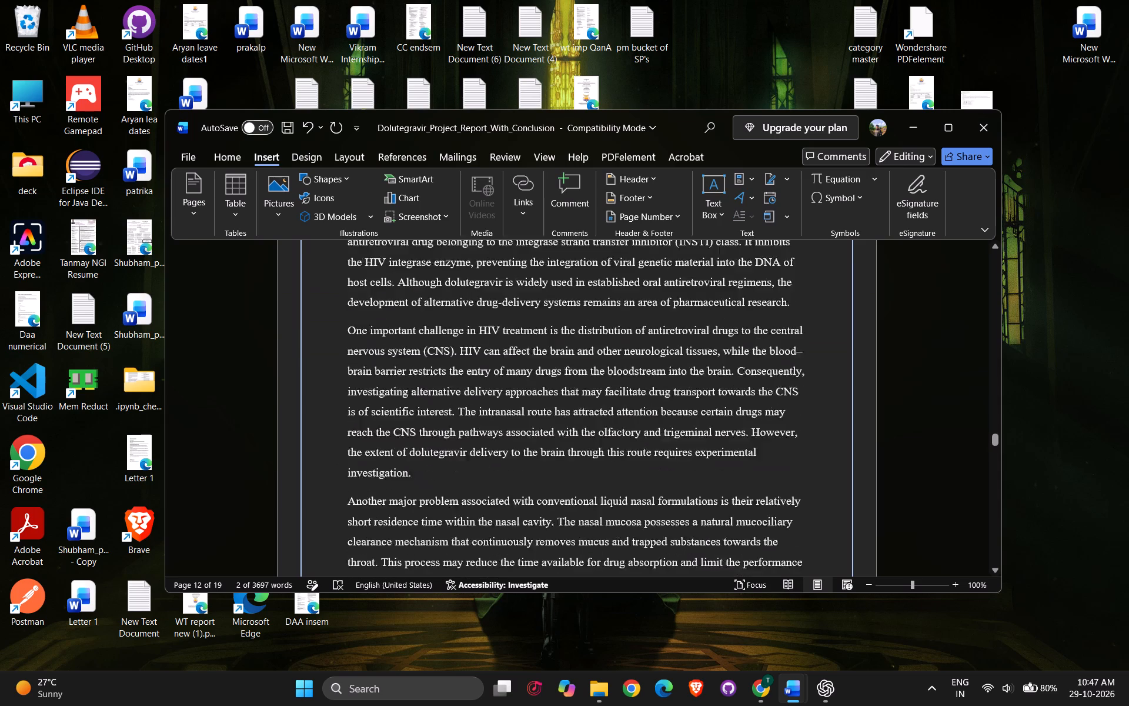
{"action": "scroll", "coordinate": [632, 494], "scroll_direction": "down", "scroll_amount": 10}
{"action": "scroll", "coordinate": [632, 494], "scroll_direction": "up", "scroll_amount": 5}
{"action": "scroll", "coordinate": [632, 494], "scroll_direction": "down", "scroll_amount": 20}
{"action": "scroll", "coordinate": [632, 494], "scroll_direction": "down", "scroll_amount": 10}
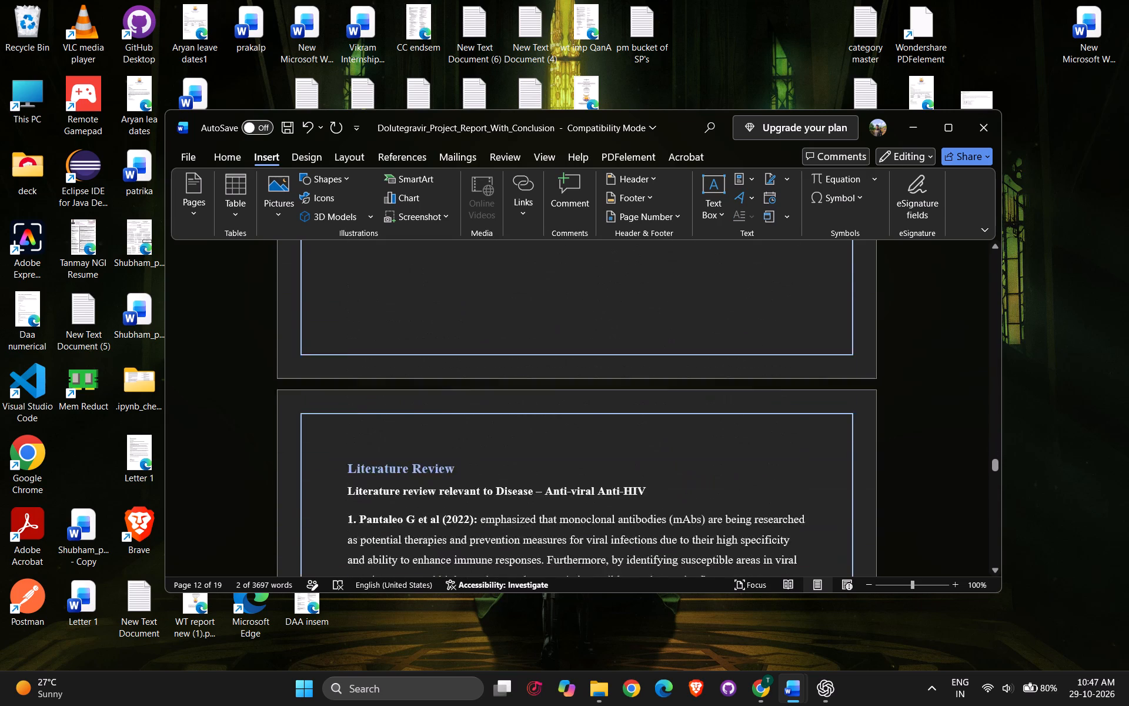
{"action": "scroll", "coordinate": [632, 494], "scroll_direction": "down", "scroll_amount": 4}
{"action": "scroll", "coordinate": [833, 519], "scroll_direction": "up", "scroll_amount": 20}
{"action": "scroll", "coordinate": [833, 519], "scroll_direction": "up", "scroll_amount": 3}
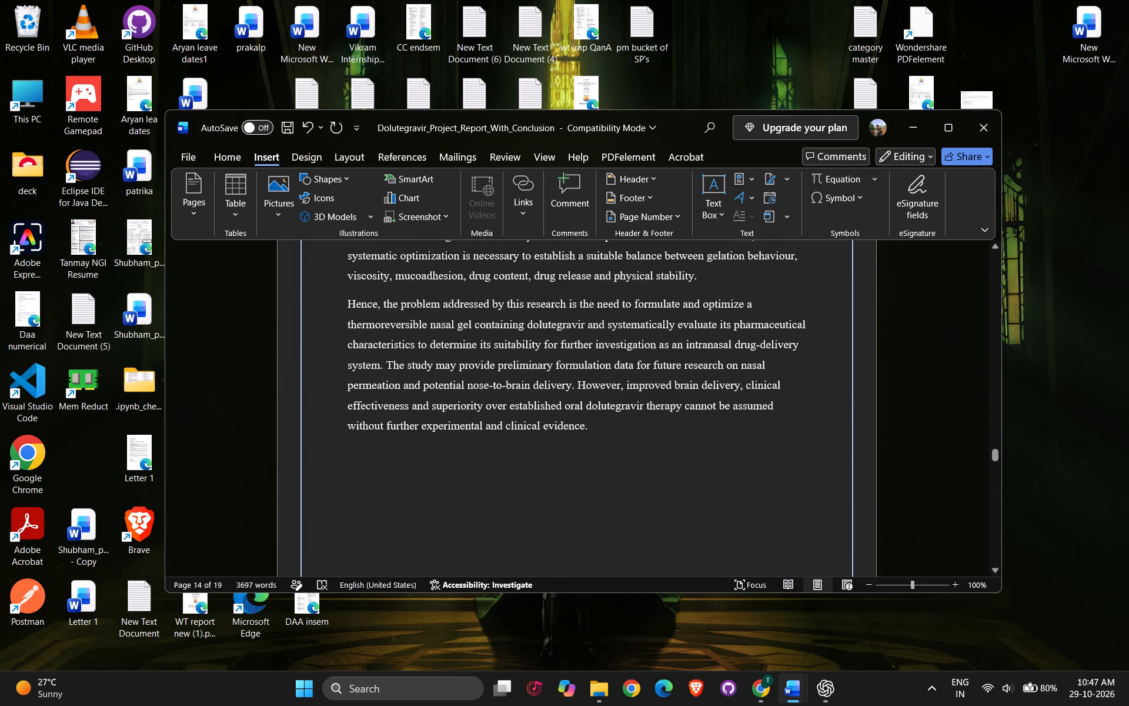
{"action": "scroll", "coordinate": [968, 542], "scroll_direction": "up", "scroll_amount": 20}
{"action": "scroll", "coordinate": [968, 542], "scroll_direction": "up", "scroll_amount": 20}
{"action": "scroll", "coordinate": [968, 542], "scroll_direction": "up", "scroll_amount": 15}
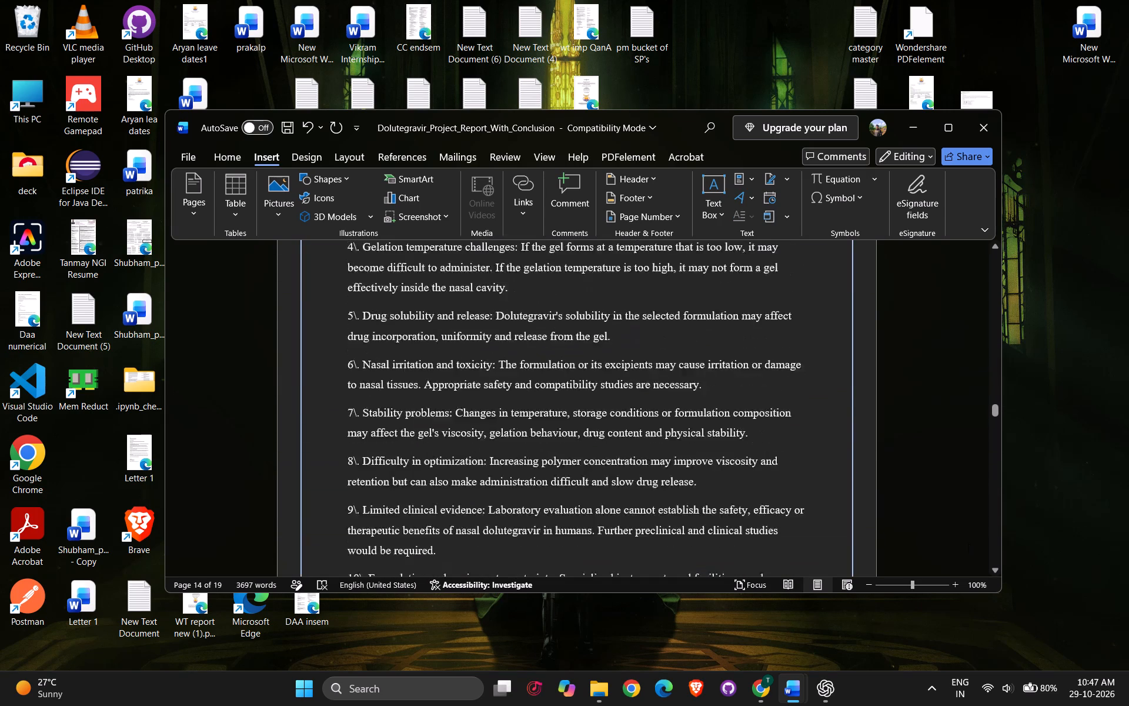
{"action": "scroll", "coordinate": [968, 542], "scroll_direction": "up", "scroll_amount": 20}
{"action": "scroll", "coordinate": [968, 542], "scroll_direction": "up", "scroll_amount": 20}
{"action": "scroll", "coordinate": [968, 542], "scroll_direction": "up", "scroll_amount": 3}
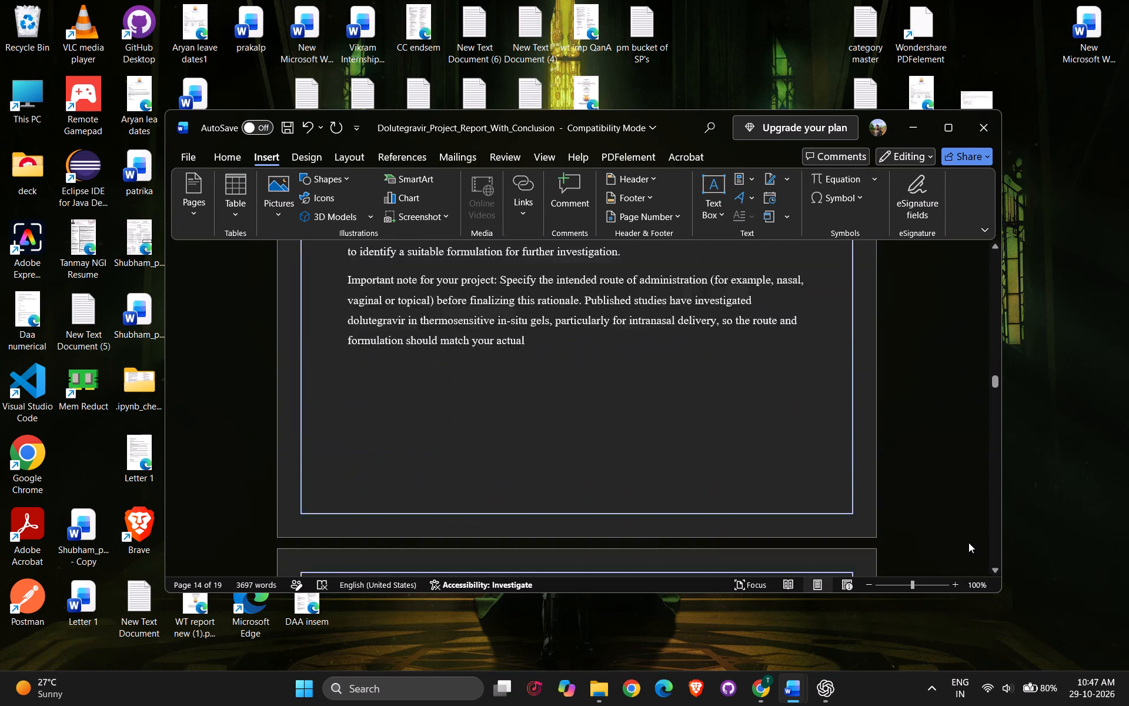
{"action": "scroll", "coordinate": [968, 542], "scroll_direction": "up", "scroll_amount": 20}
{"action": "scroll", "coordinate": [968, 542], "scroll_direction": "up", "scroll_amount": 11}
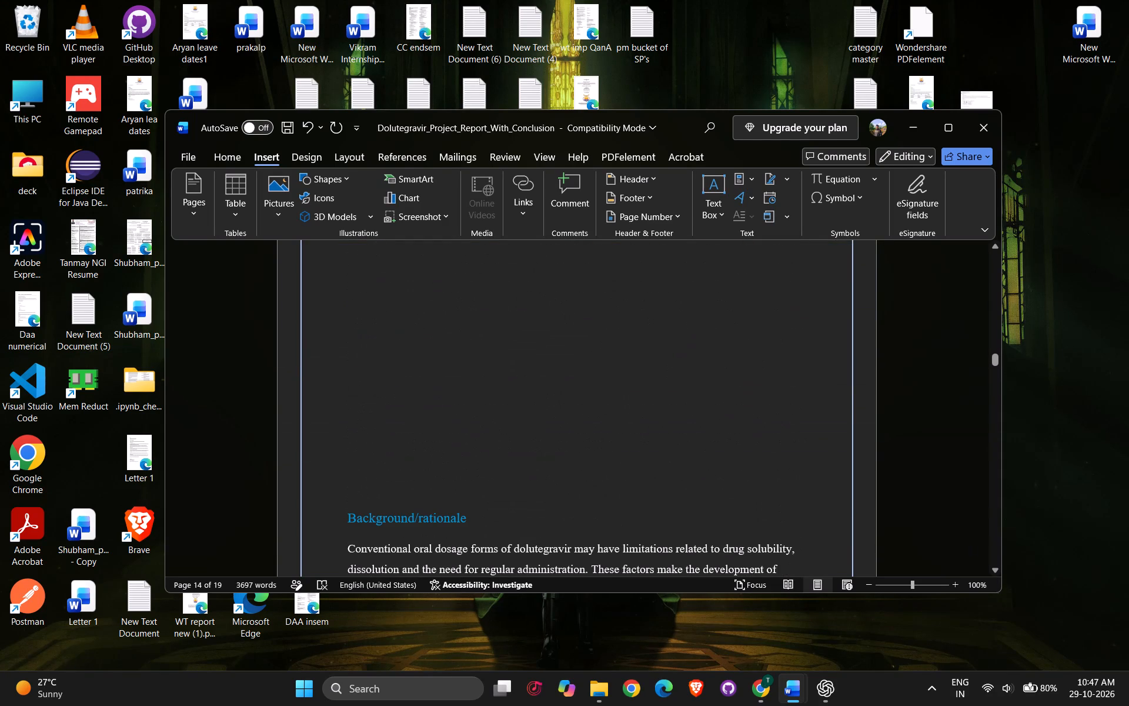
Insert seven blank lines above the Background/rationale heading to push the section onto a new page.
{"action": "left_click", "coordinate": [567, 471]}
{"action": "scroll", "coordinate": [567, 471], "scroll_direction": "up", "scroll_amount": 3}
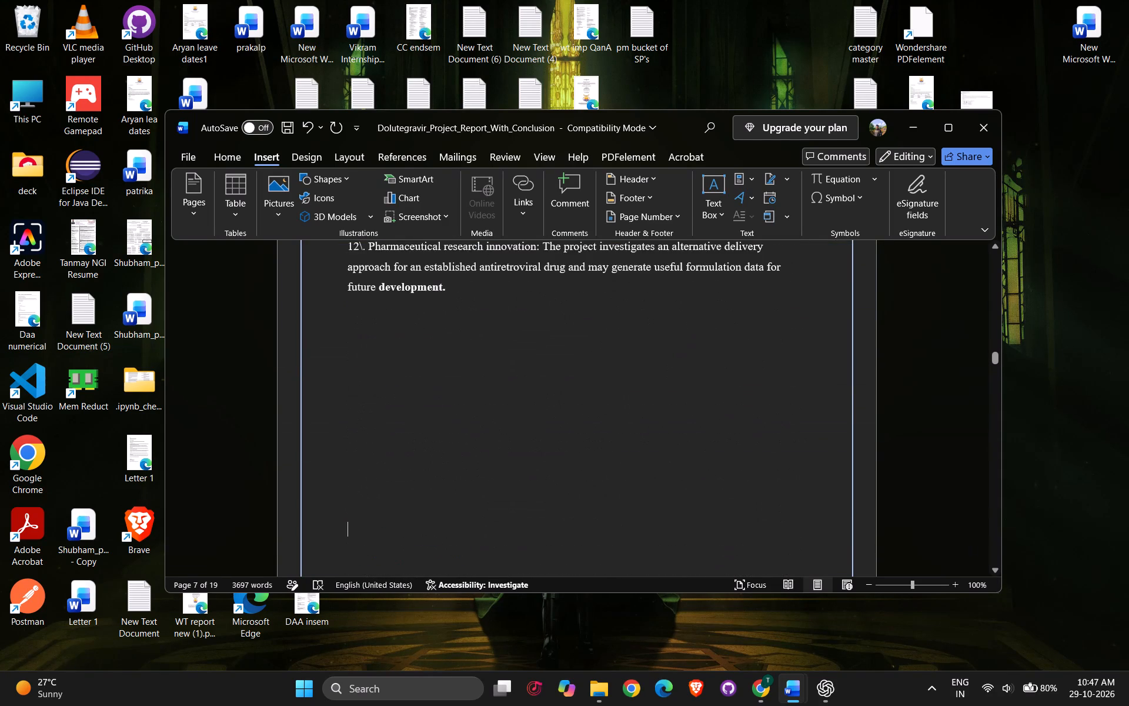
{"action": "scroll", "coordinate": [567, 471], "scroll_direction": "down", "scroll_amount": 6}
{"action": "key", "text": "Return"}
{"action": "key", "text": "Return"}
{"action": "key", "text": "Return"}
{"action": "key", "text": "Return"}
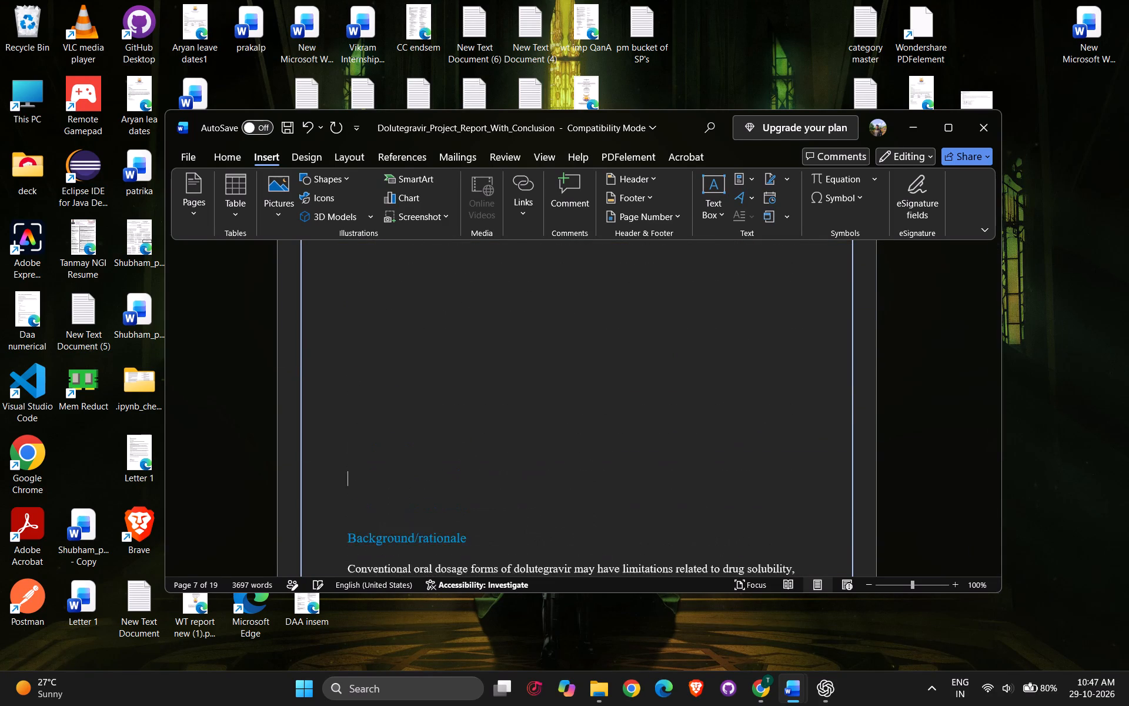
{"action": "key", "text": "Return"}
{"action": "key", "text": "Return"}
{"action": "key", "text": "Return"}
{"action": "scroll", "coordinate": [573, 471], "scroll_direction": "down", "scroll_amount": 6}
{"action": "scroll", "coordinate": [715, 488], "scroll_direction": "down", "scroll_amount": 3}
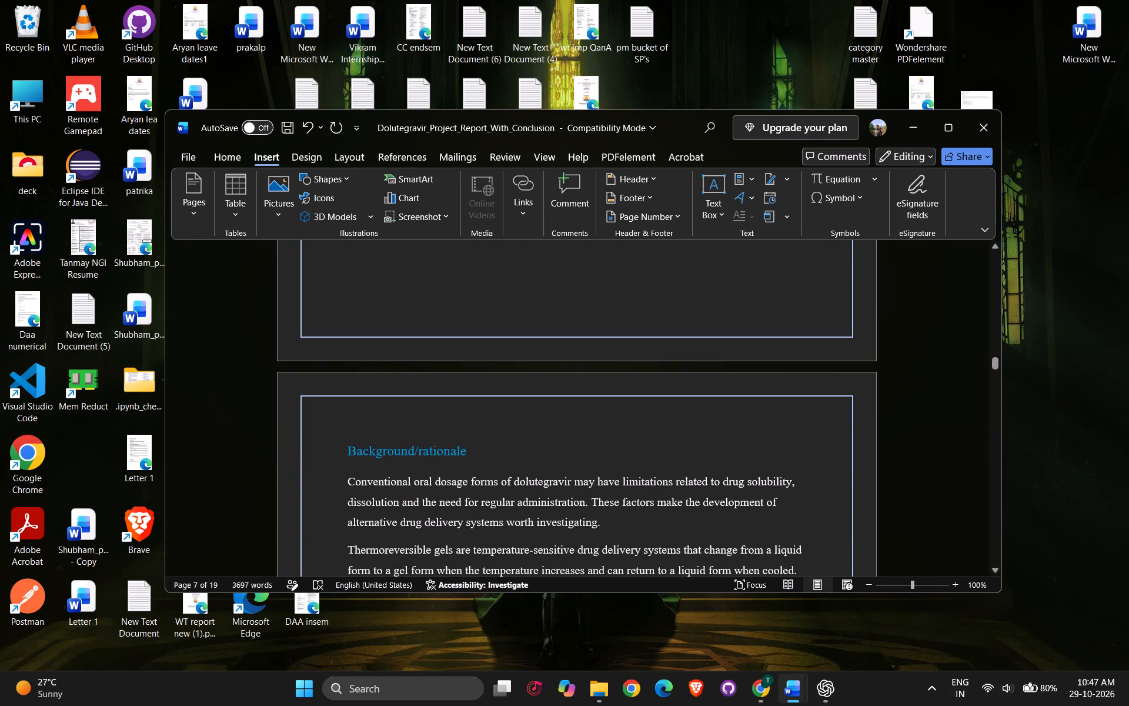
Review the page layout from the Background/rationale section through Limitations to the final References page, checking section page starts and spacing.
{"action": "left_click", "coordinate": [348, 427]}
{"action": "left_click", "coordinate": [366, 419]}
{"action": "scroll", "coordinate": [368, 421], "scroll_direction": "down", "scroll_amount": 11}
{"action": "scroll", "coordinate": [394, 435], "scroll_direction": "up", "scroll_amount": 6}
{"action": "left_click_drag", "start_coordinate": [495, 277], "coordinate": [447, 277]}
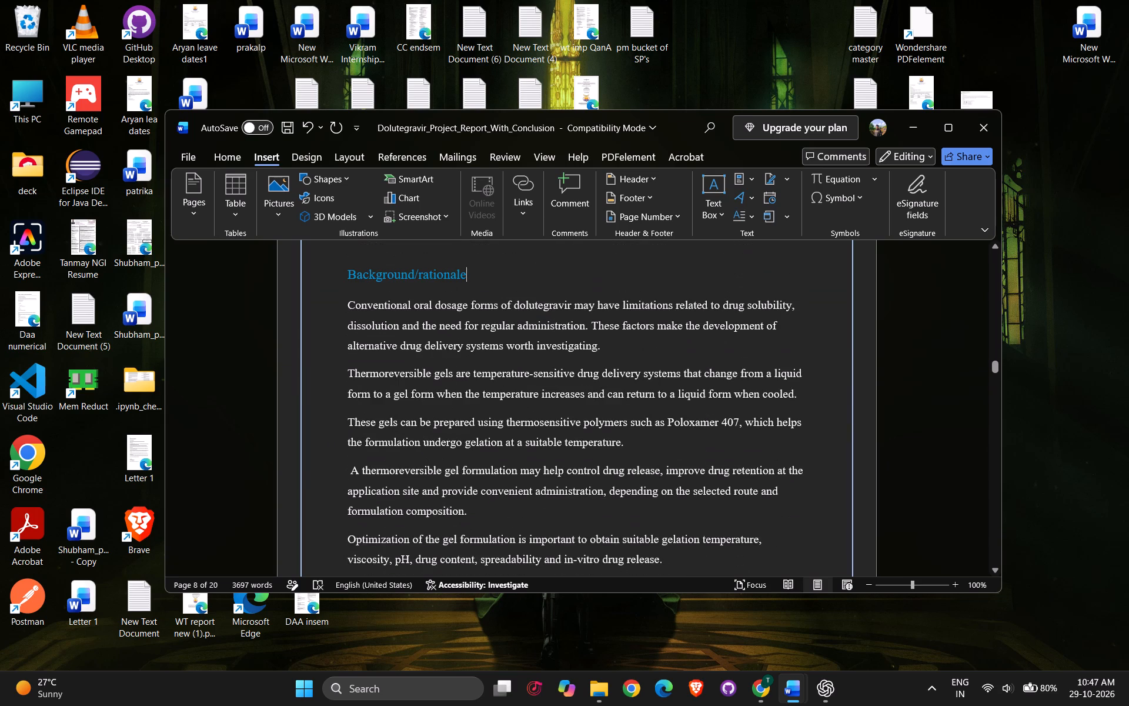
{"action": "left_click_drag", "start_coordinate": [447, 277], "coordinate": [339, 277]}
{"action": "left_click", "coordinate": [506, 279]}
{"action": "scroll", "coordinate": [507, 281], "scroll_direction": "down", "scroll_amount": 20}
{"action": "scroll", "coordinate": [507, 281], "scroll_direction": "down", "scroll_amount": 2}
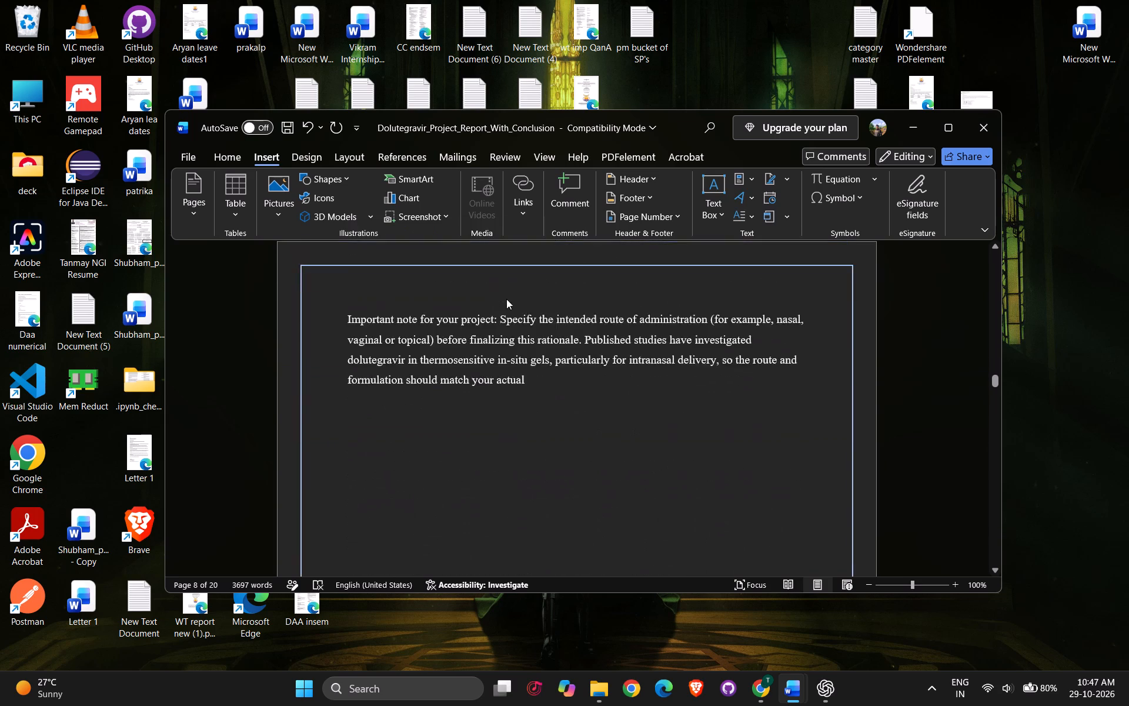
{"action": "scroll", "coordinate": [506, 299], "scroll_direction": "down", "scroll_amount": 20}
{"action": "scroll", "coordinate": [506, 299], "scroll_direction": "down", "scroll_amount": 20}
{"action": "scroll", "coordinate": [506, 299], "scroll_direction": "down", "scroll_amount": 4}
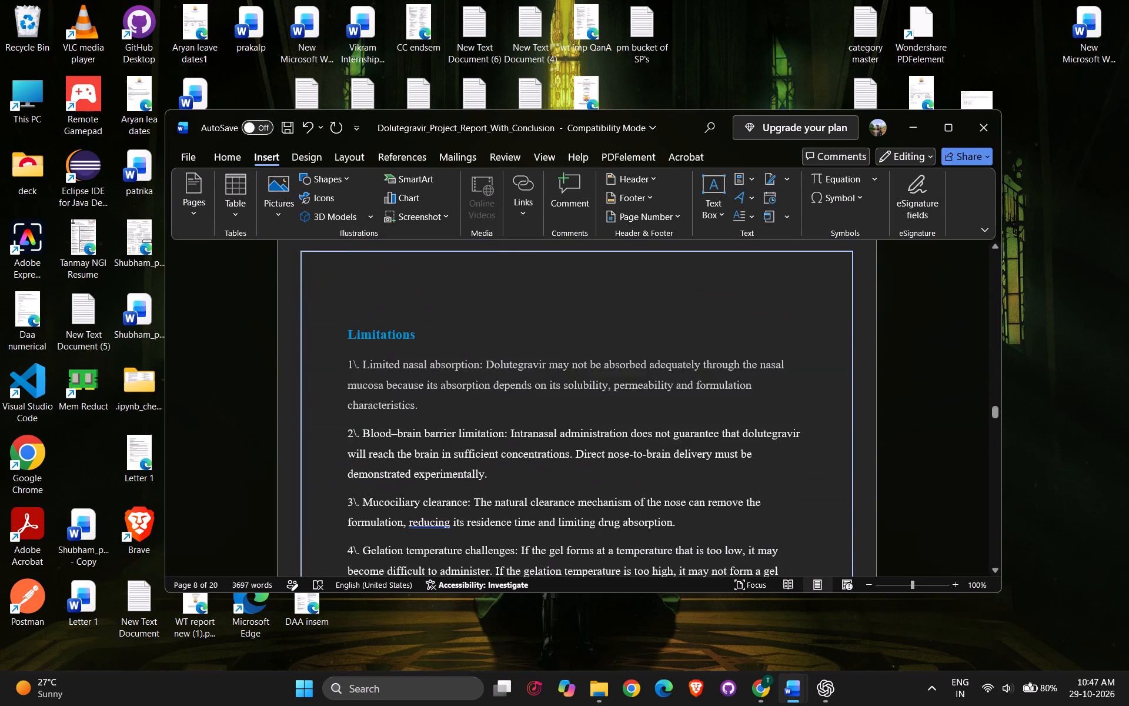
{"action": "scroll", "coordinate": [502, 302], "scroll_direction": "down", "scroll_amount": 8}
{"action": "scroll", "coordinate": [500, 304], "scroll_direction": "up", "scroll_amount": 8}
{"action": "scroll", "coordinate": [848, 398], "scroll_direction": "down", "scroll_amount": 6, "text": "ctrl"}
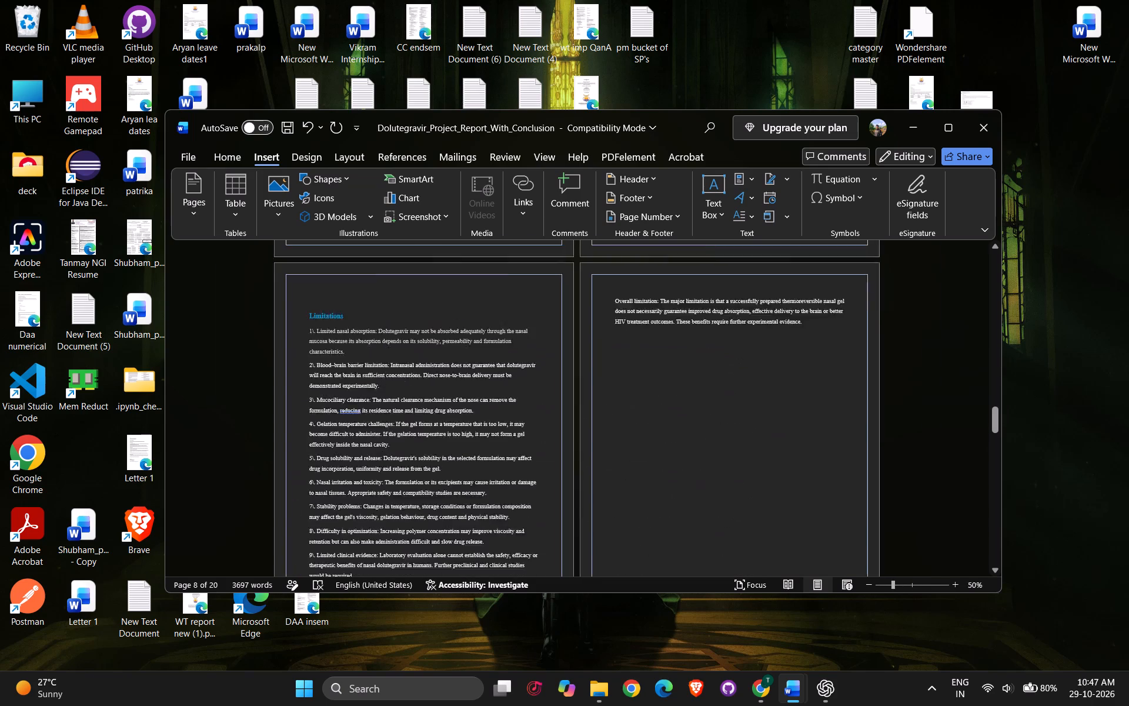
{"action": "scroll", "coordinate": [848, 398], "scroll_direction": "down", "scroll_amount": 2, "text": "ctrl"}
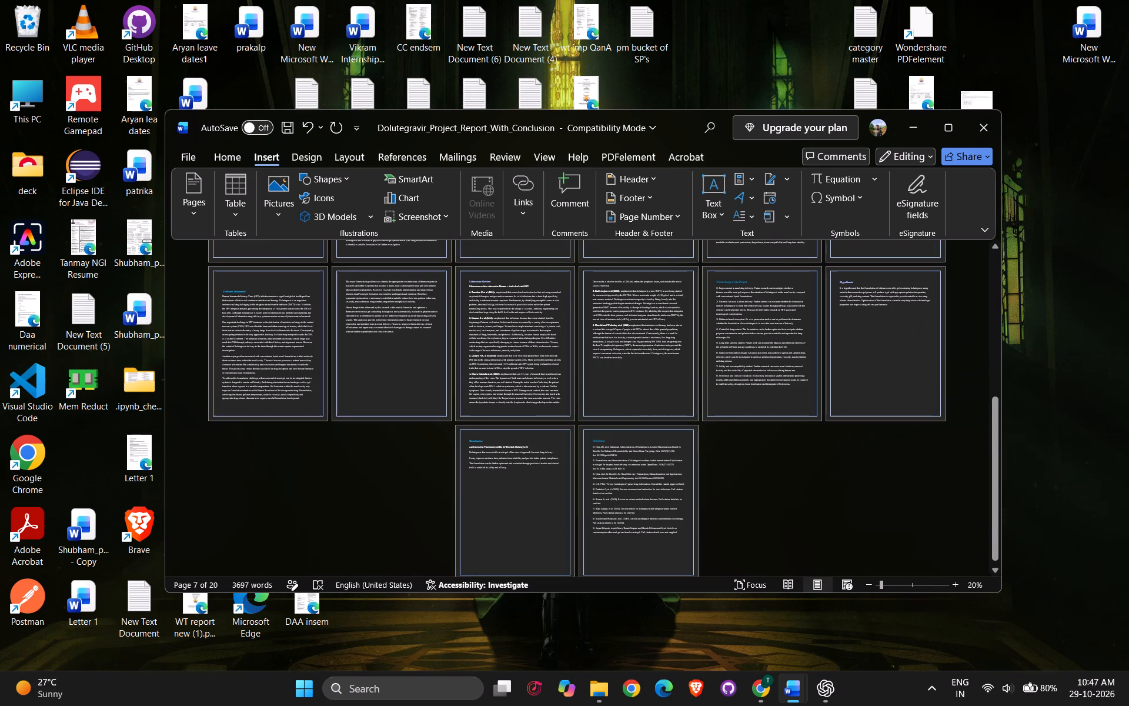
{"action": "scroll", "coordinate": [606, 373], "scroll_direction": "up", "scroll_amount": 3}
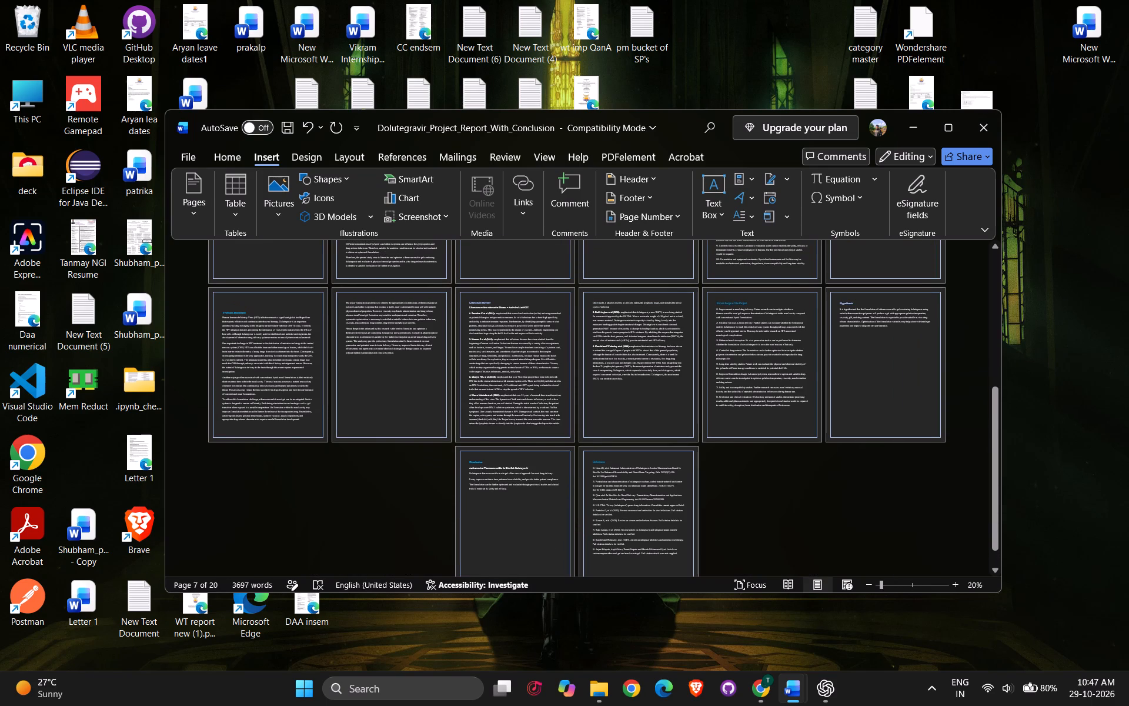
Remove the extra blank space above the Problem Statement heading, keeping the heading at the top of its own page.
{"action": "left_click", "coordinate": [241, 358]}
{"action": "double_click", "coordinate": [241, 358]}
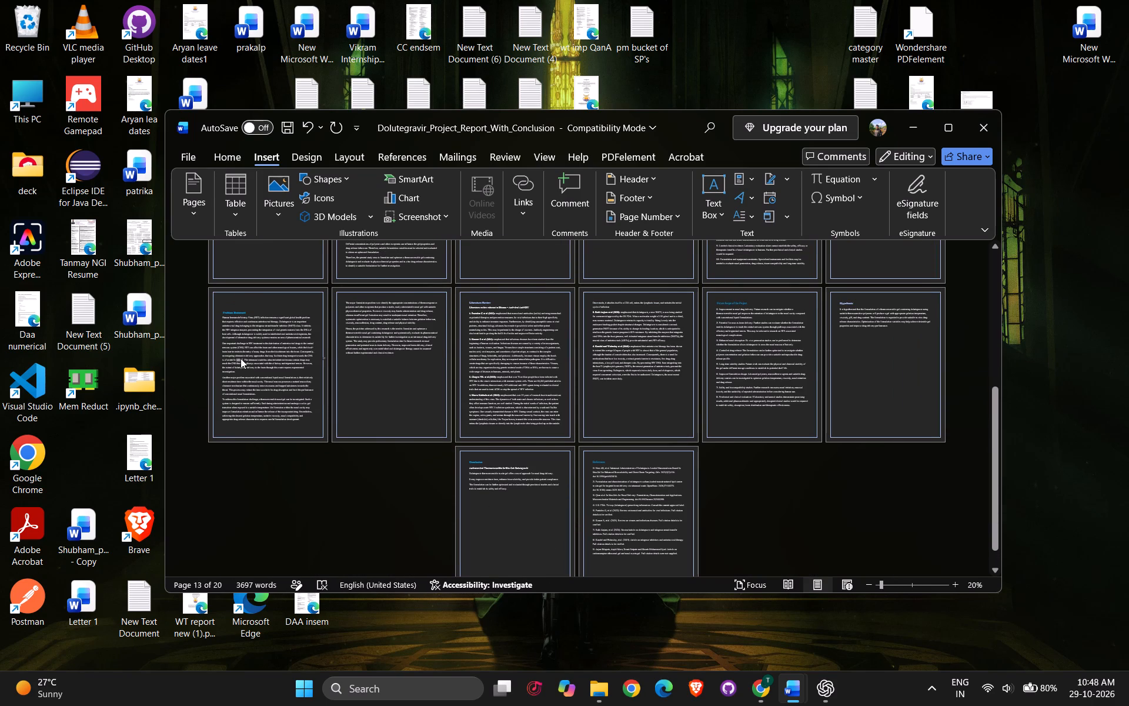
{"action": "scroll", "coordinate": [246, 366], "scroll_direction": "up", "scroll_amount": 6, "text": "ctrl"}
{"action": "scroll", "coordinate": [425, 382], "scroll_direction": "up", "scroll_amount": 7}
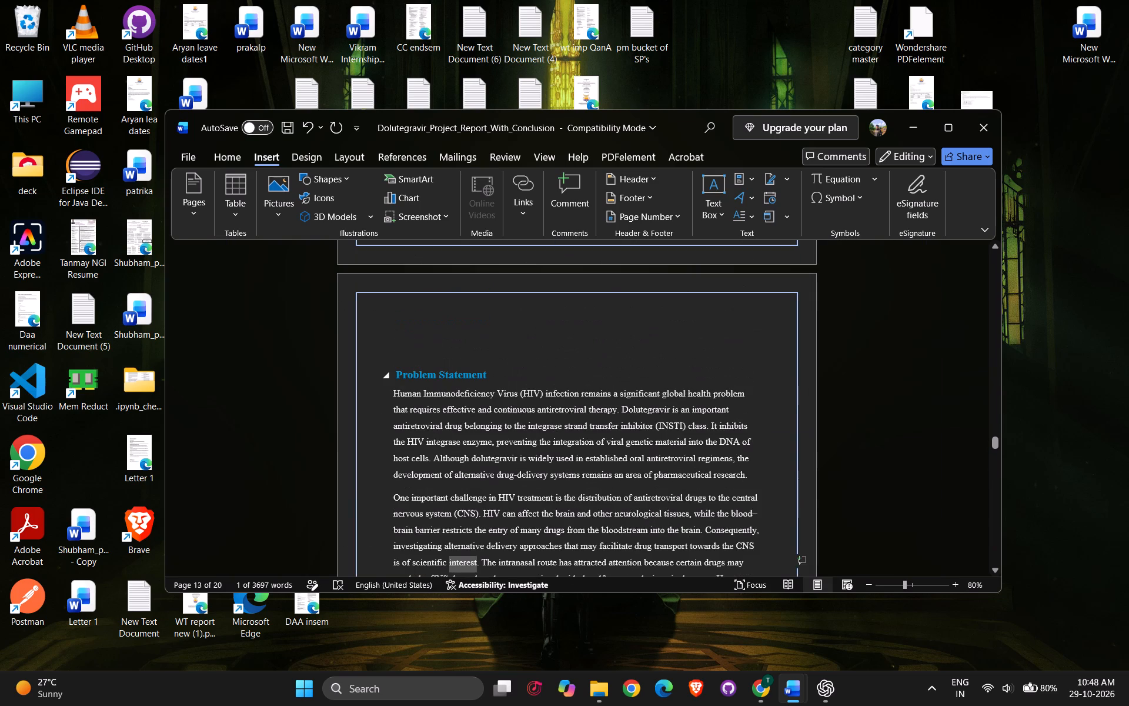
{"action": "left_click", "coordinate": [462, 354]}
{"action": "left_click", "coordinate": [434, 347]}
{"action": "key", "text": "BackSpace"}
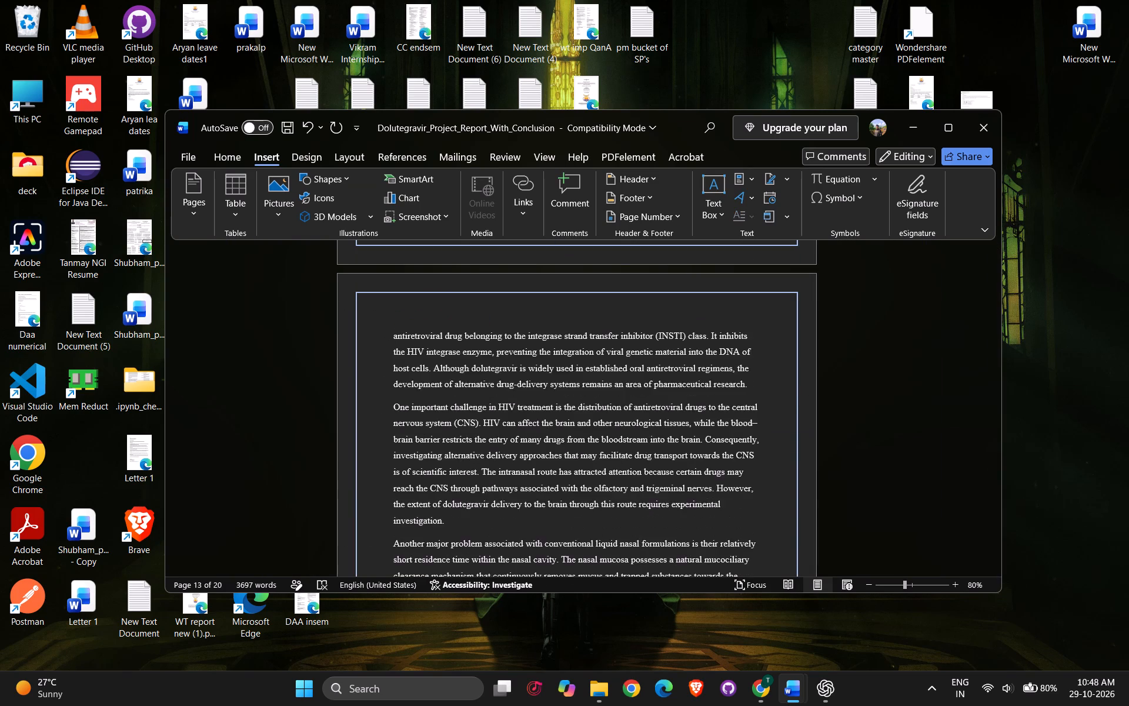
{"action": "key", "text": "Return"}
{"action": "key", "text": "Down"}
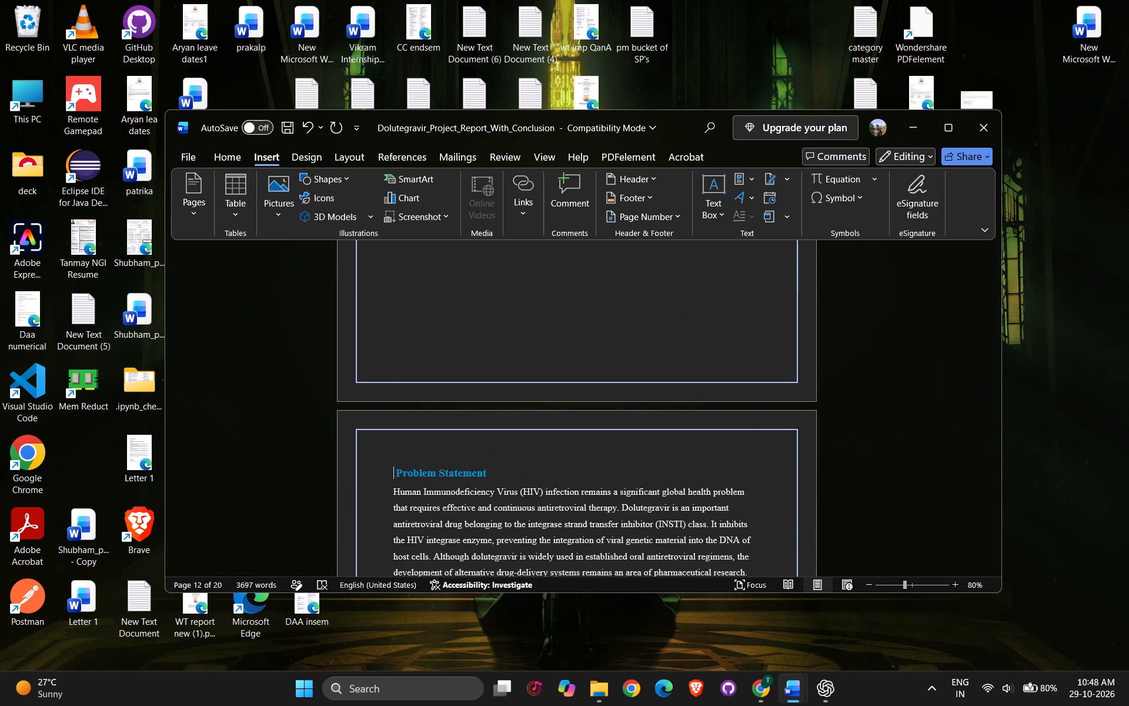
{"action": "key", "text": "Down"}
{"action": "key", "text": "Up"}
Review the section page starts across the report, from the Problem Statement pages back to the contents table on page 1.
{"action": "scroll", "coordinate": [561, 387], "scroll_direction": "down", "scroll_amount": 5, "text": "ctrl"}
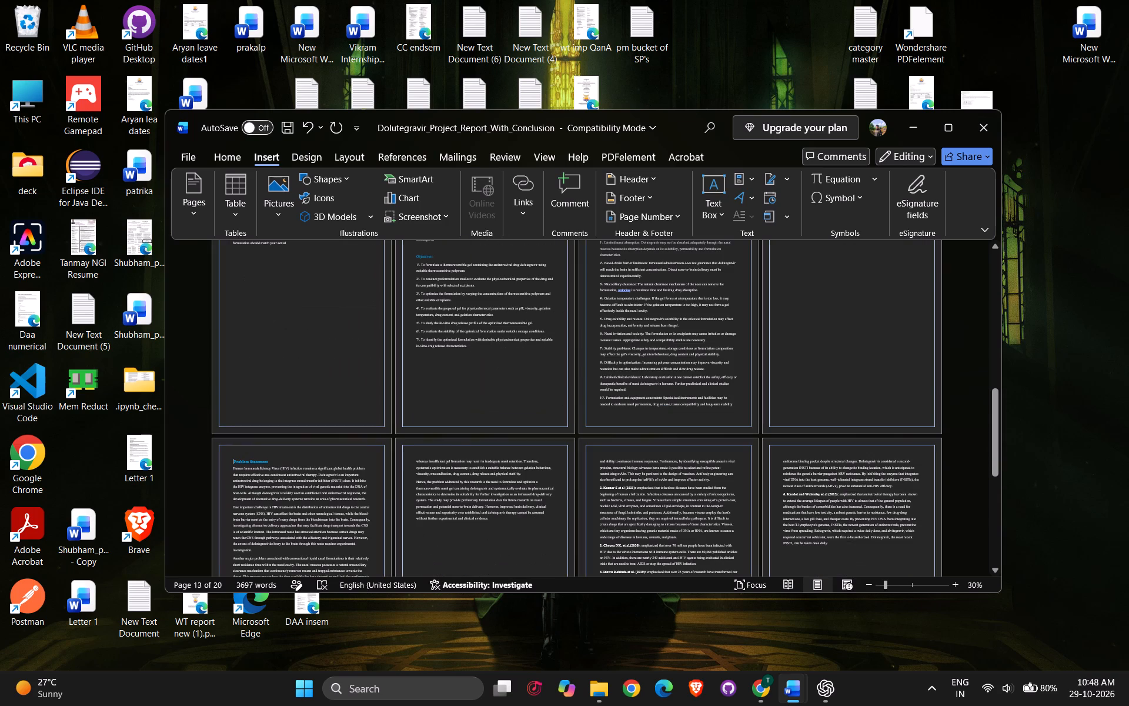
{"action": "scroll", "coordinate": [560, 388], "scroll_direction": "down", "scroll_amount": 2, "text": "ctrl"}
{"action": "scroll", "coordinate": [650, 390], "scroll_direction": "up", "scroll_amount": 2, "text": "ctrl"}
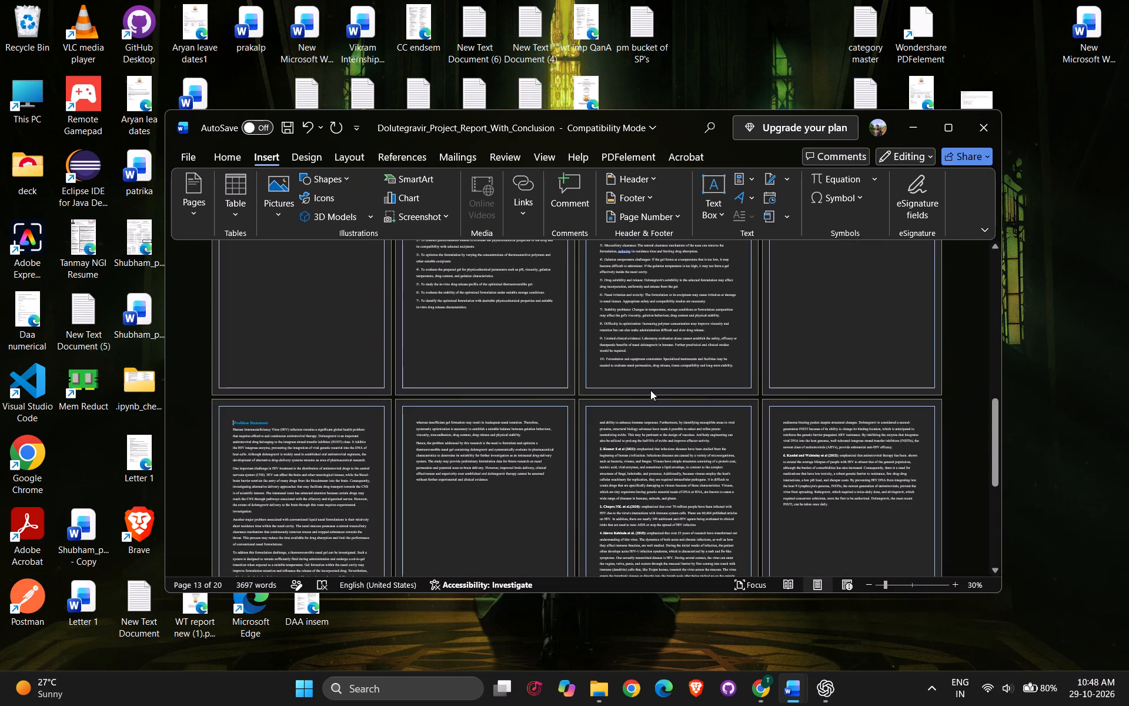
{"action": "scroll", "coordinate": [783, 411], "scroll_direction": "up", "scroll_amount": 9}
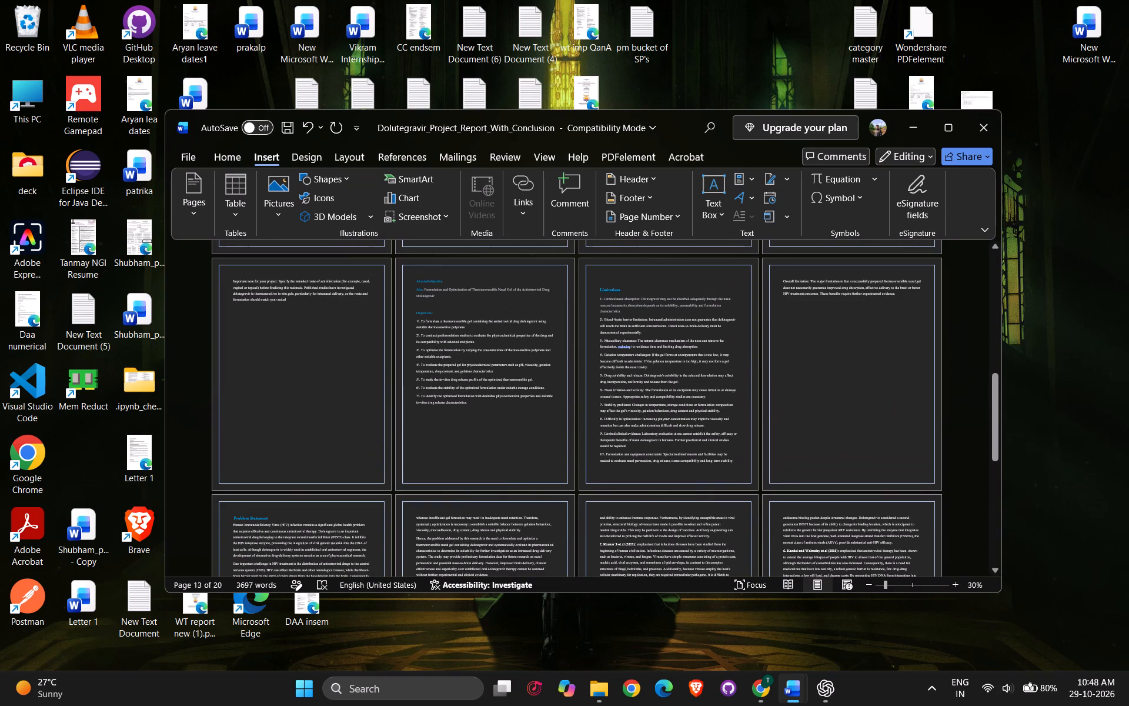
{"action": "scroll", "coordinate": [783, 411], "scroll_direction": "up", "scroll_amount": 1}
{"action": "left_click", "coordinate": [680, 389]}
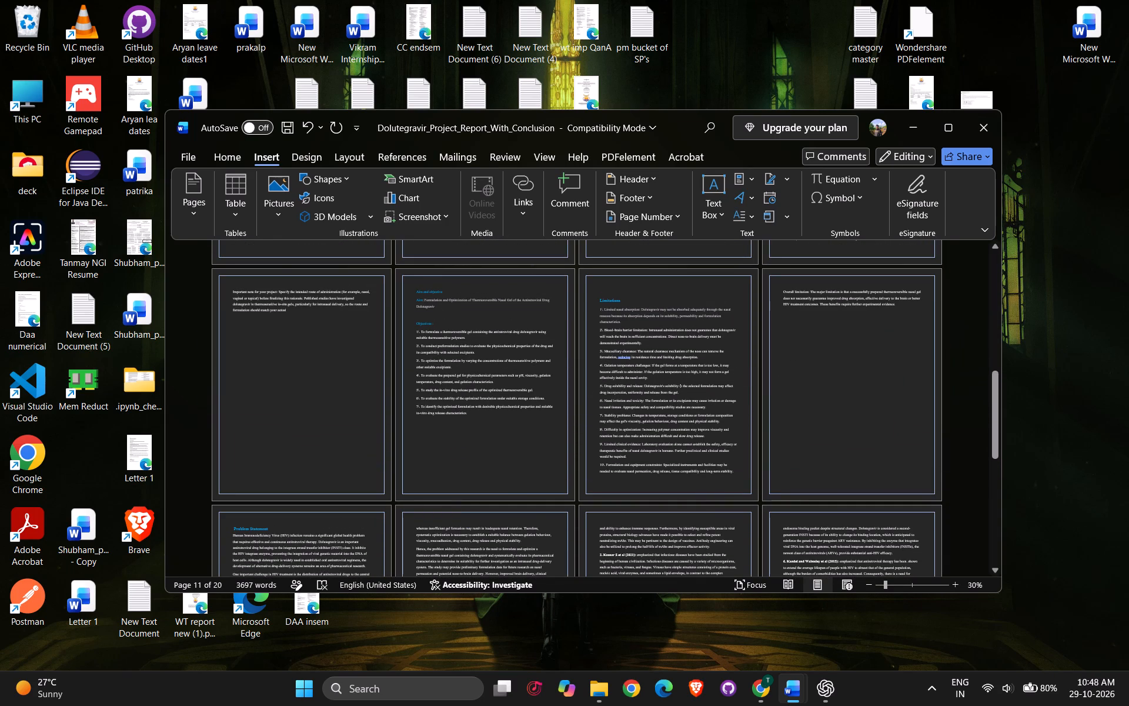
{"action": "scroll", "coordinate": [690, 387], "scroll_direction": "up", "scroll_amount": 15}
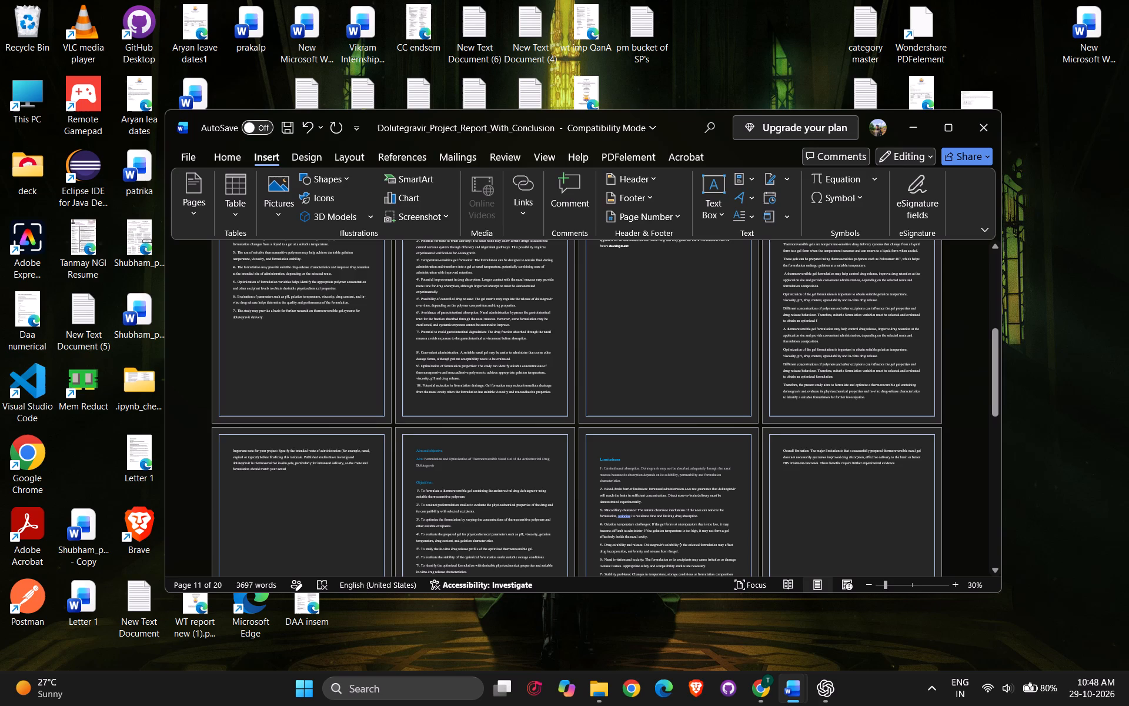
{"action": "scroll", "coordinate": [692, 387], "scroll_direction": "up", "scroll_amount": 9}
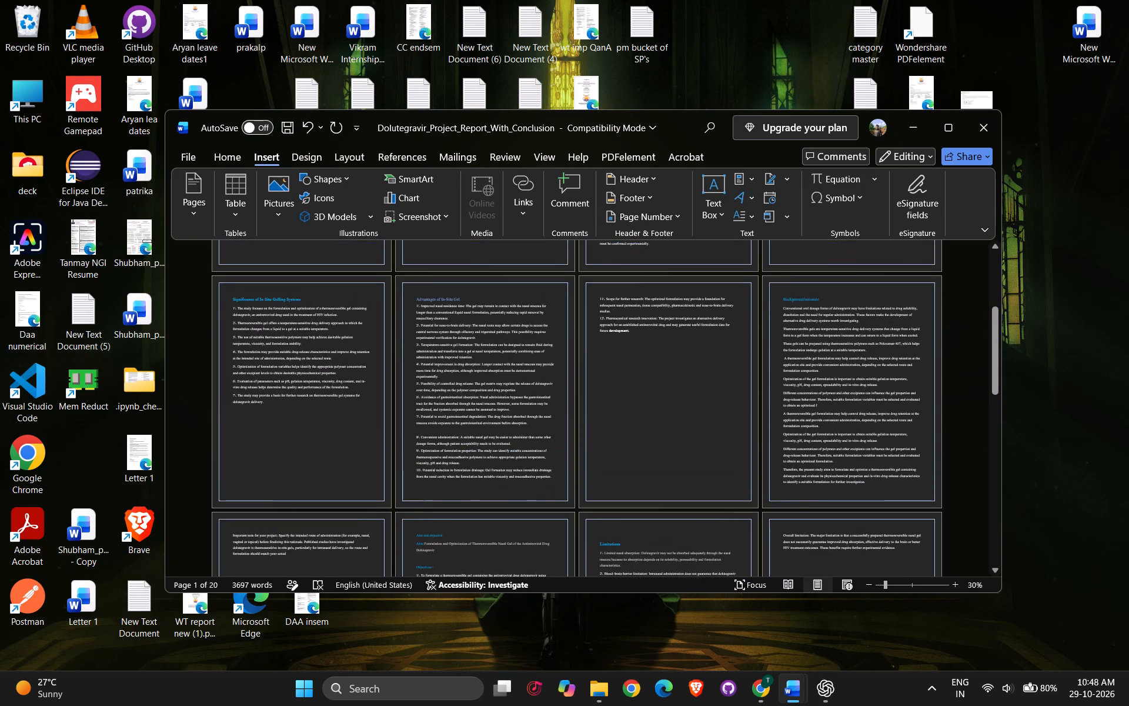
{"action": "scroll", "coordinate": [692, 387], "scroll_direction": "up", "scroll_amount": 4}
{"action": "scroll", "coordinate": [692, 387], "scroll_direction": "up", "scroll_amount": 19}
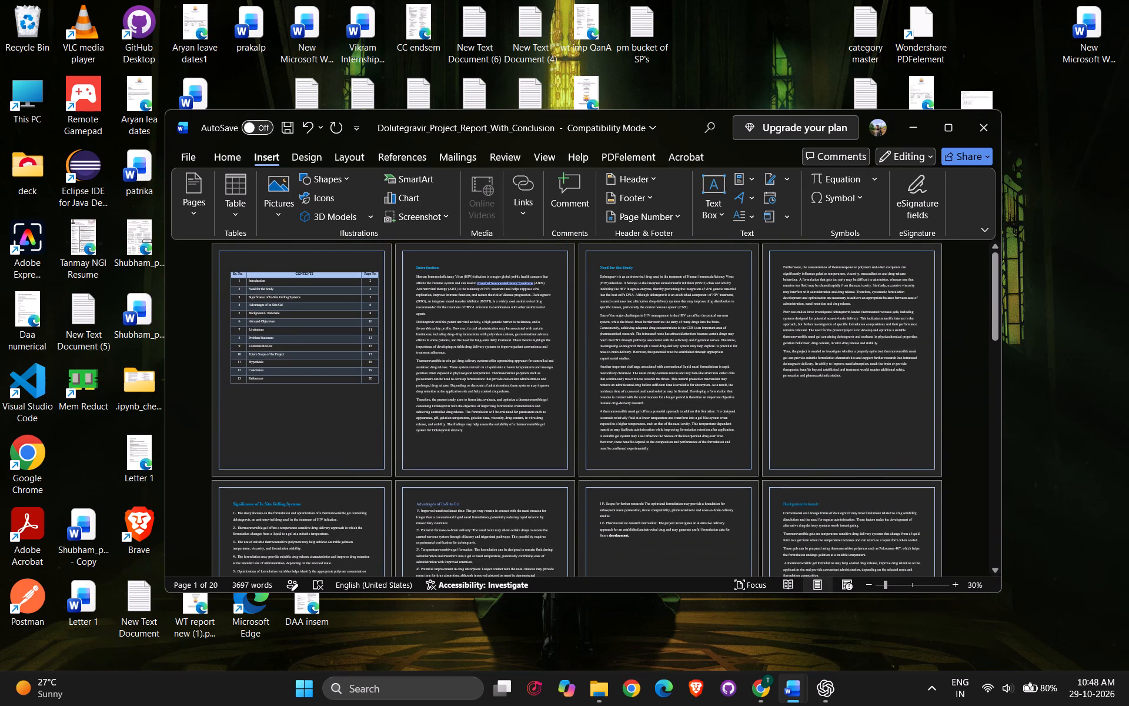
{"action": "scroll", "coordinate": [369, 365], "scroll_direction": "up", "scroll_amount": 4, "text": "ctrl"}
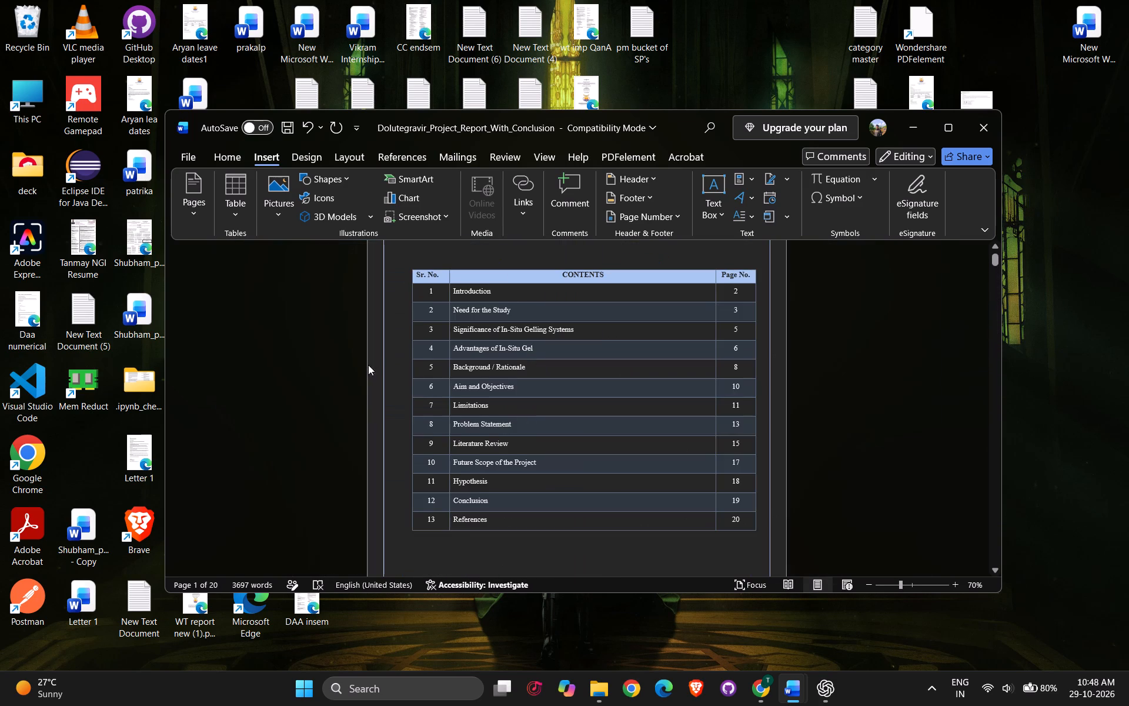
Stretch the contents table on page 1 downward so all its rows become slightly taller.
{"action": "left_click", "coordinate": [593, 561]}
{"action": "left_click", "coordinate": [690, 507]}
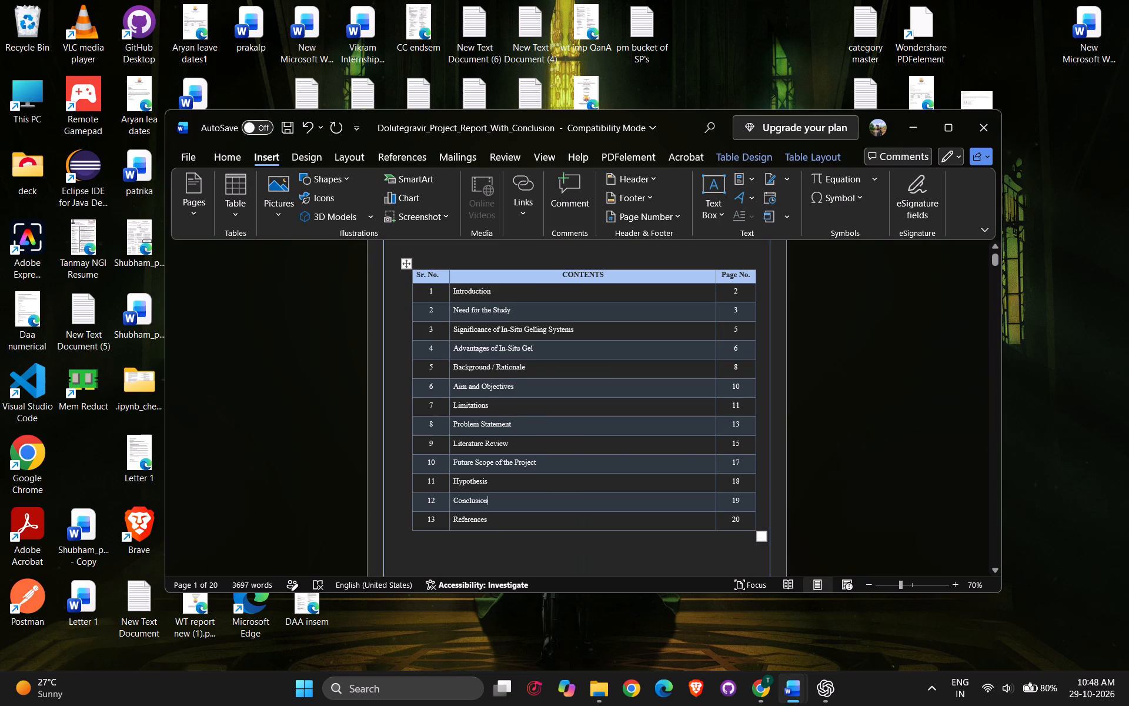
{"action": "left_click_drag", "start_coordinate": [741, 526], "coordinate": [418, 275], "text": "ctrl"}
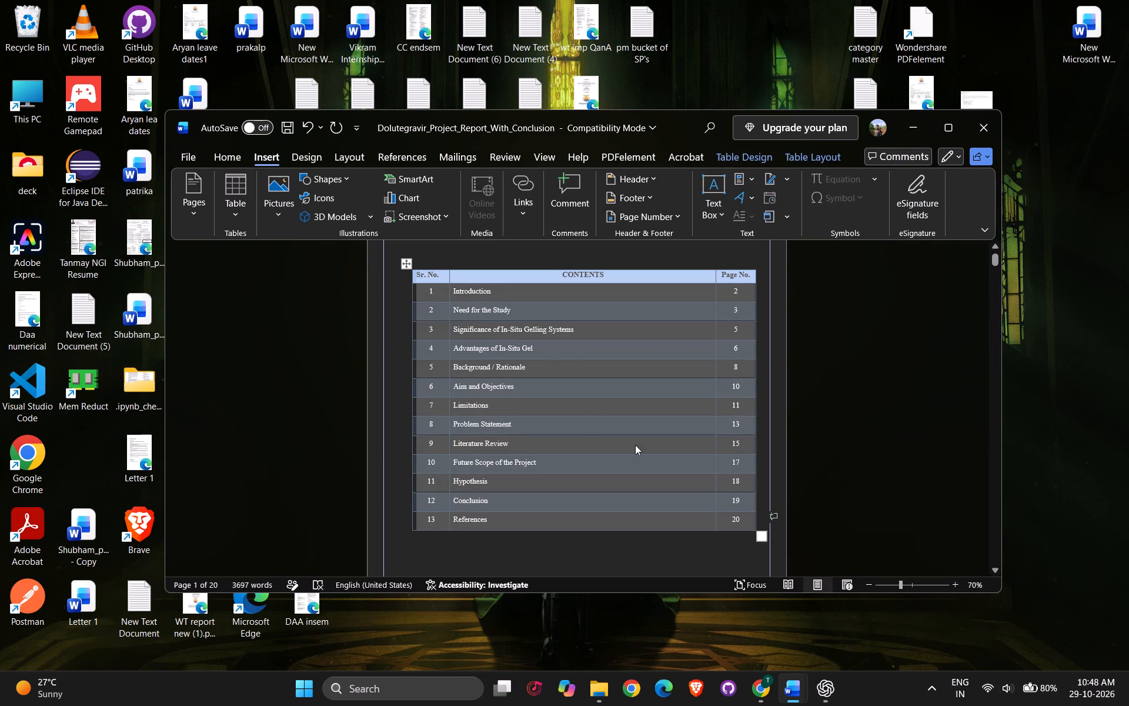
{"action": "left_click_drag", "start_coordinate": [756, 531], "coordinate": [756, 561]}
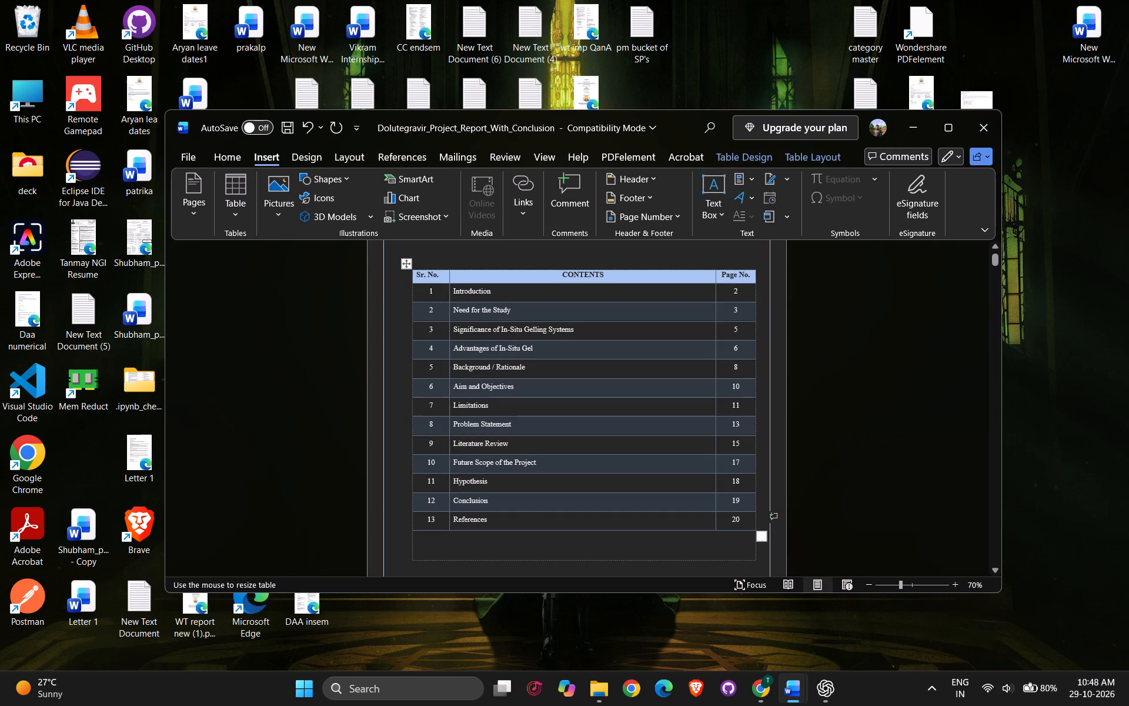
{"action": "left_click_drag", "start_coordinate": [756, 561], "coordinate": [756, 566]}
{"action": "left_click", "coordinate": [826, 505]}
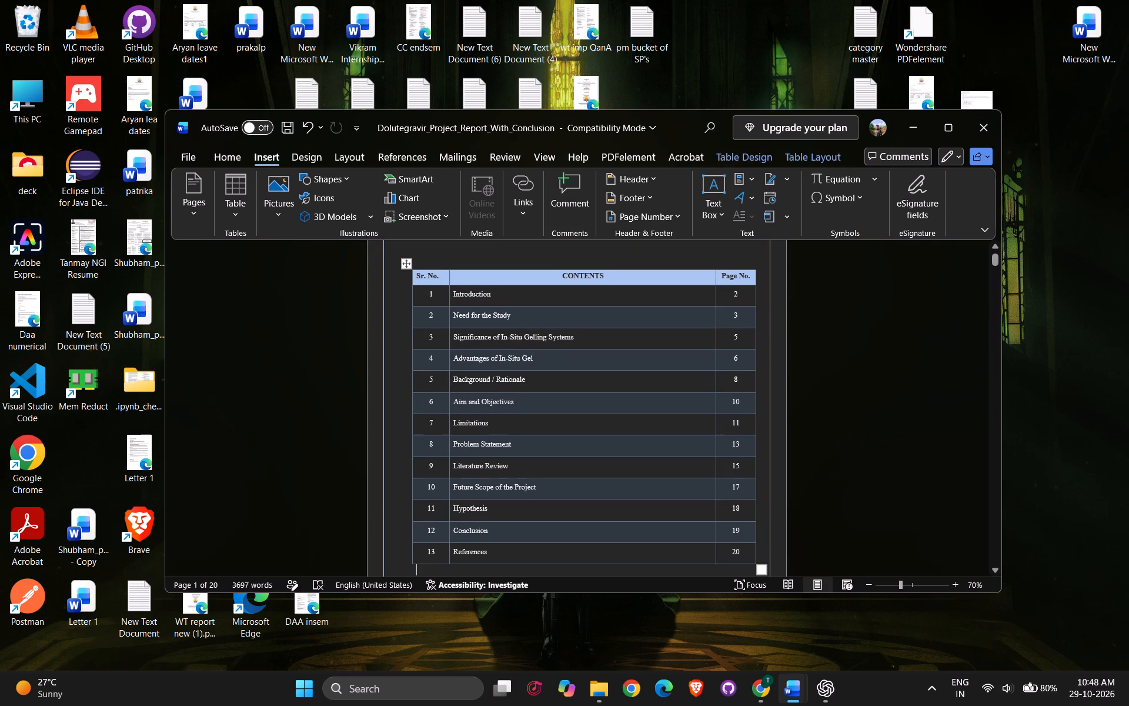
{"action": "scroll", "coordinate": [782, 488], "scroll_direction": "down", "scroll_amount": 6}
{"action": "scroll", "coordinate": [781, 488], "scroll_direction": "up", "scroll_amount": 12}
Save the Word document.
{"action": "key", "text": "ctrl+s"}
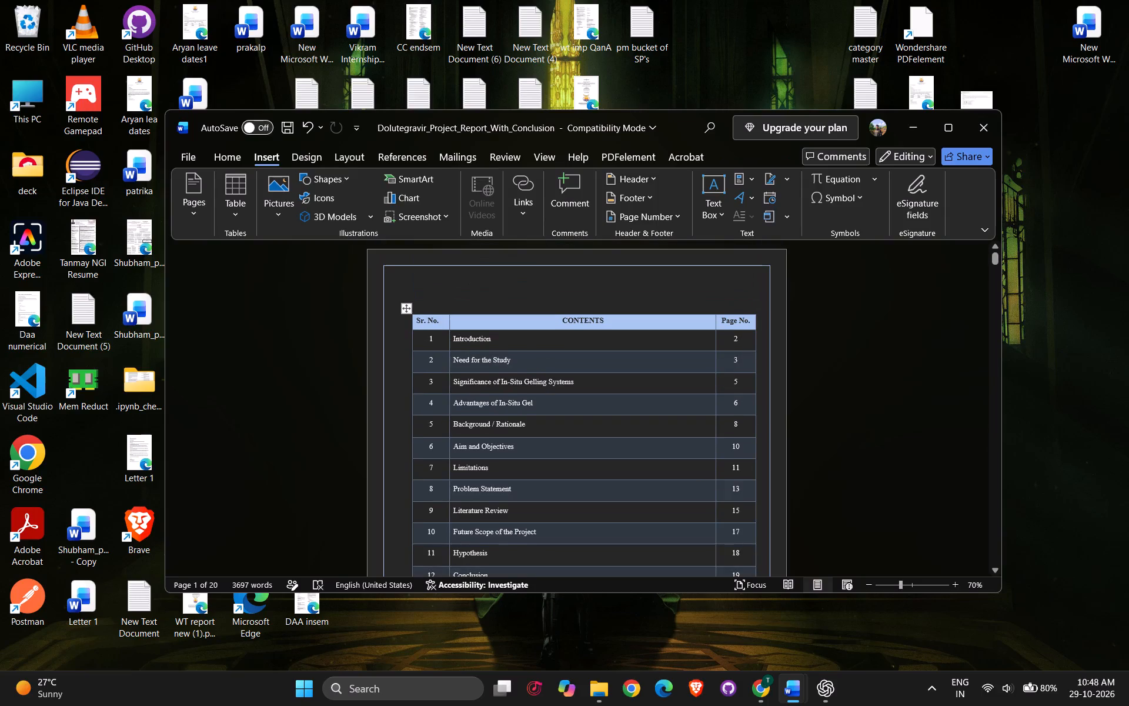
{"action": "left_click", "coordinate": [507, 291]}
Set up a copy of the report for saving in the Downloads folder with PDF as the file type.
{"action": "left_click", "coordinate": [192, 162]}
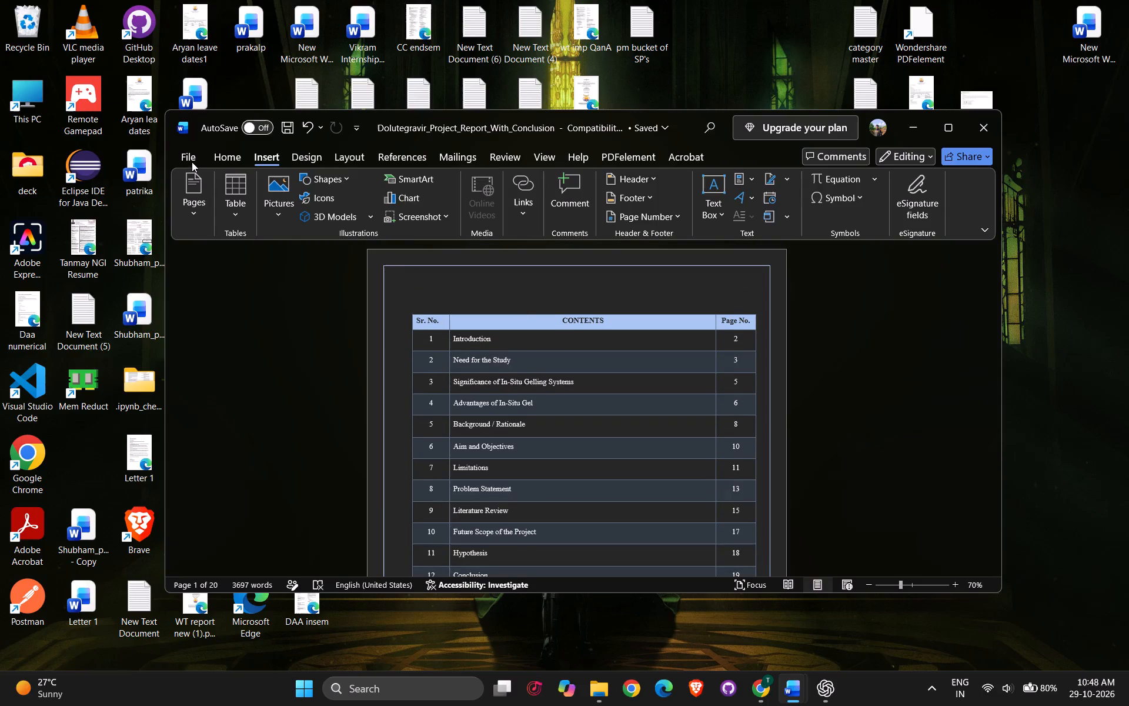
{"action": "left_click", "coordinate": [215, 348]}
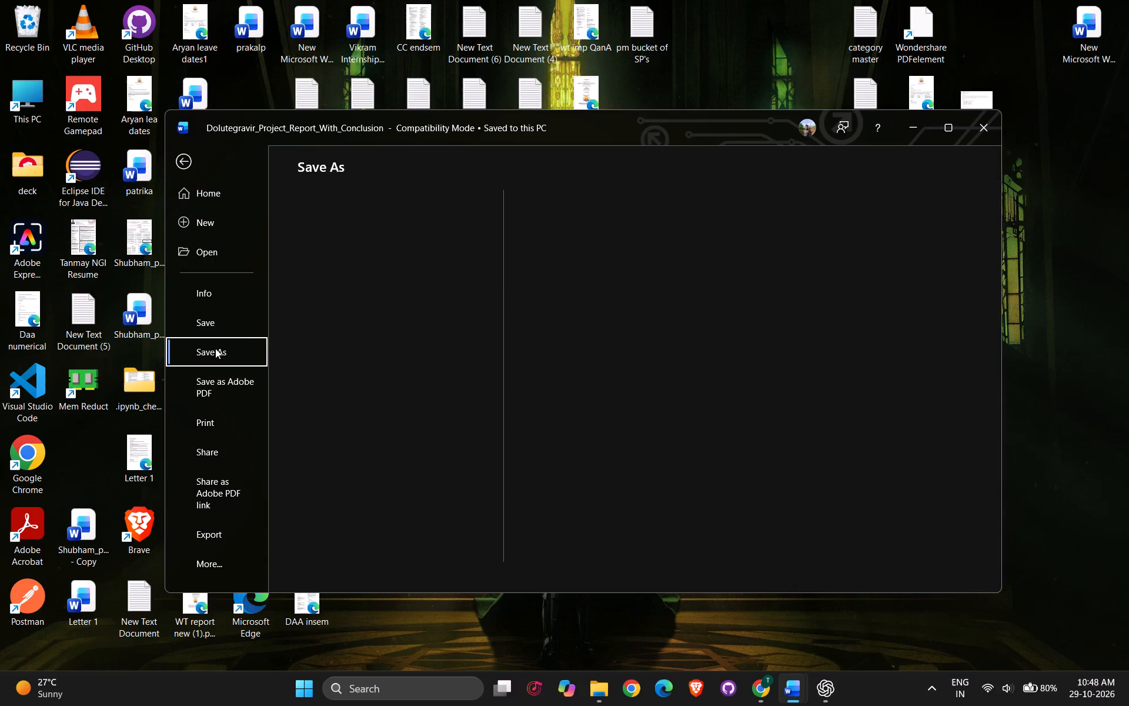
{"action": "left_click", "coordinate": [566, 288]}
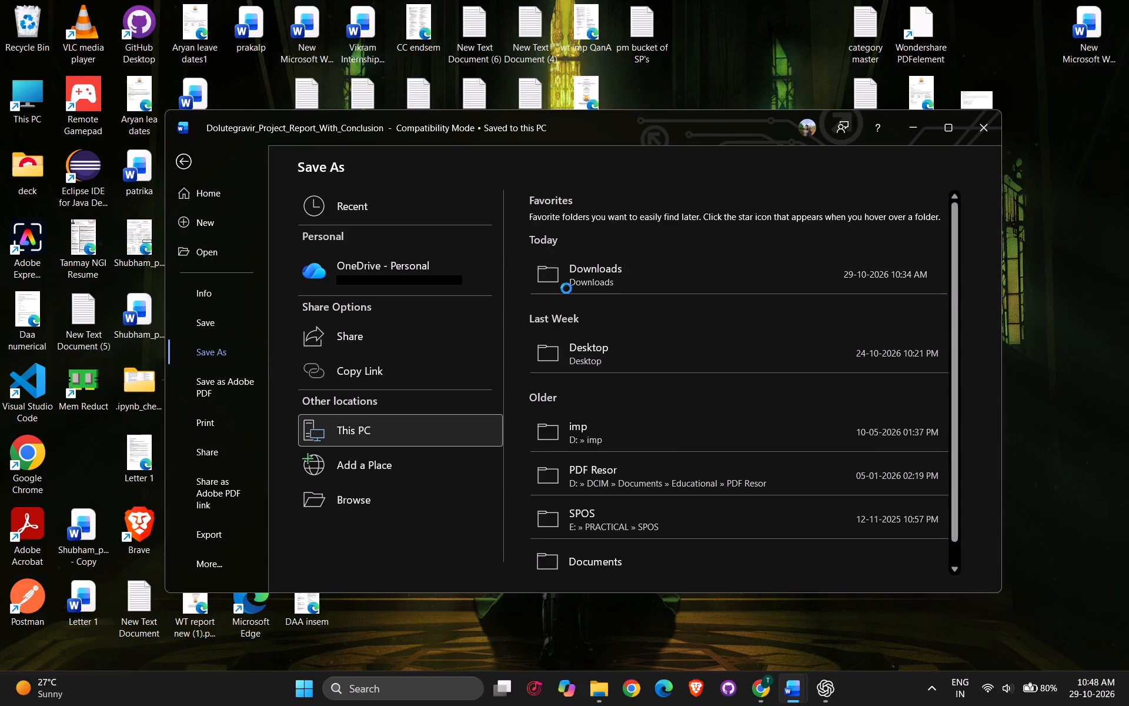
{"action": "left_click", "coordinate": [336, 379]}
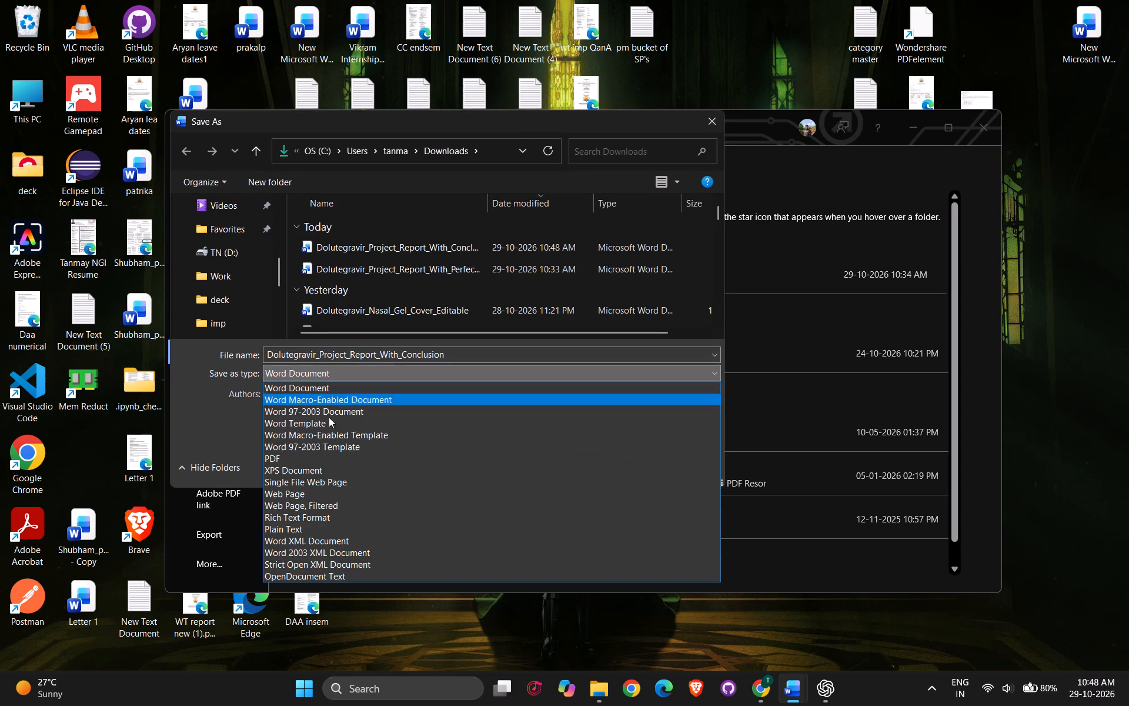
{"action": "left_click", "coordinate": [320, 455]}
Shorten the PDF's file name to Dolutegravir and append repo to it.
{"action": "left_click", "coordinate": [453, 358]}
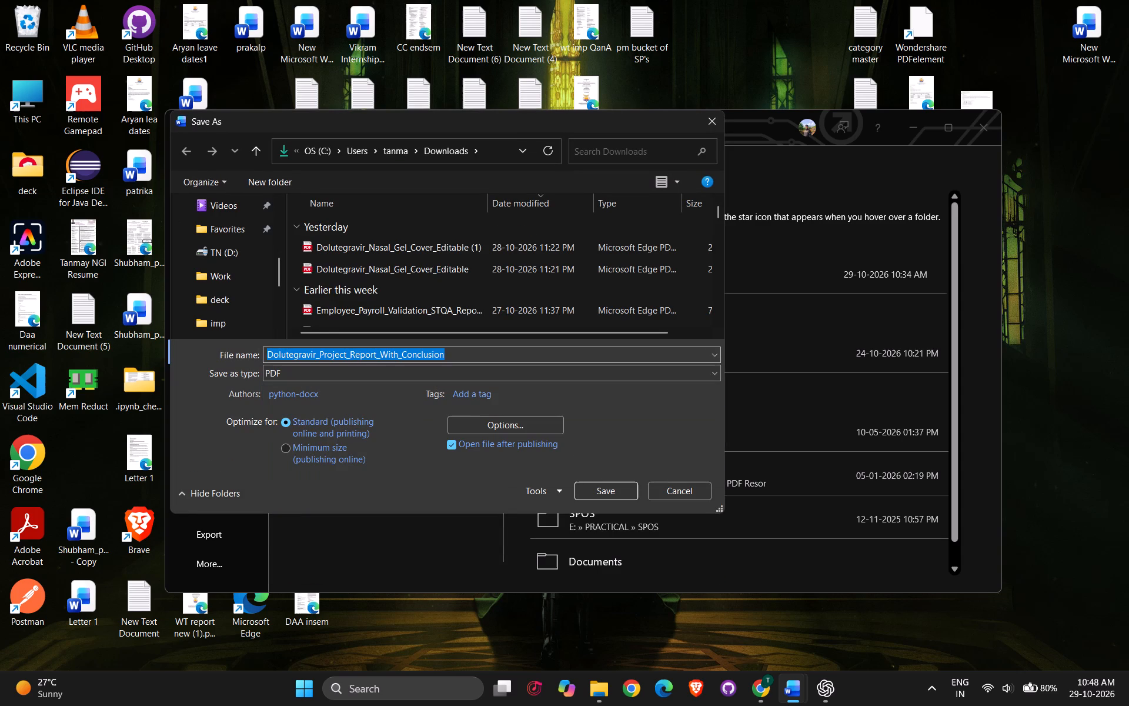
{"action": "left_click", "coordinate": [453, 358]}
{"action": "key", "text": "BackSpace"}
{"action": "key", "text": "BackSpace"}
{"action": "key", "text": "BackSpace"}
{"action": "key", "text": "BackSpace"}
{"action": "key", "text": "BackSpace"}
{"action": "key", "text": "BackSpace"}
{"action": "key", "text": "BackSpace"}
{"action": "key", "text": "BackSpace"}
{"action": "key", "text": "BackSpace"}
{"action": "key", "text": "BackSpace"}
{"action": "key", "text": "BackSpace"}
{"action": "key", "text": "BackSpace"}
{"action": "key", "text": "BackSpace"}
{"action": "key", "text": "BackSpace"}
{"action": "key", "text": "BackSpace"}
{"action": "key", "text": "BackSpace"}
{"action": "key", "text": "BackSpace"}
{"action": "key", "text": "BackSpace"}
{"action": "key", "text": "BackSpace"}
{"action": "key", "text": "BackSpace"}
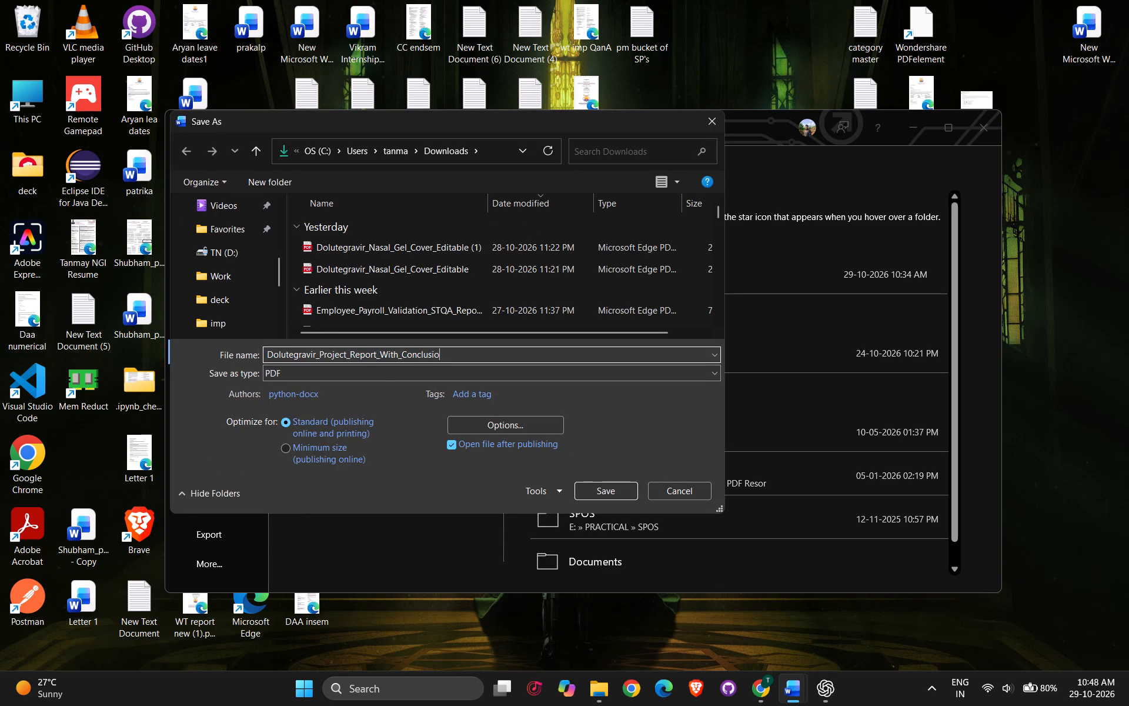
{"action": "key", "text": "BackSpace"}
{"action": "key", "text": "BackSpace"}
{"action": "key", "text": "BackSpace"}
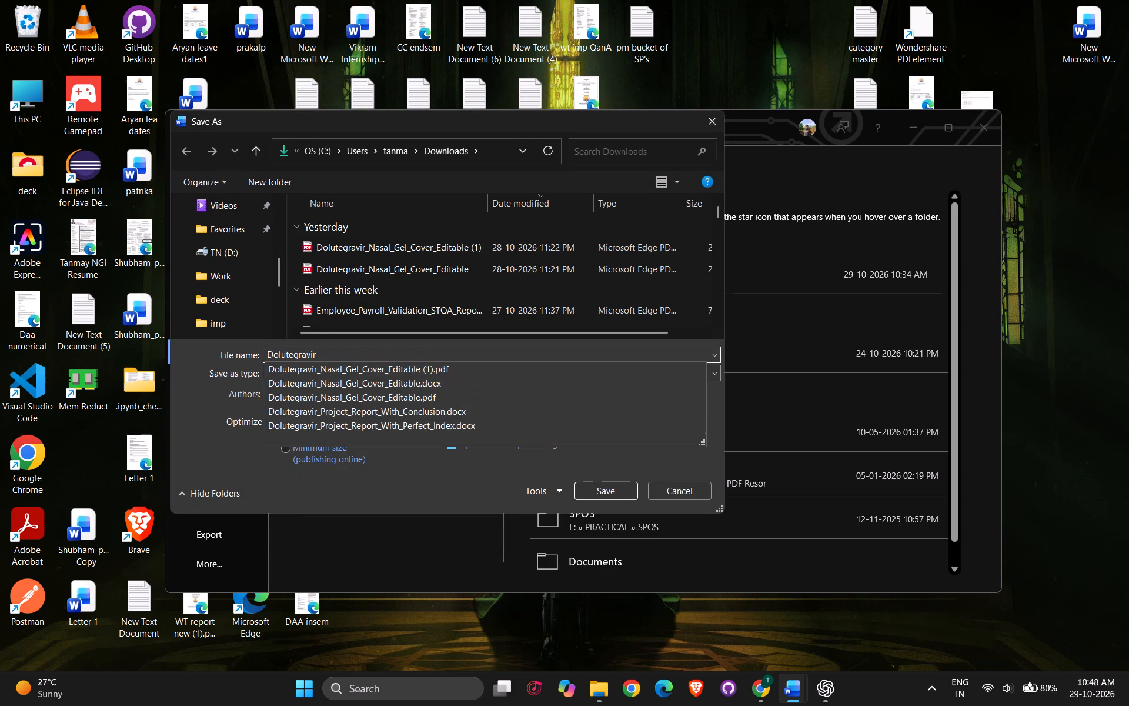
{"action": "type", "text": "repo"}
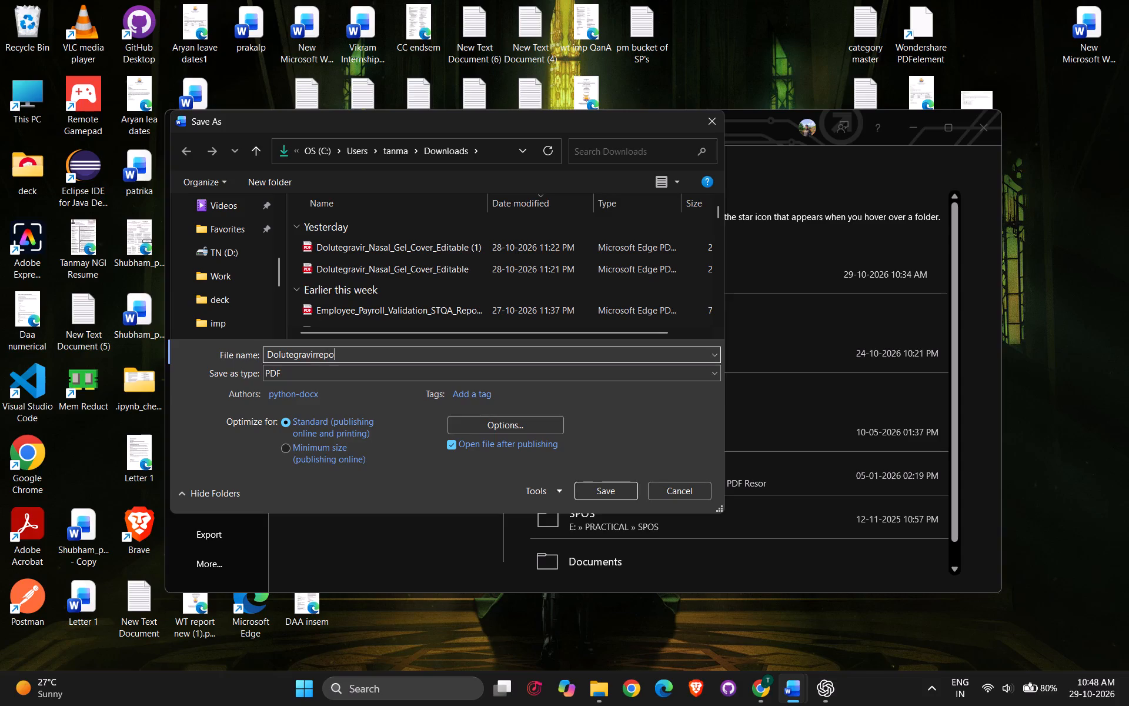
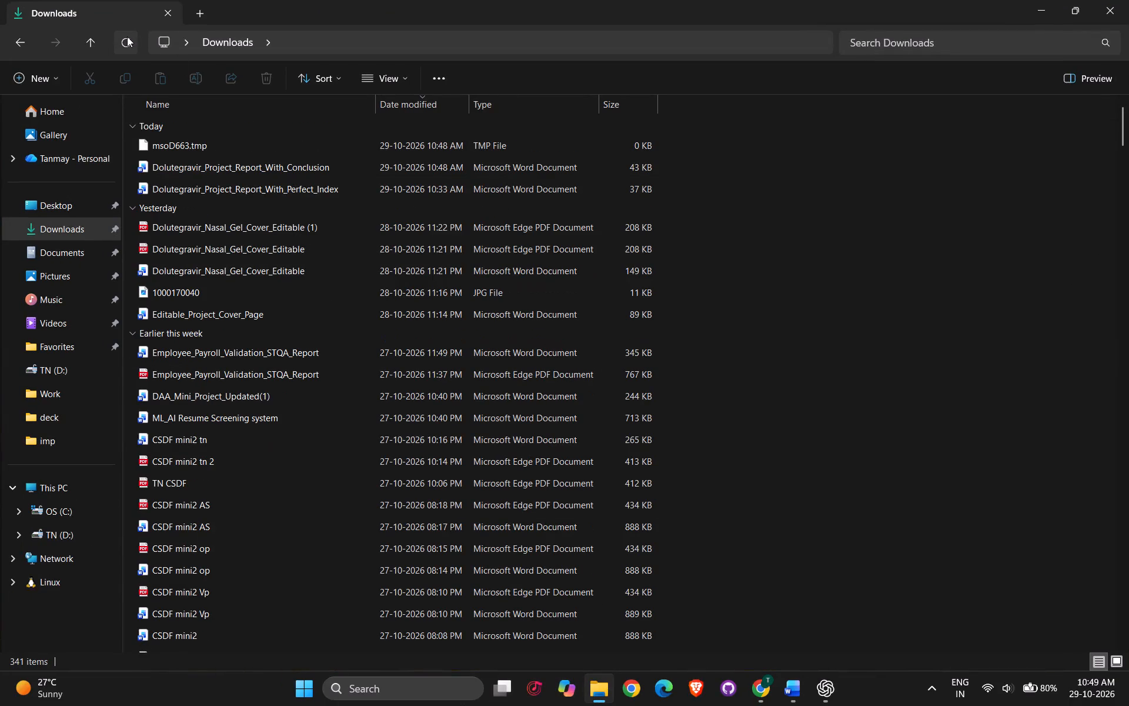
Check the Documents and Downloads folders for the exported Dolutegravir PDF and refresh the Downloads listing.
{"action": "left_click", "coordinate": [59, 260]}
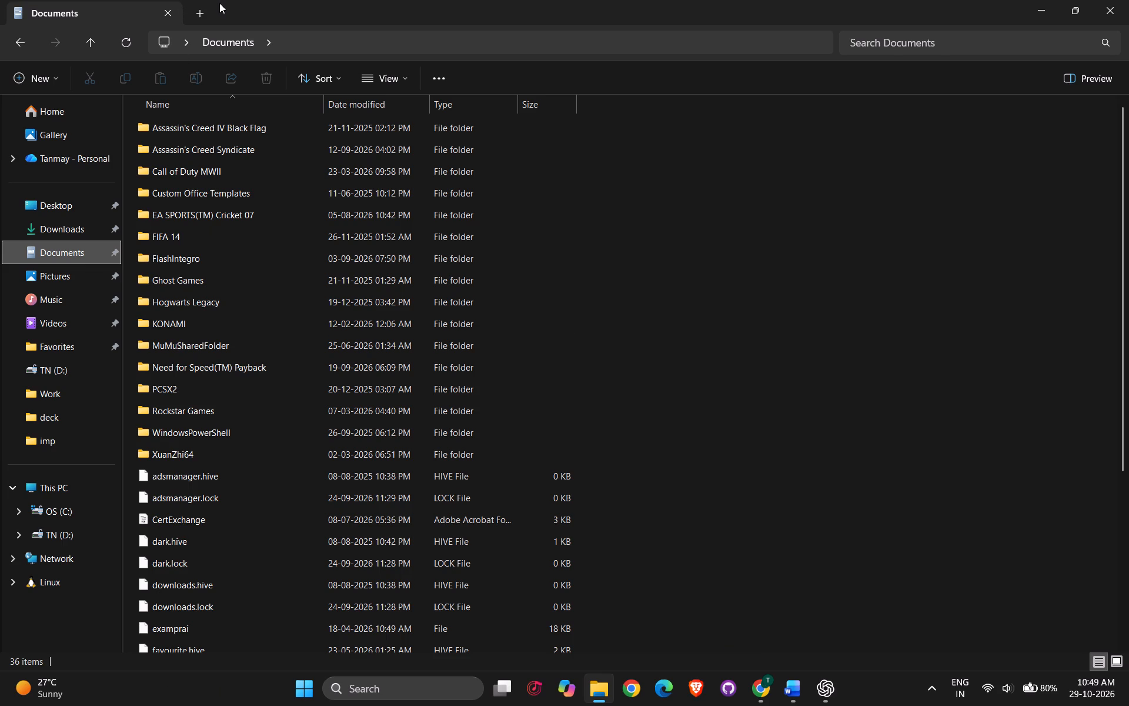
{"action": "left_click", "coordinate": [785, 705]}
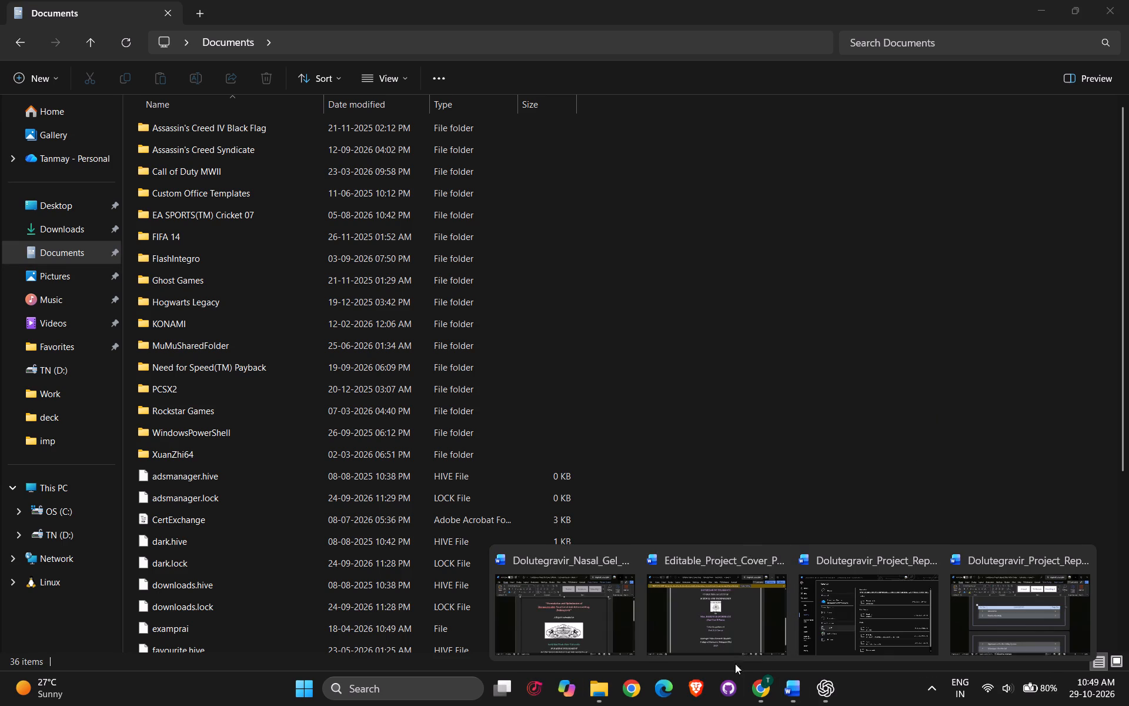
{"action": "left_click", "coordinate": [622, 696]}
{"action": "left_click", "coordinate": [612, 695]}
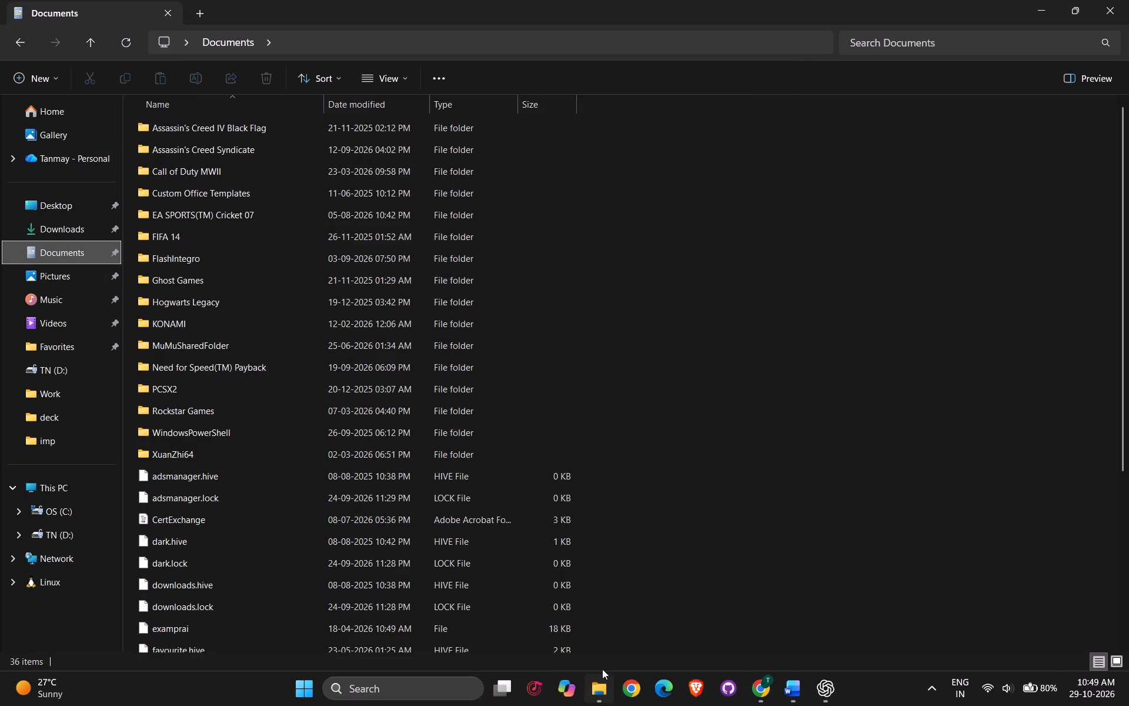
{"action": "left_click", "coordinate": [594, 682]}
{"action": "left_click", "coordinate": [598, 683]}
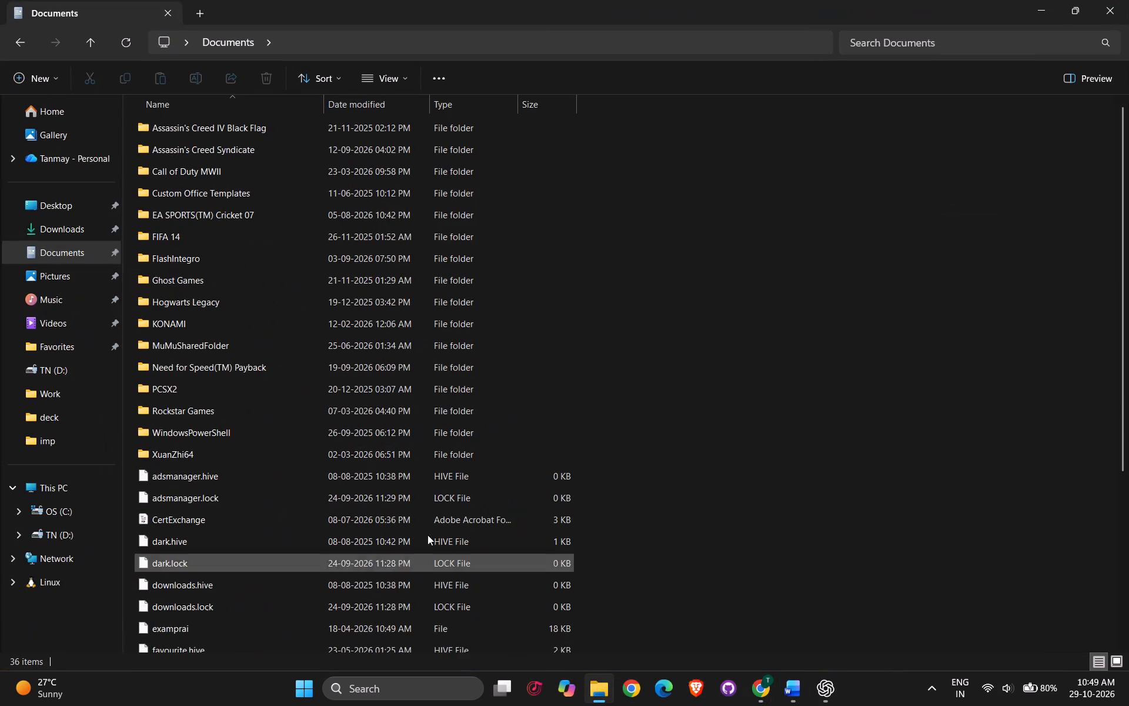
{"action": "left_click", "coordinate": [91, 243]}
{"action": "left_click", "coordinate": [91, 238]}
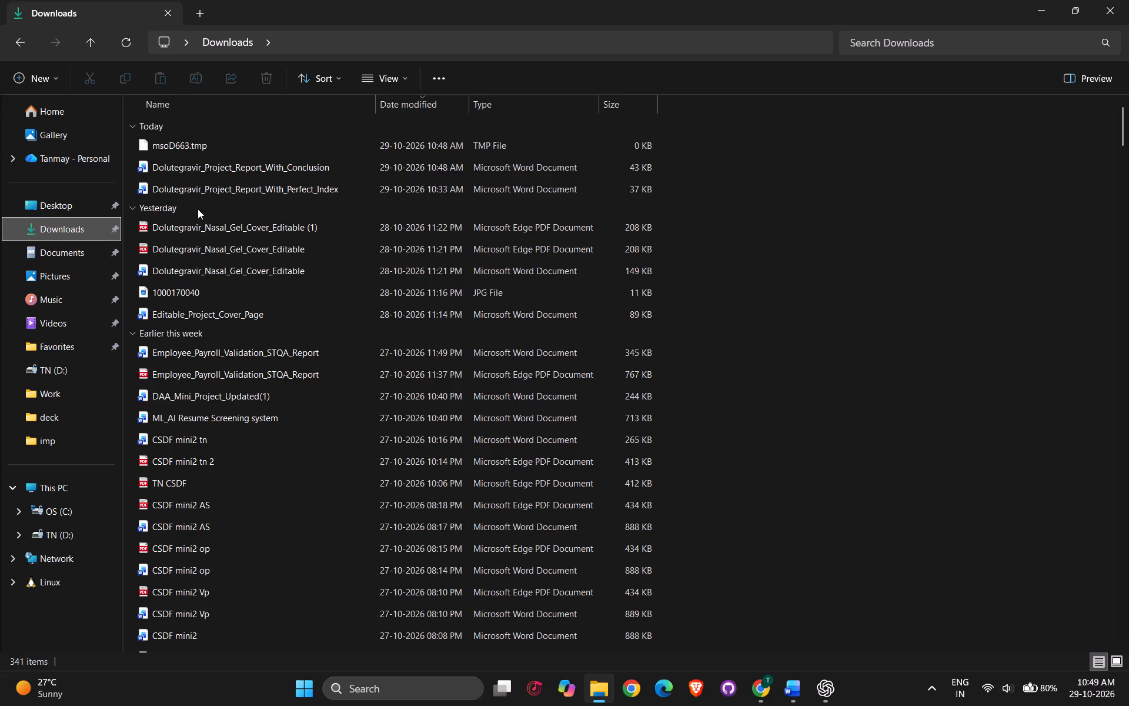
{"action": "left_click", "coordinate": [128, 43]}
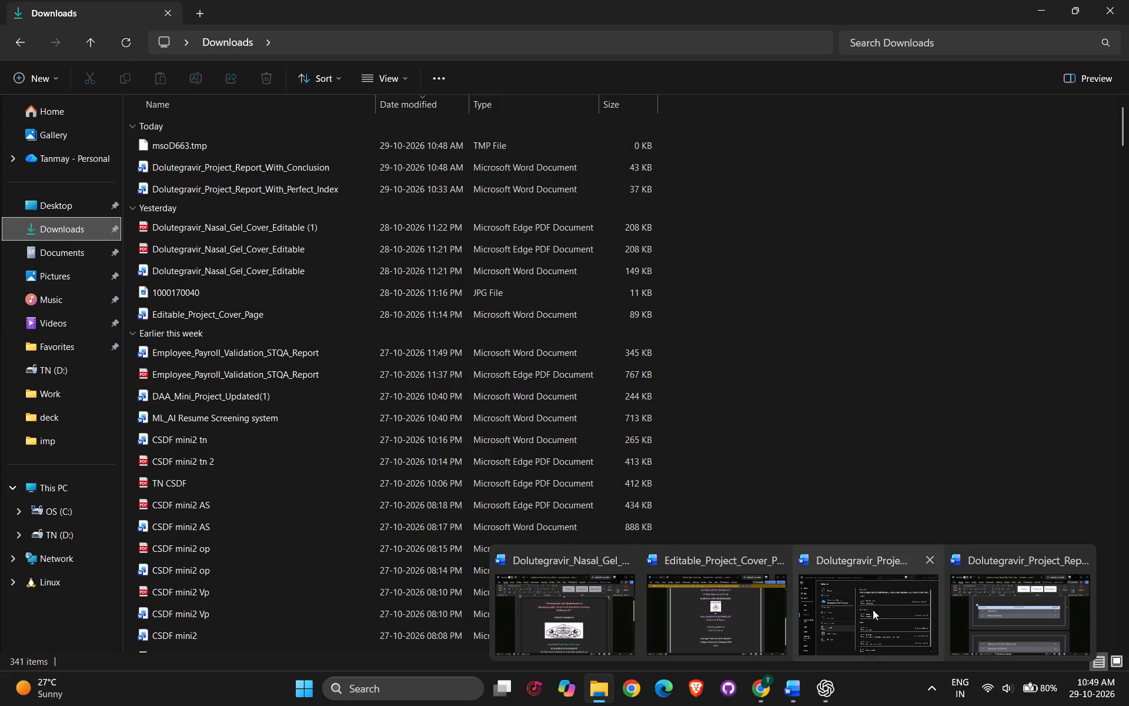
Return to the Word report being exported and look through the pages of the resulting Dolutegravirrepo PDF in Edge.
{"action": "left_click", "coordinate": [881, 611]}
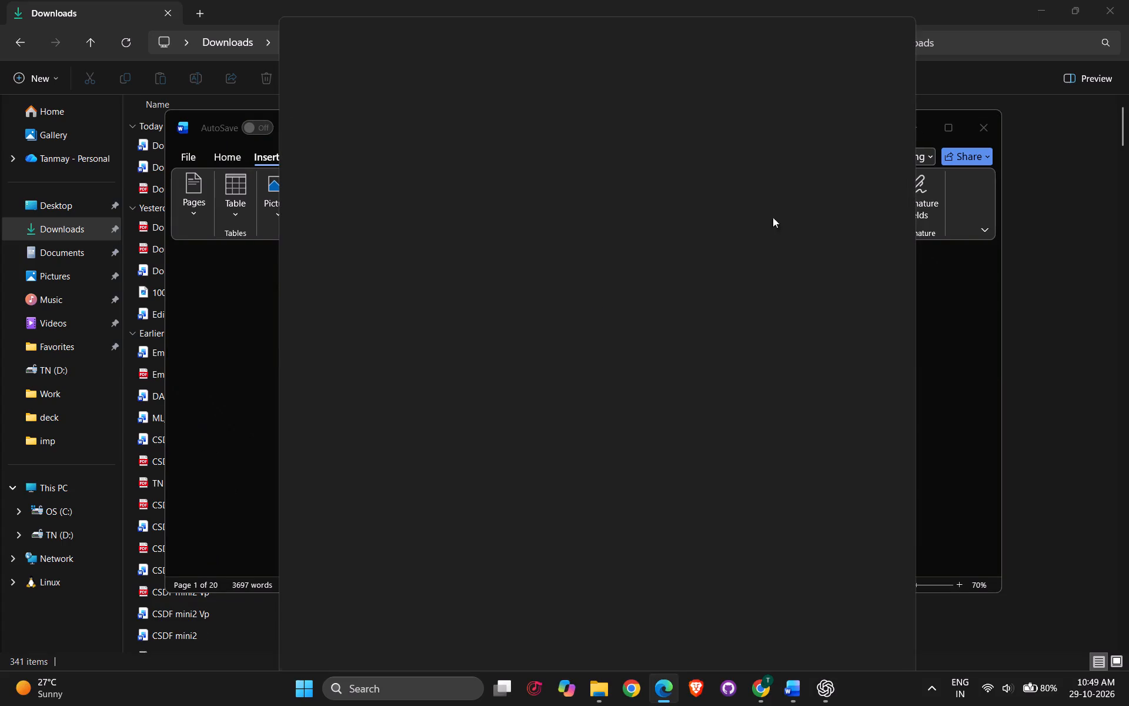
{"action": "scroll", "coordinate": [787, 257], "scroll_direction": "down", "scroll_amount": 12}
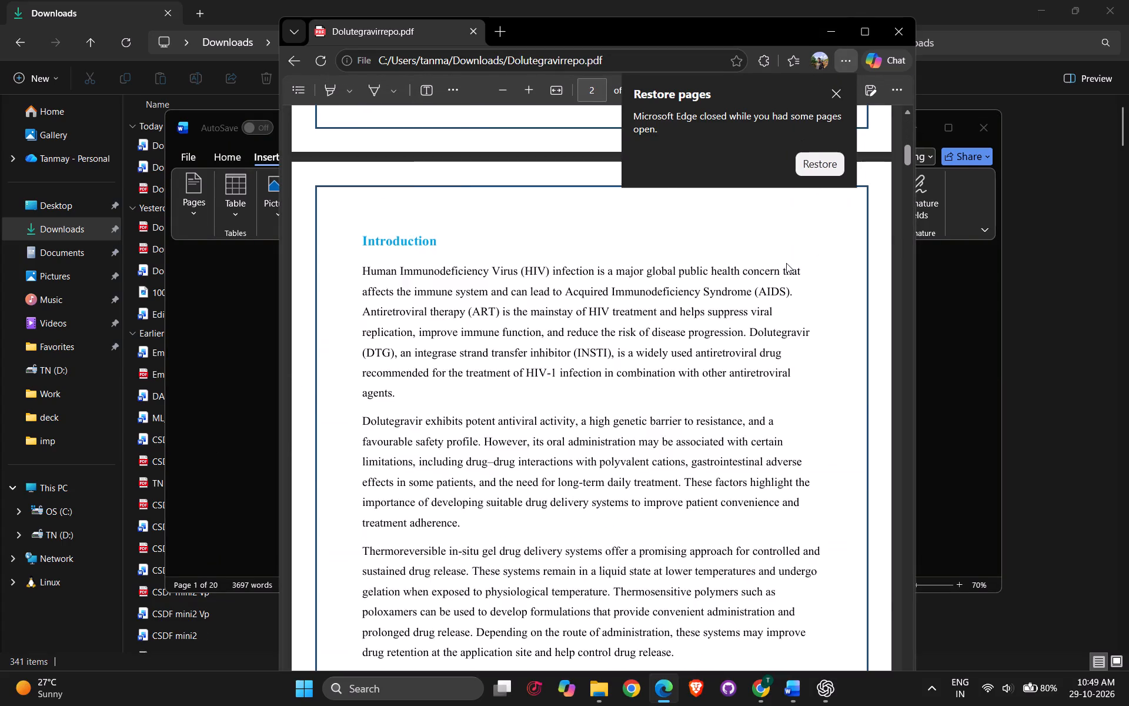
Minimize the PDF preview, switch to File Explorer, refresh the Downloads folder and select the Dolutegravirrepo PDF.
{"action": "scroll", "coordinate": [786, 263], "scroll_direction": "up", "scroll_amount": 6}
{"action": "left_click", "coordinate": [831, 33]}
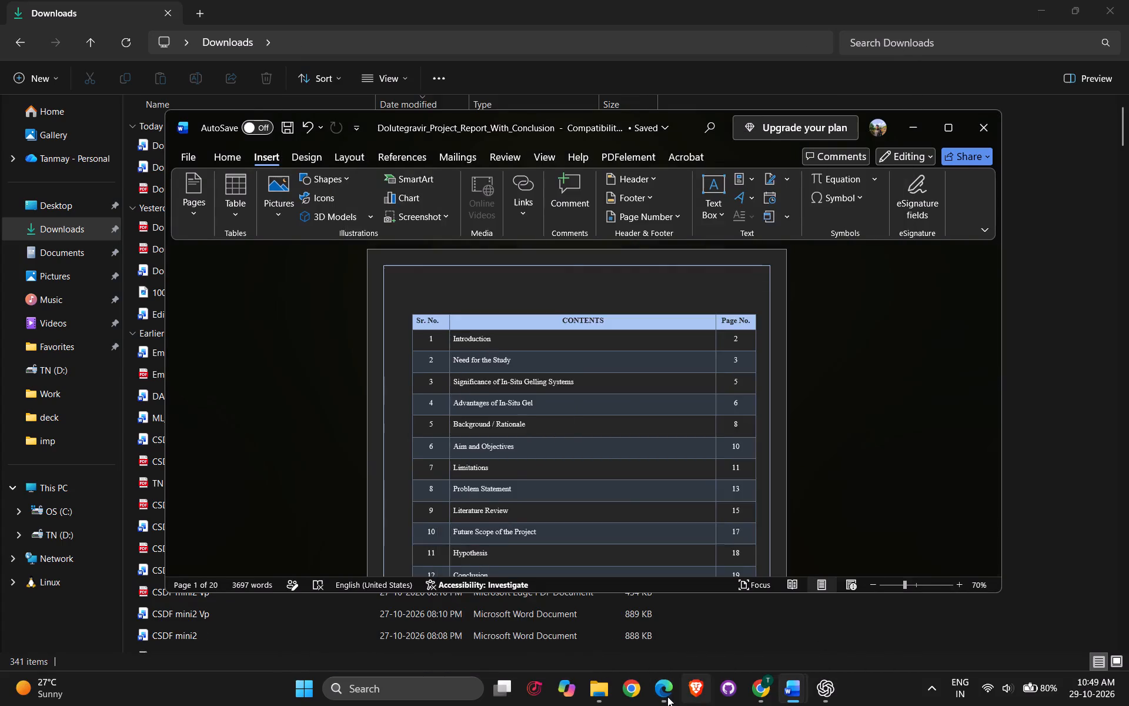
{"action": "left_click", "coordinate": [597, 705]}
{"action": "left_click", "coordinate": [136, 45]}
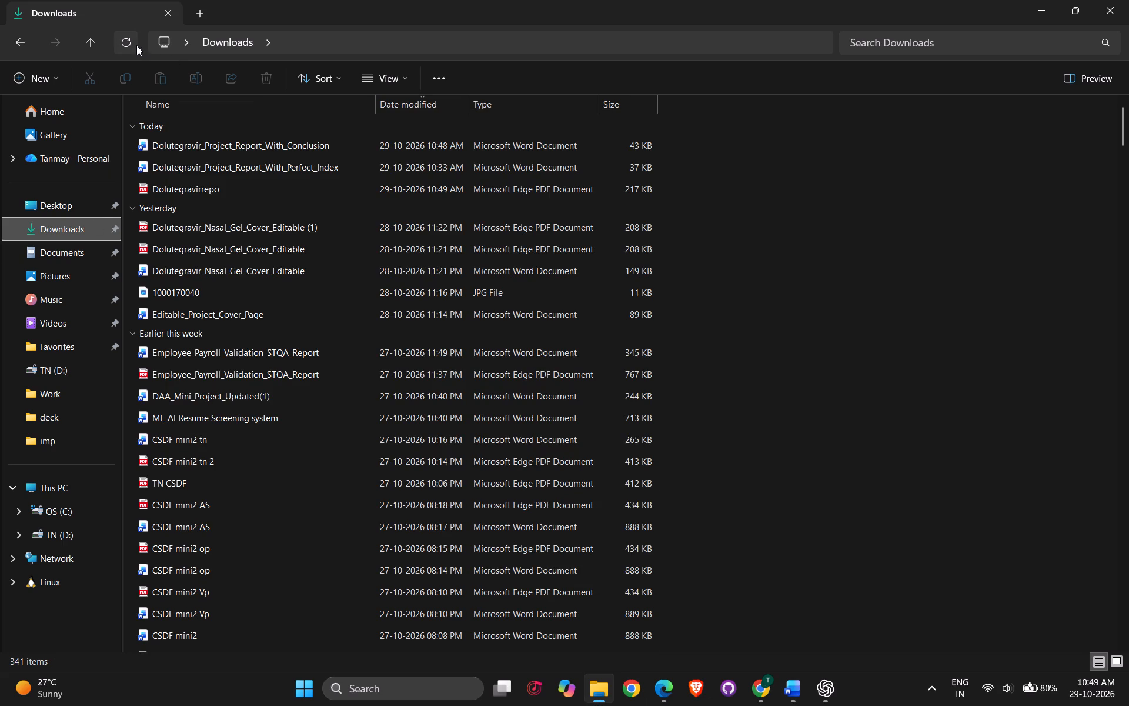
{"action": "left_click", "coordinate": [191, 141]}
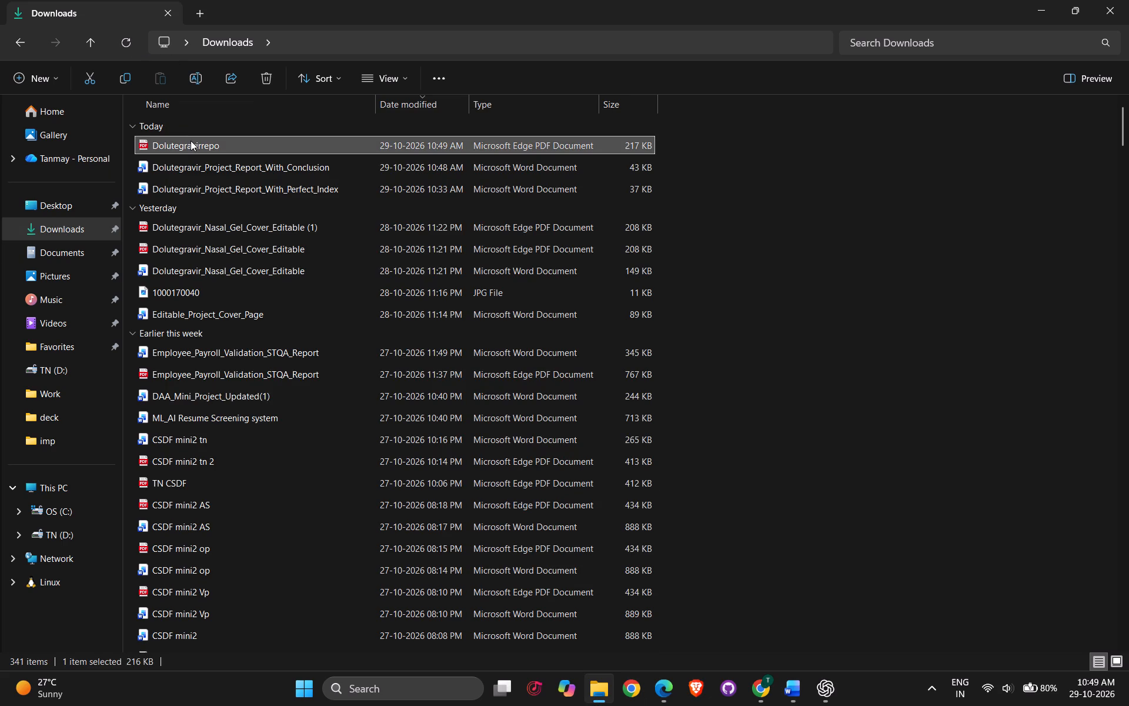